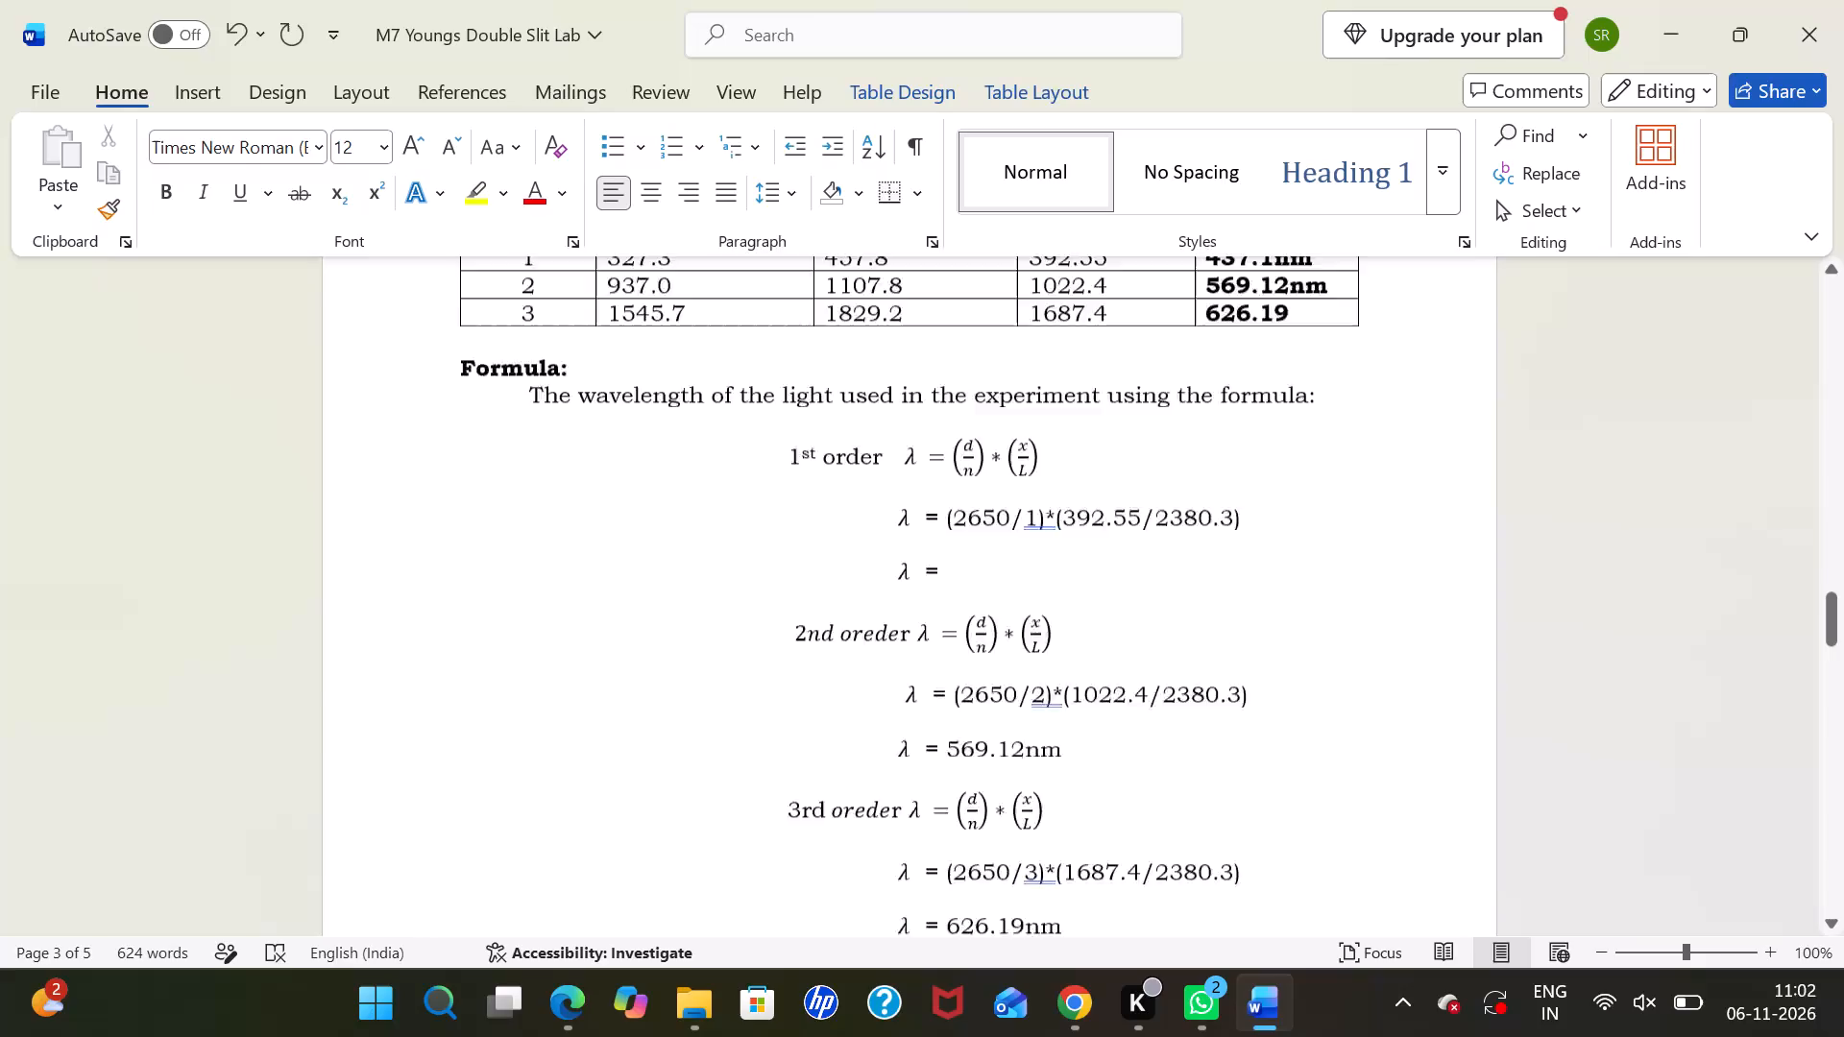
# Remove the extra space before 544.13nm in the Result section's final λ line.
pyautogui.scroll(-3, 1080, 715)
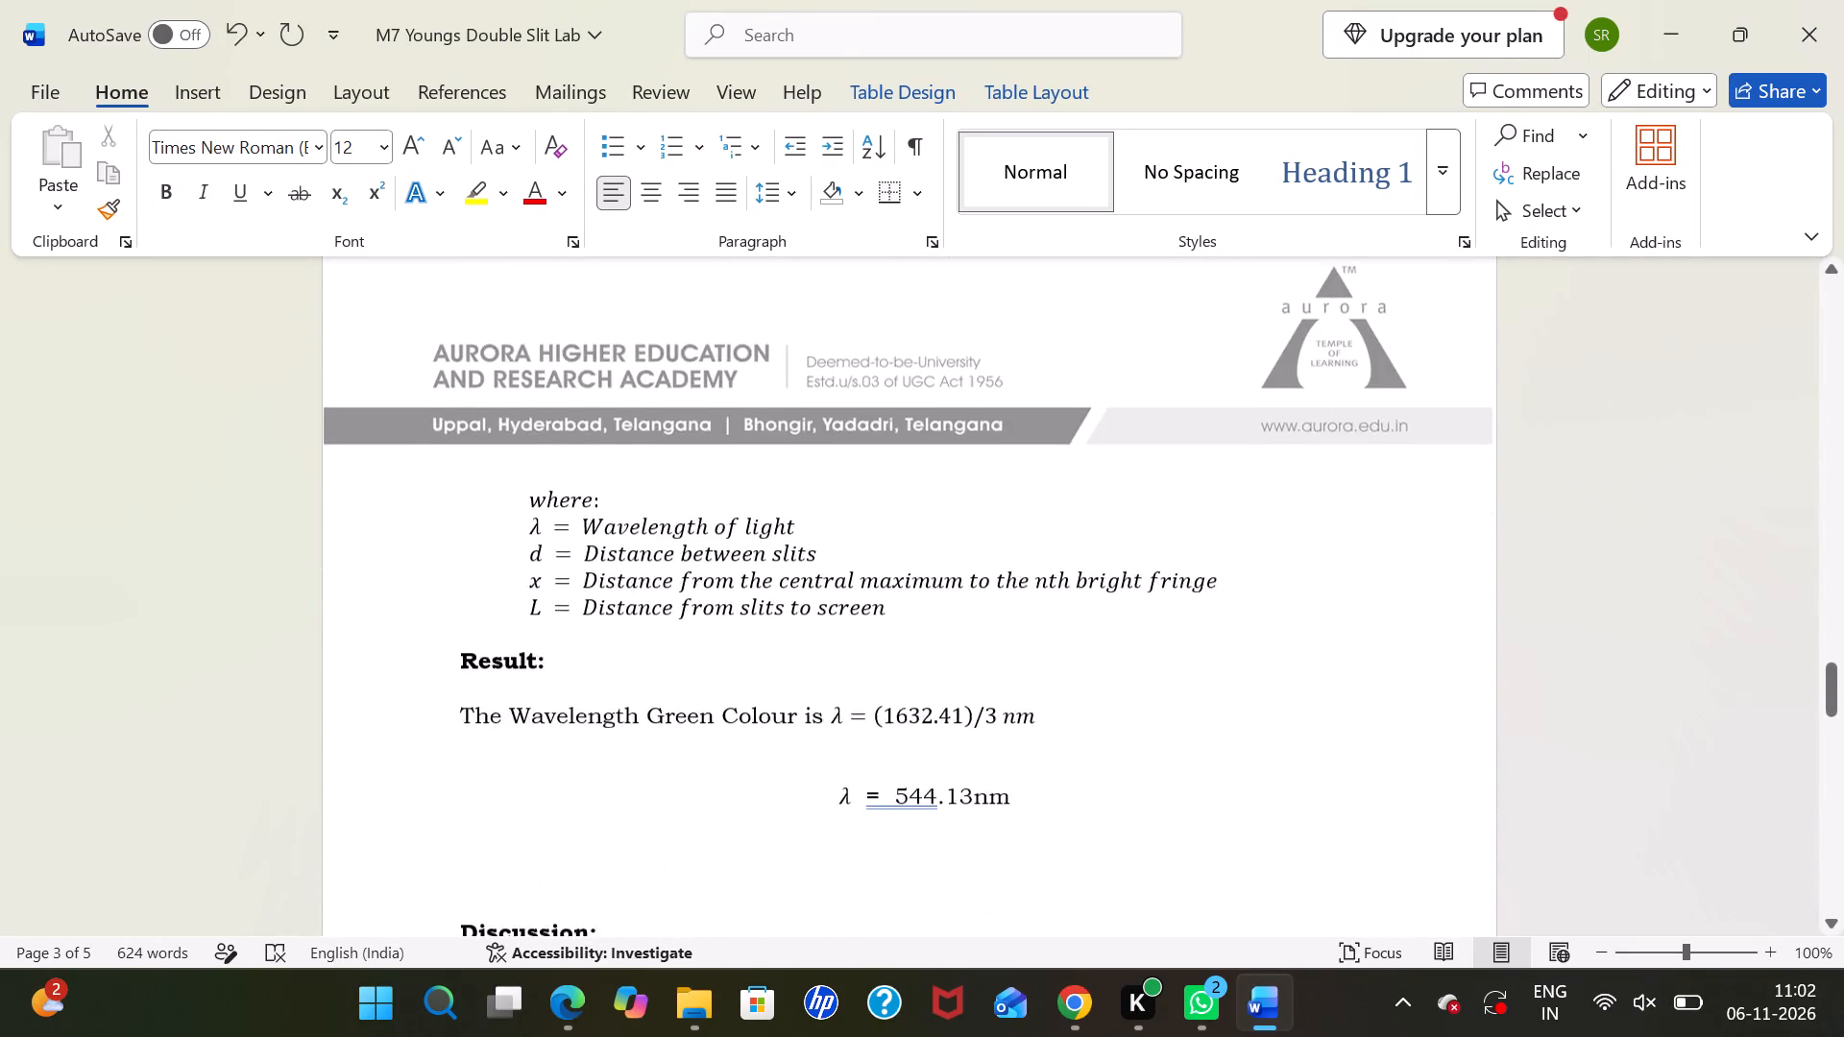
pyautogui.scroll(-3, 1080, 715)
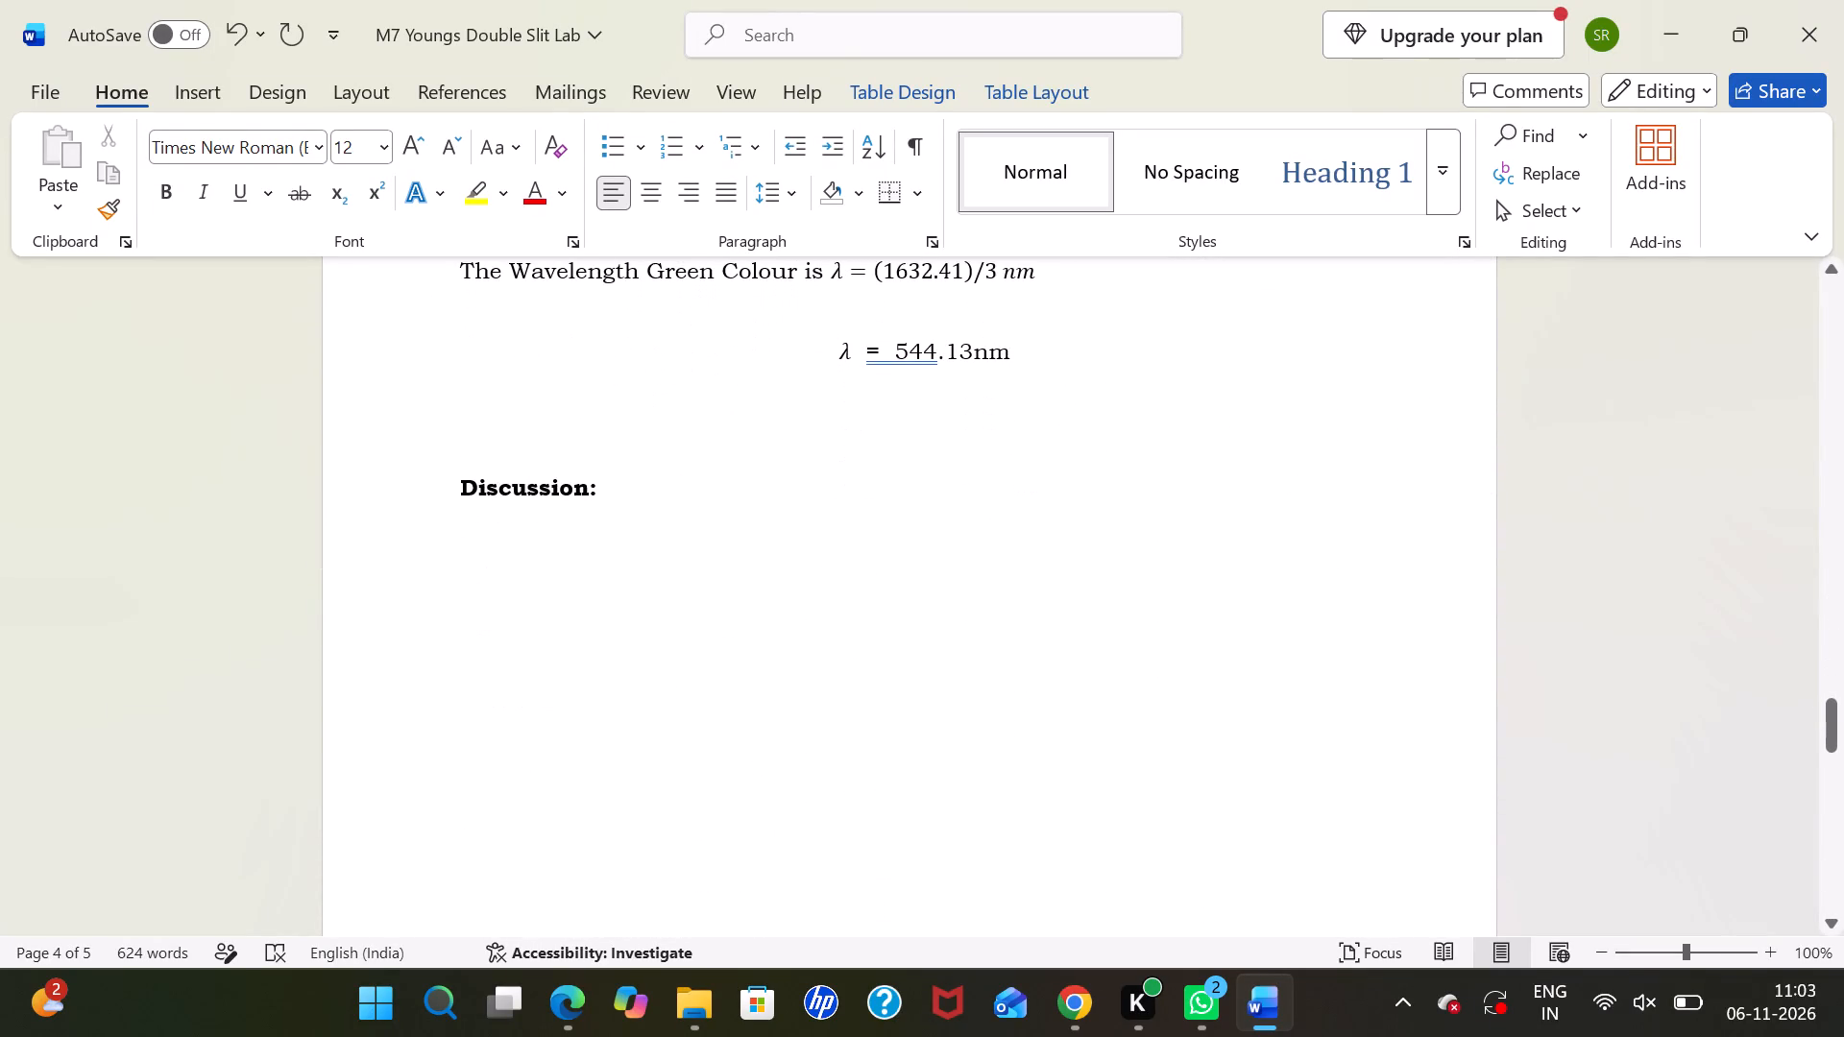
pyautogui.scroll(1, 1080, 715)
pyautogui.click(901, 598)
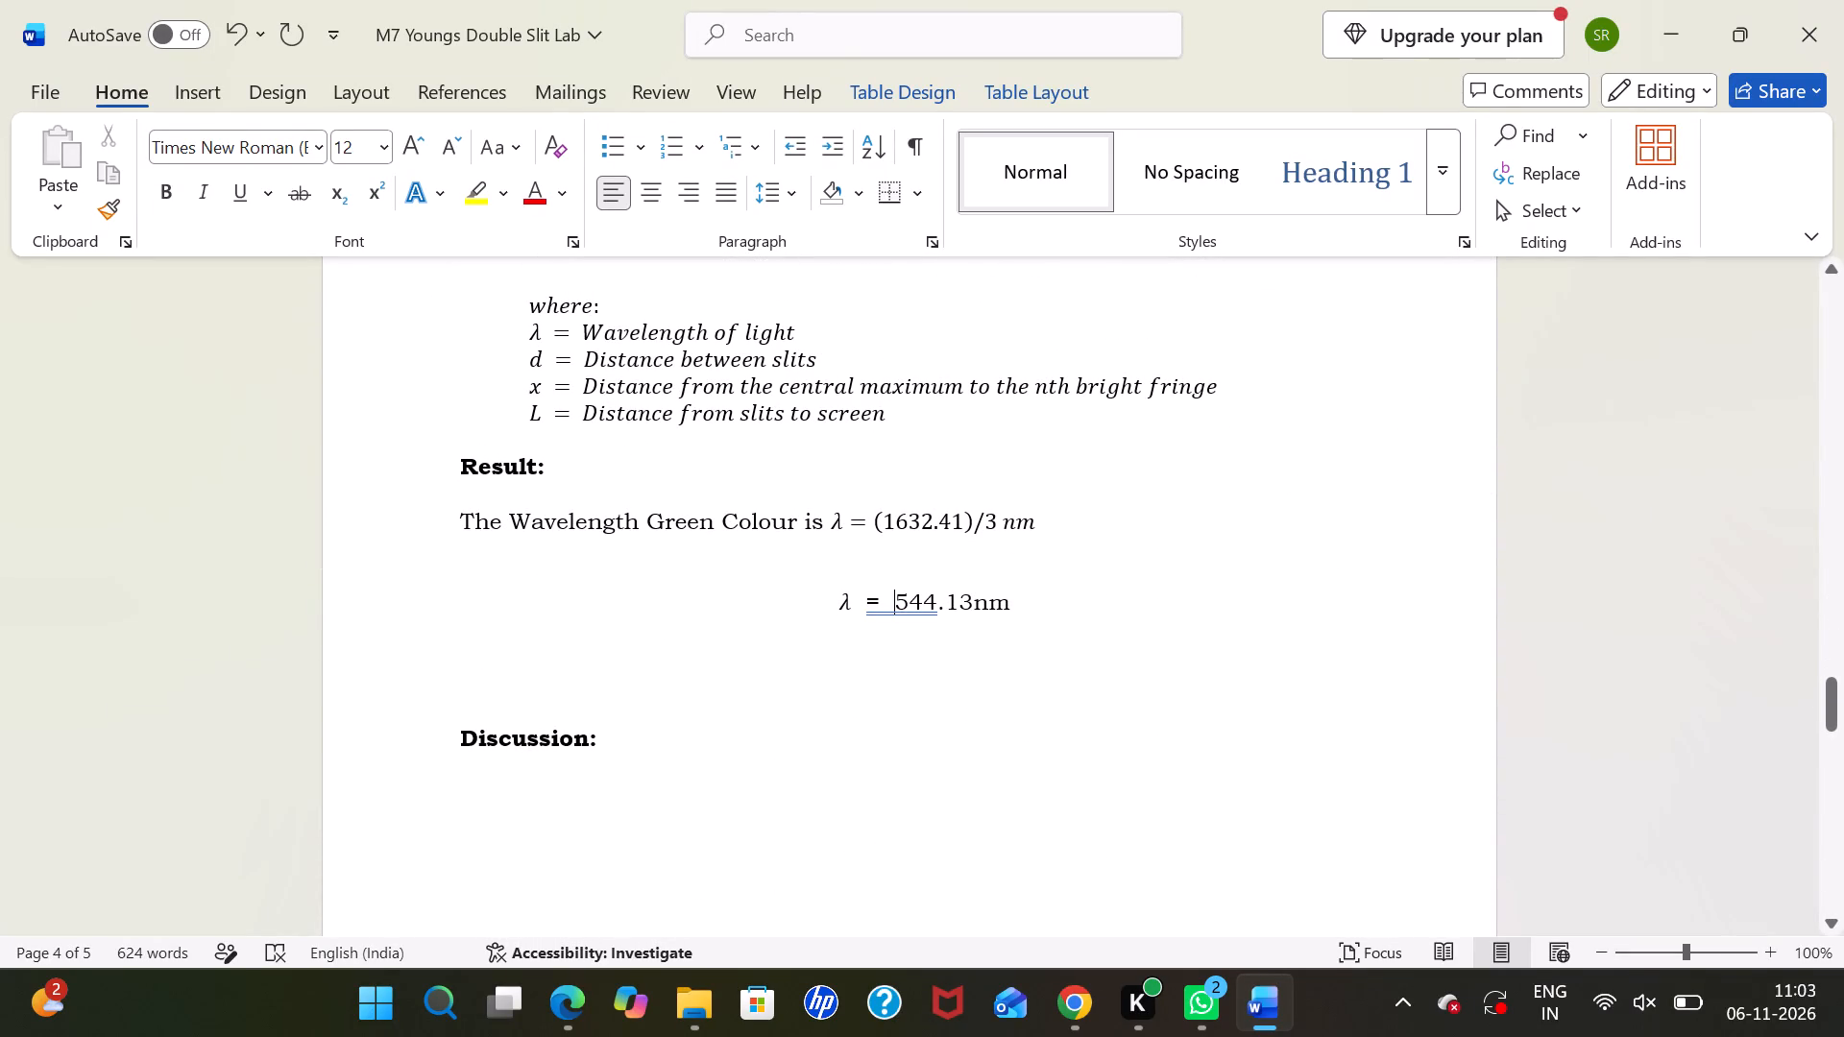
pyautogui.press('BackSpace')
# In the observation table's λ column, put a space before nm in orders 1 and 2 and add " nm" after 626.19 in order 3.
pyautogui.scroll(2, 901, 598)
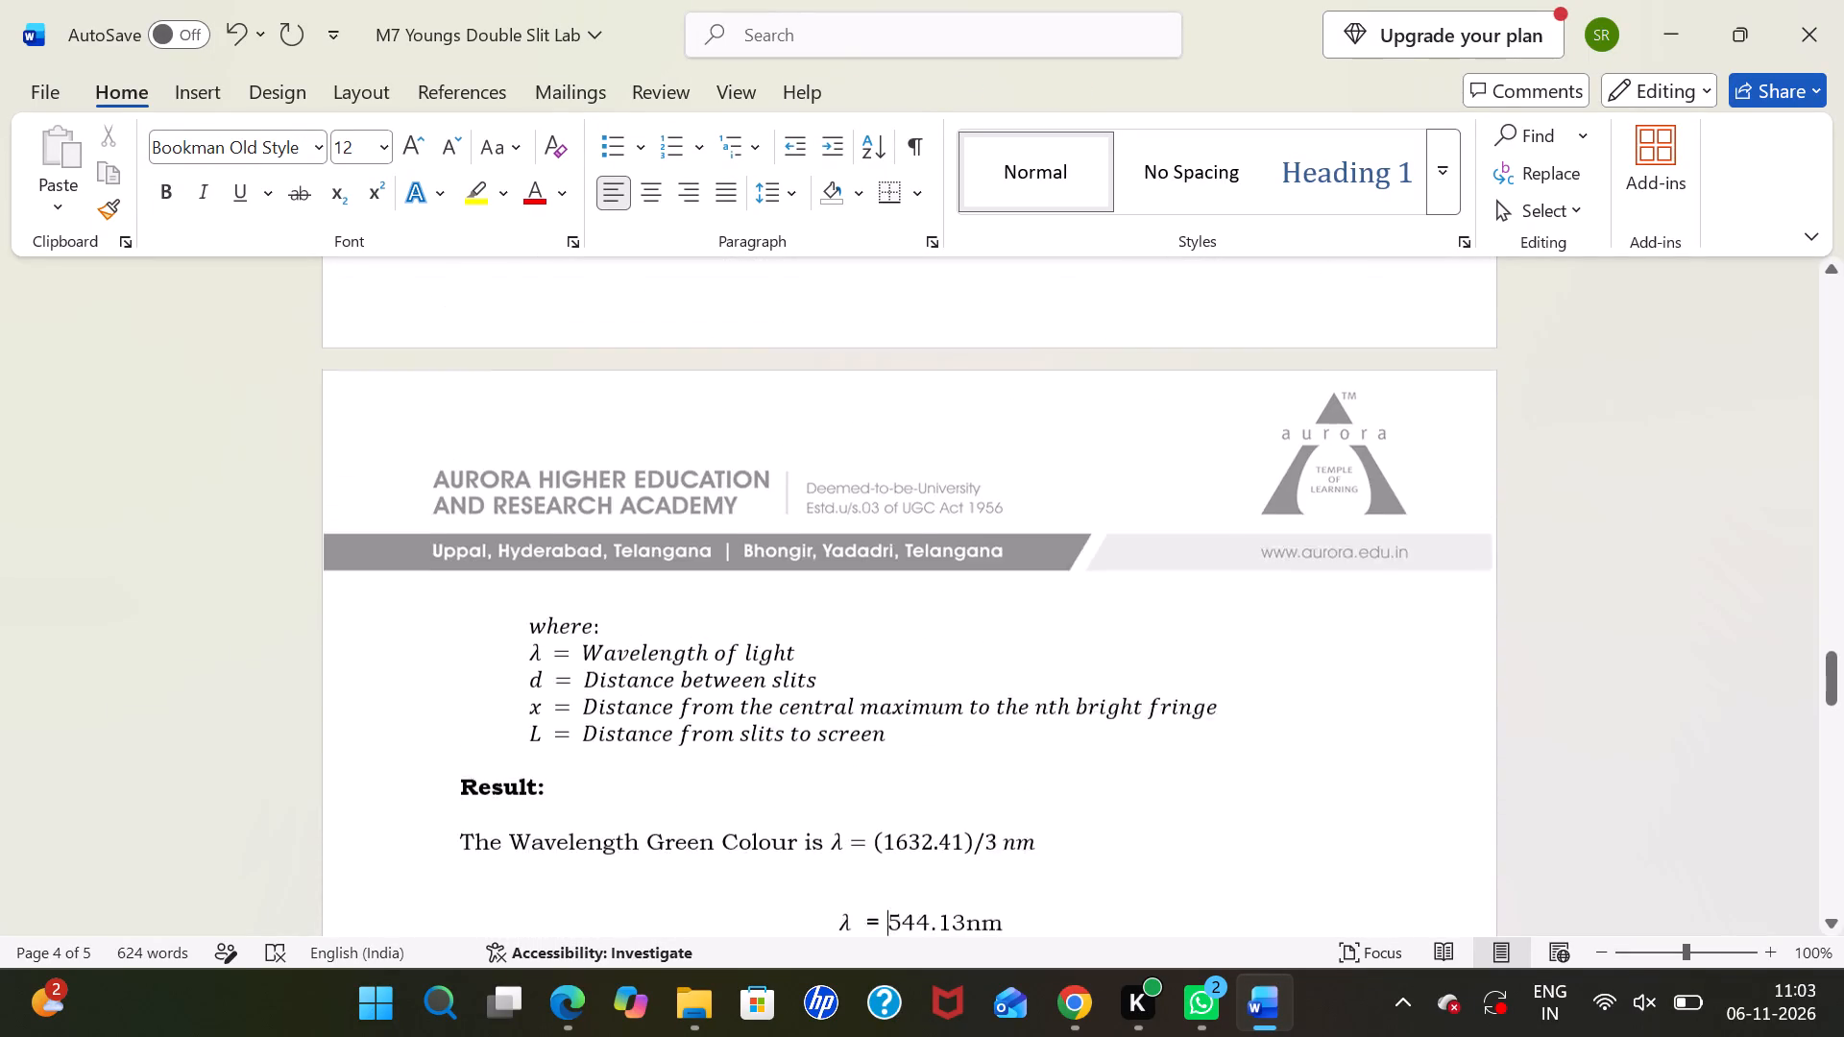
pyautogui.scroll(4, 901, 598)
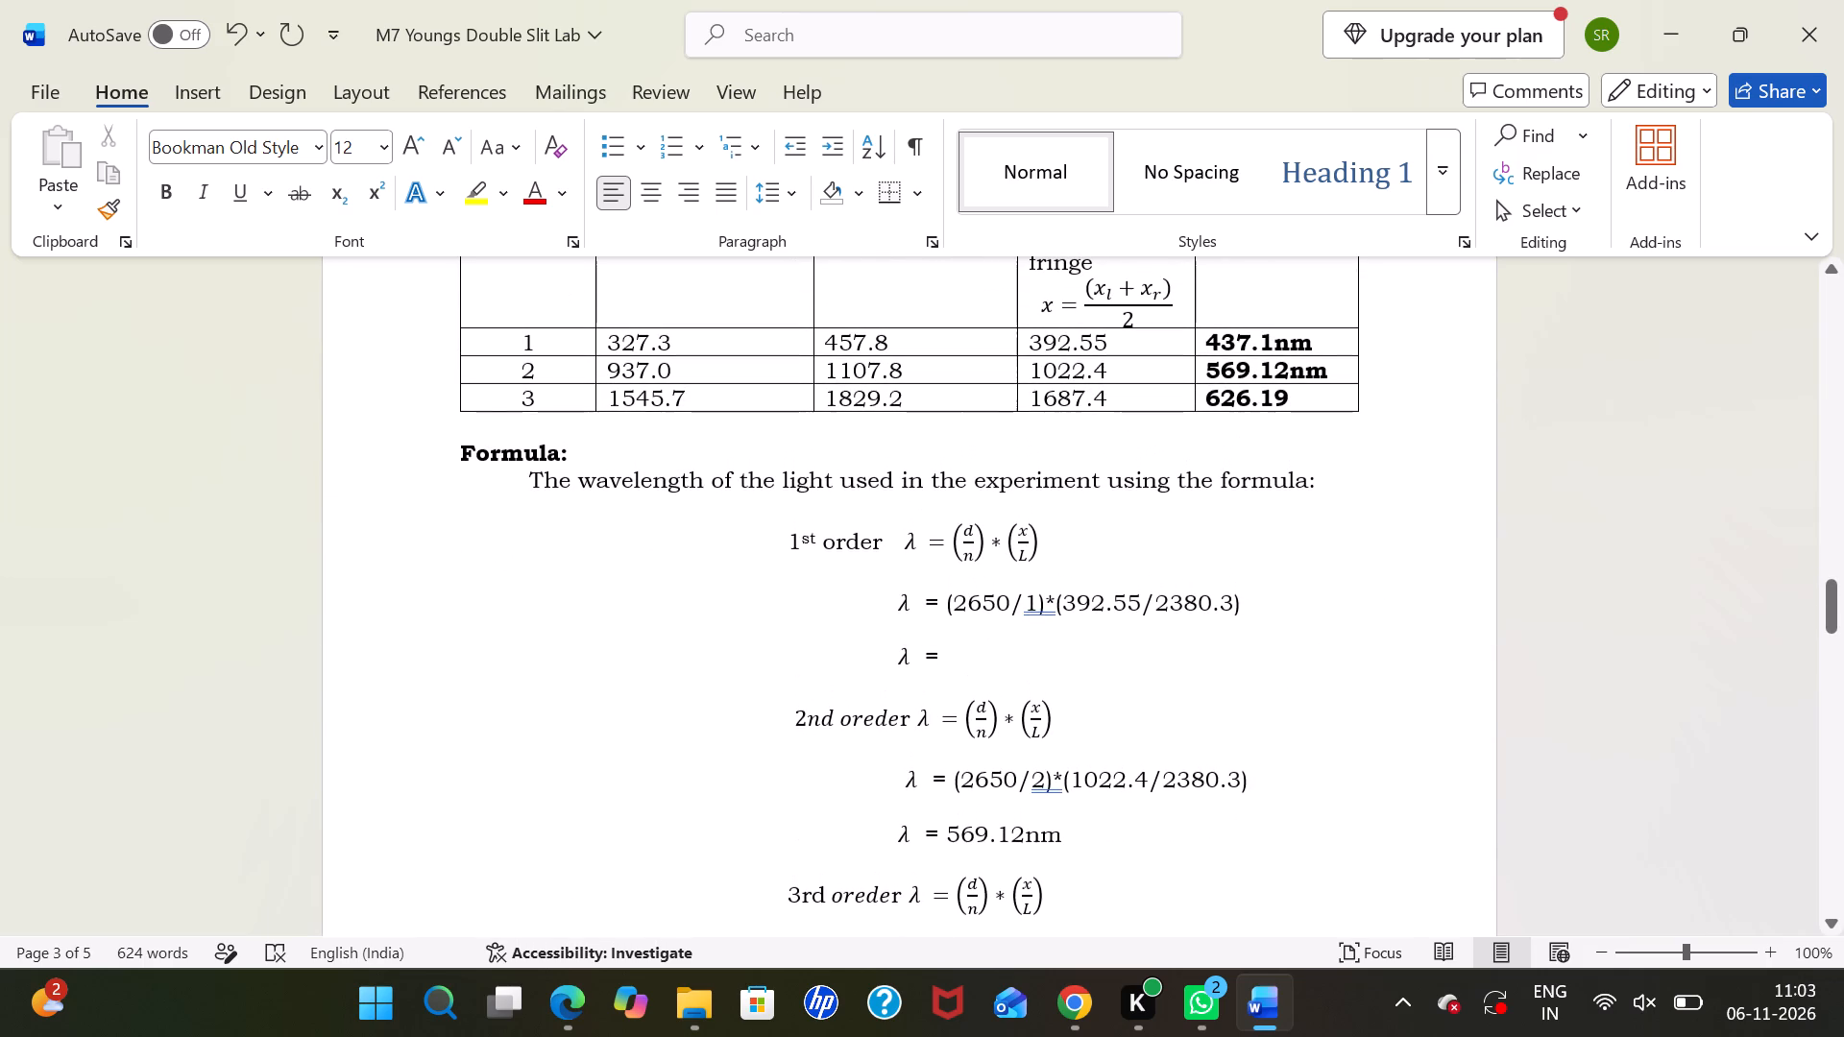
pyautogui.click(1289, 374)
pyautogui.press('space')
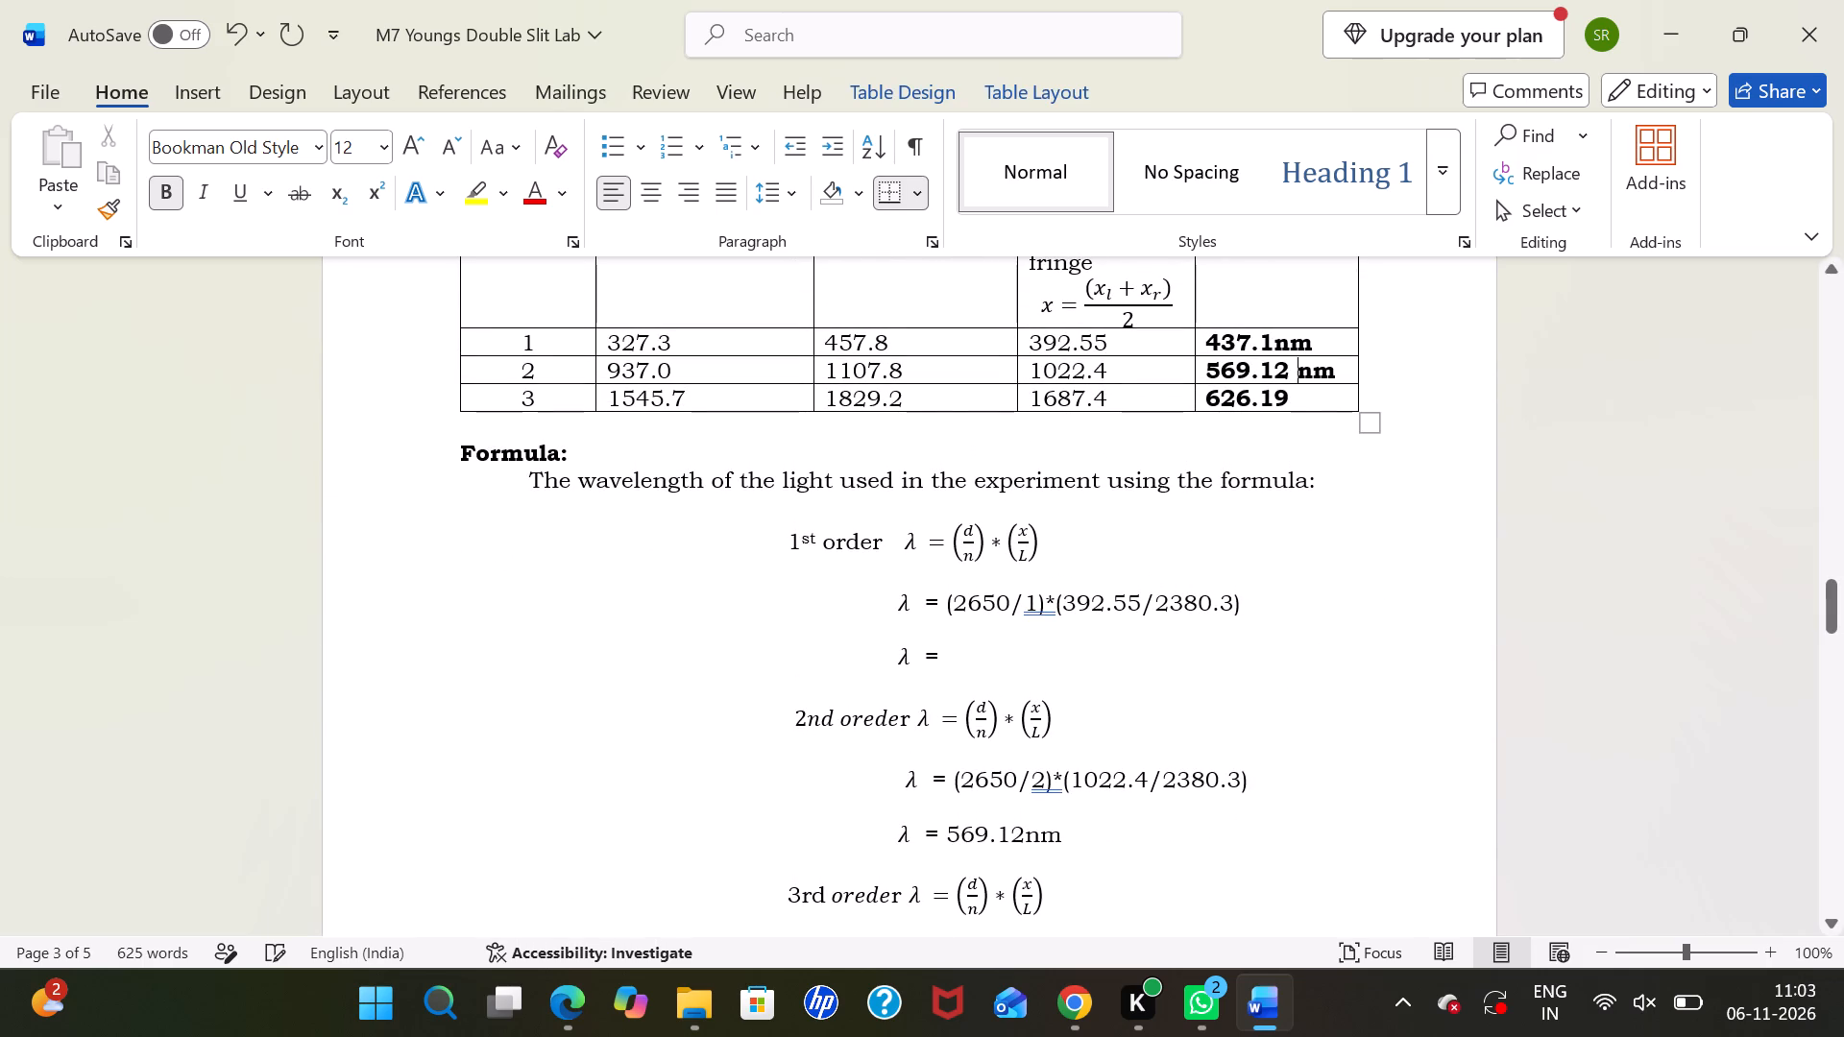
pyautogui.click(1274, 346)
pyautogui.press('space')
pyautogui.click(1292, 390)
pyautogui.press('space')
pyautogui.write('NM')
pyautogui.press('BackSpace')
pyautogui.press('BackSpace')
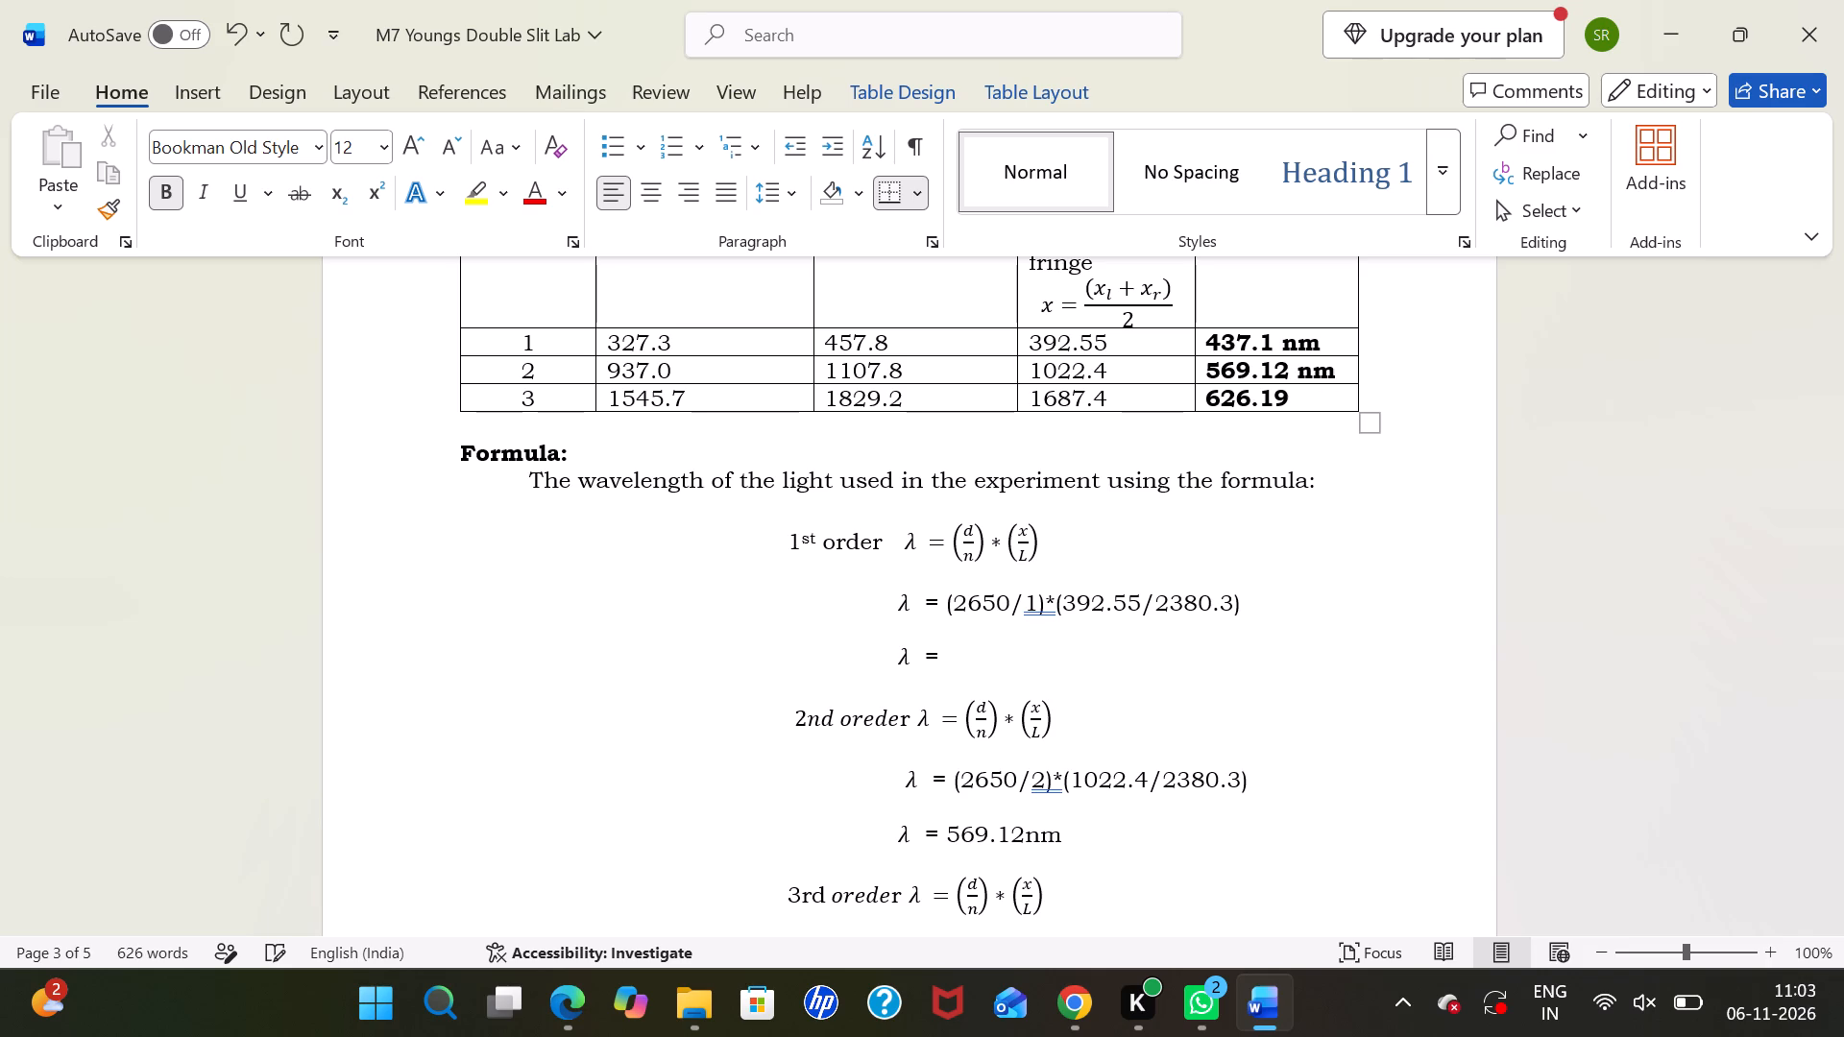
pyautogui.write('nm')
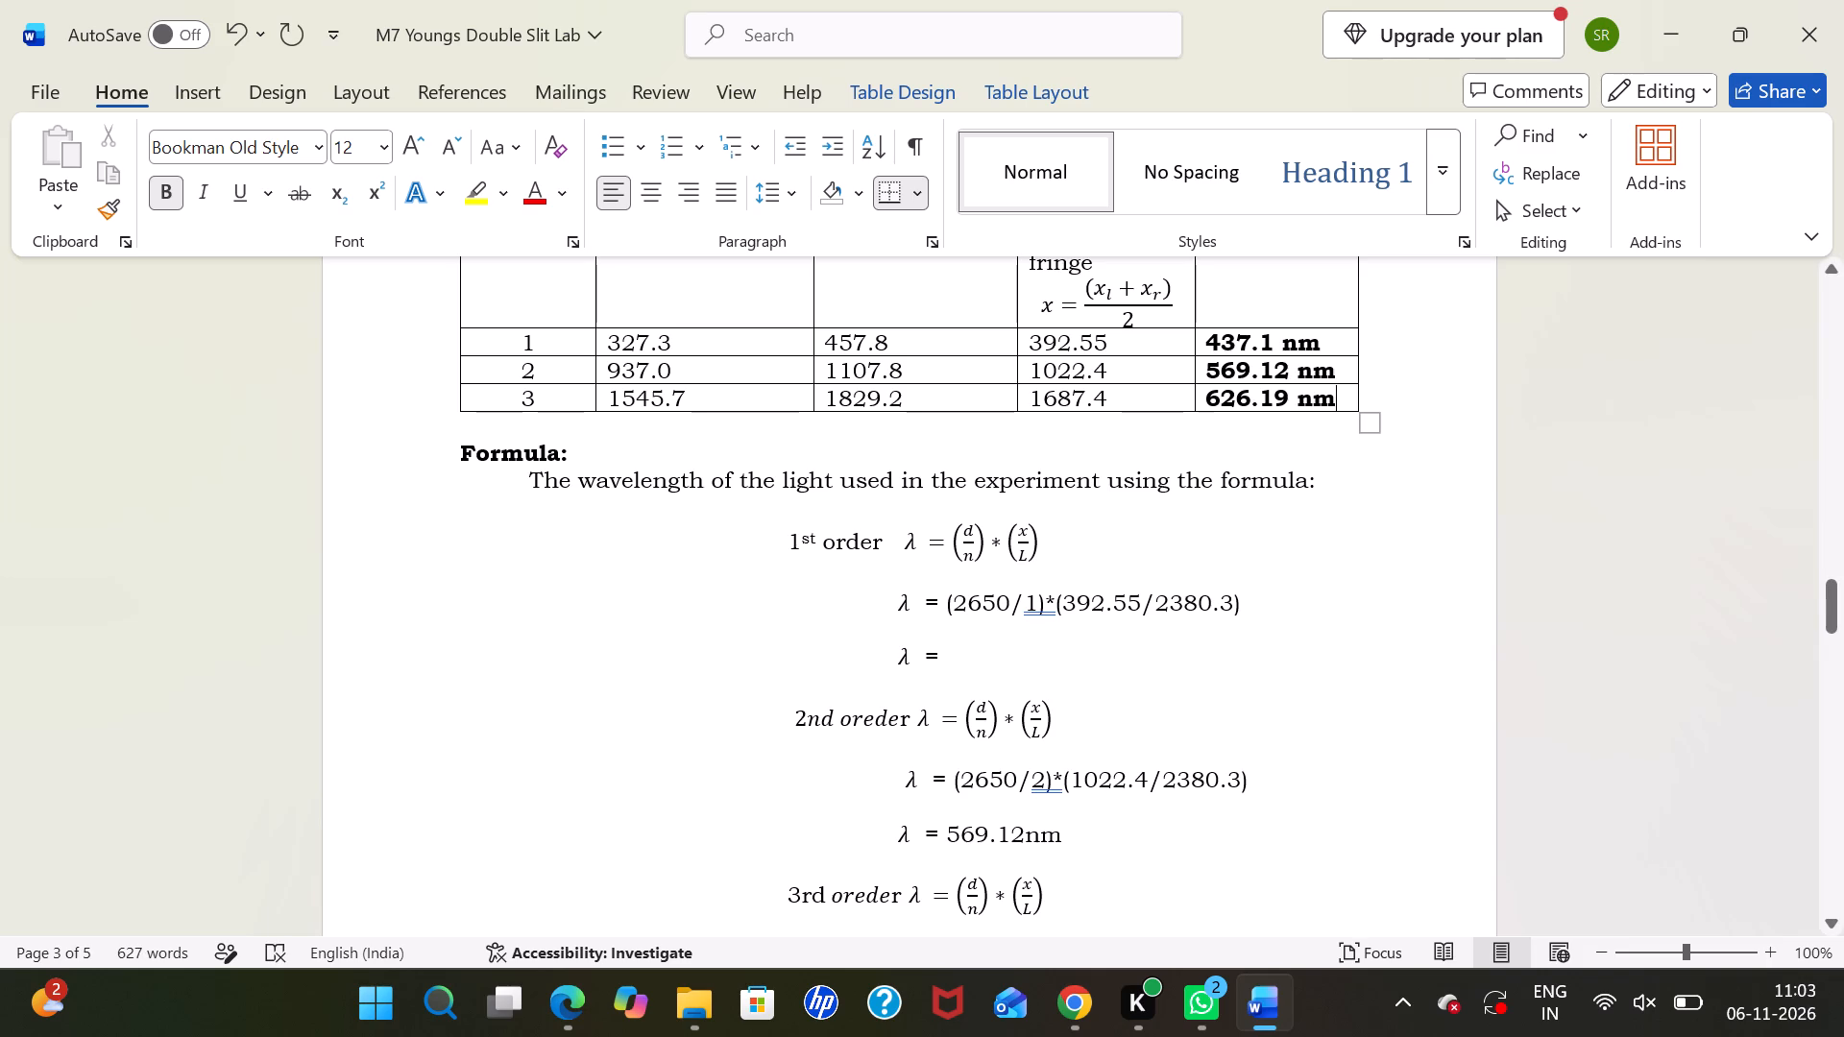
# Review the whole lab report, from the student details table through the calculations, Discussion and Conclusion to the viva voce questions.
pyautogui.click(1011, 650)
pyautogui.scroll(-4, 1011, 650)
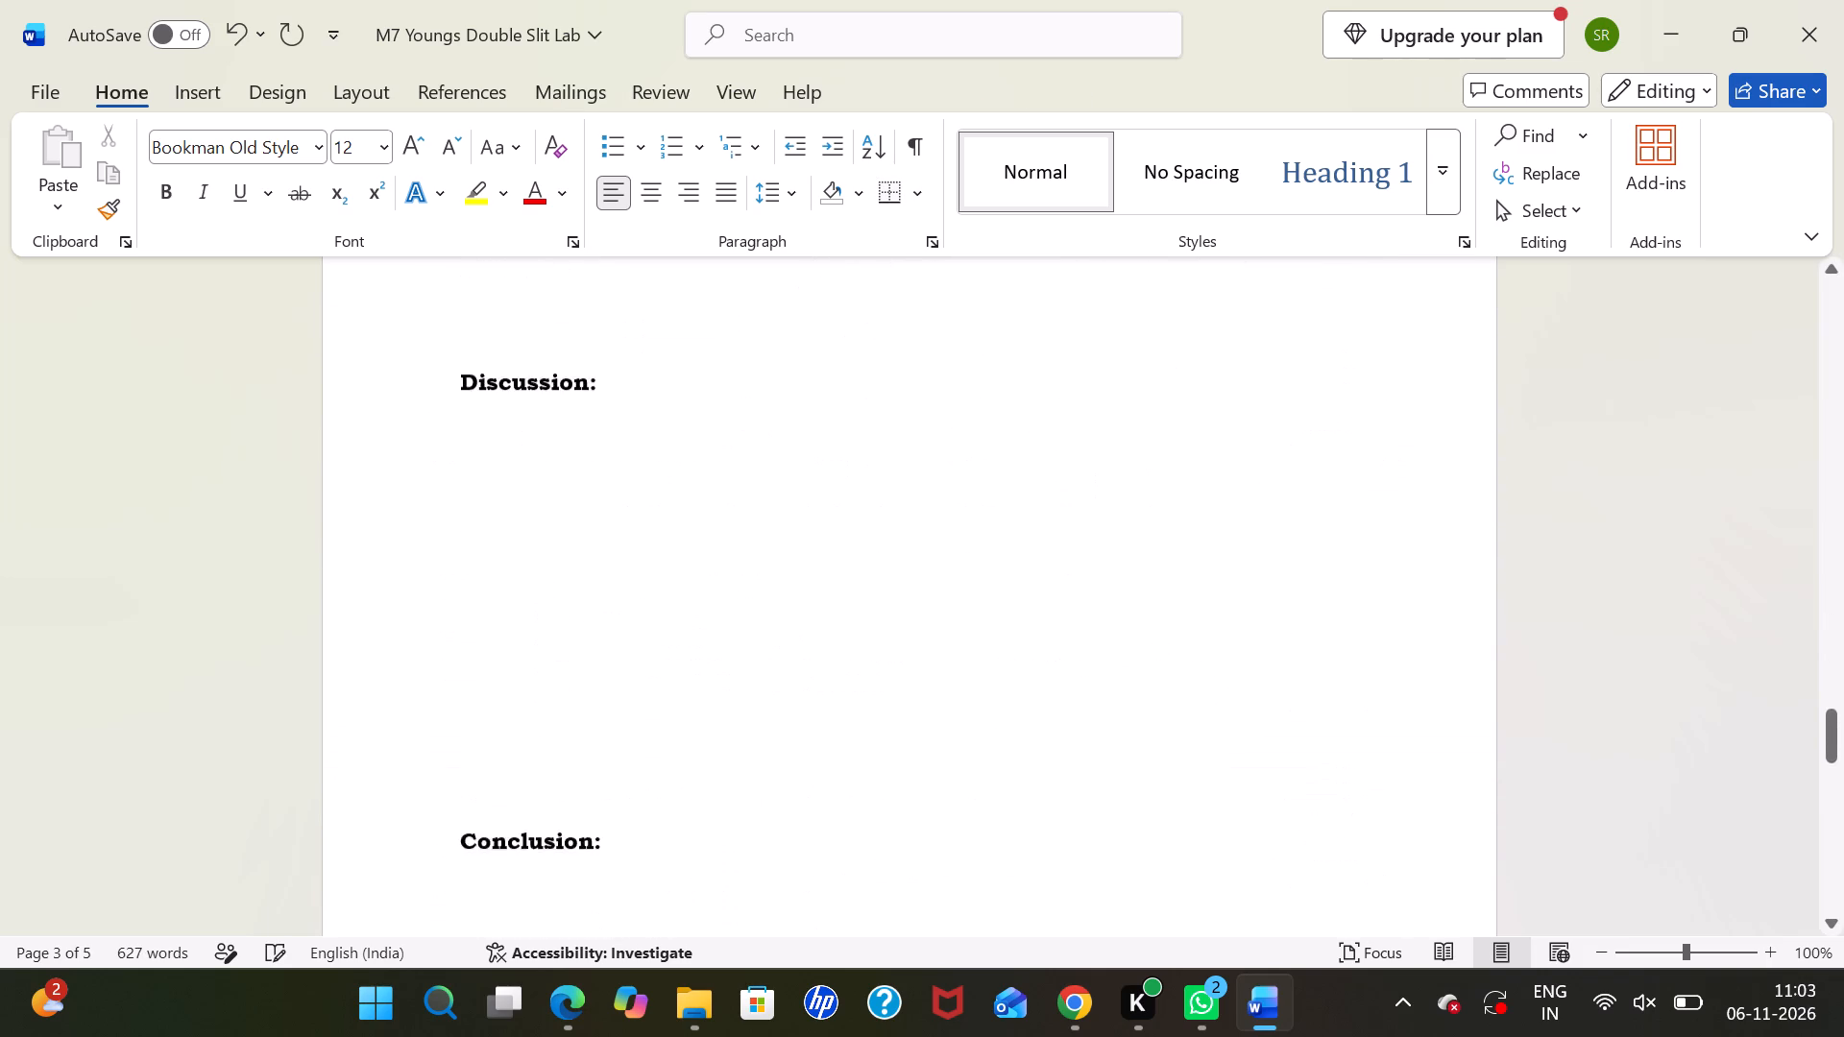
pyautogui.scroll(1, 1011, 650)
pyautogui.scroll(-1, 1011, 650)
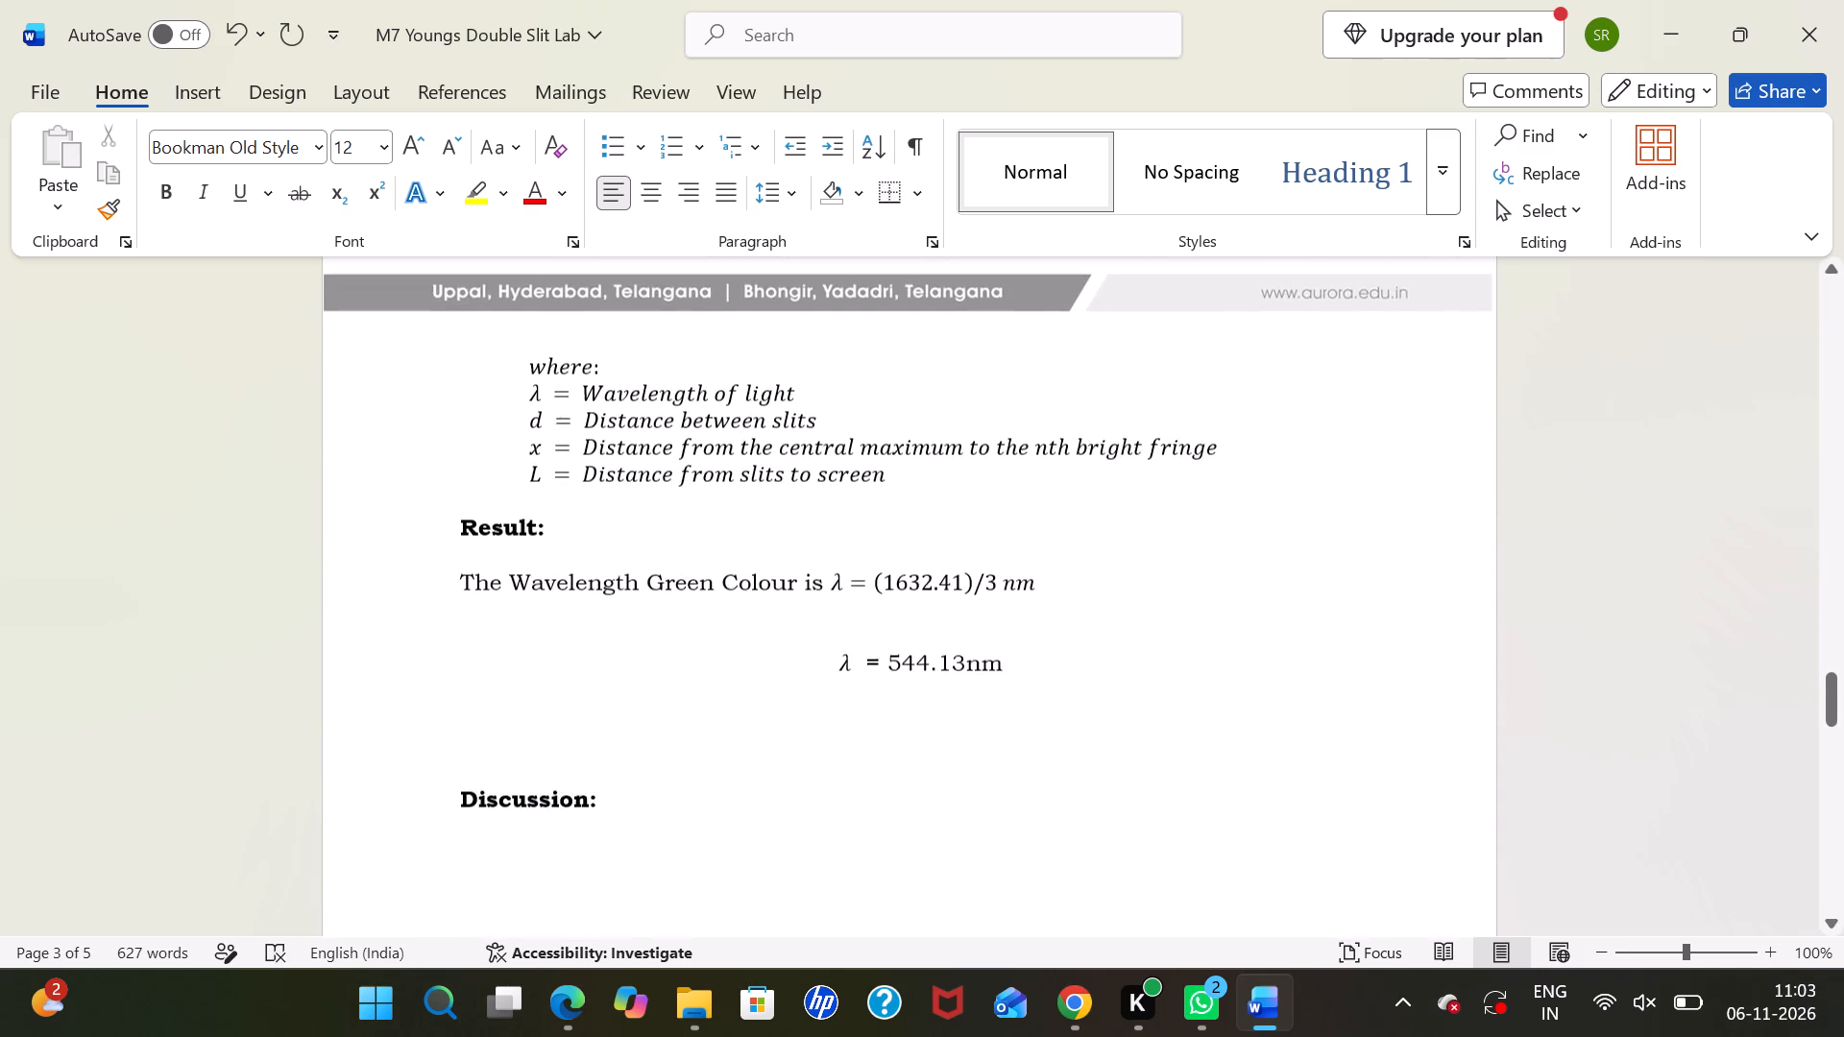
pyautogui.scroll(-2, 1011, 650)
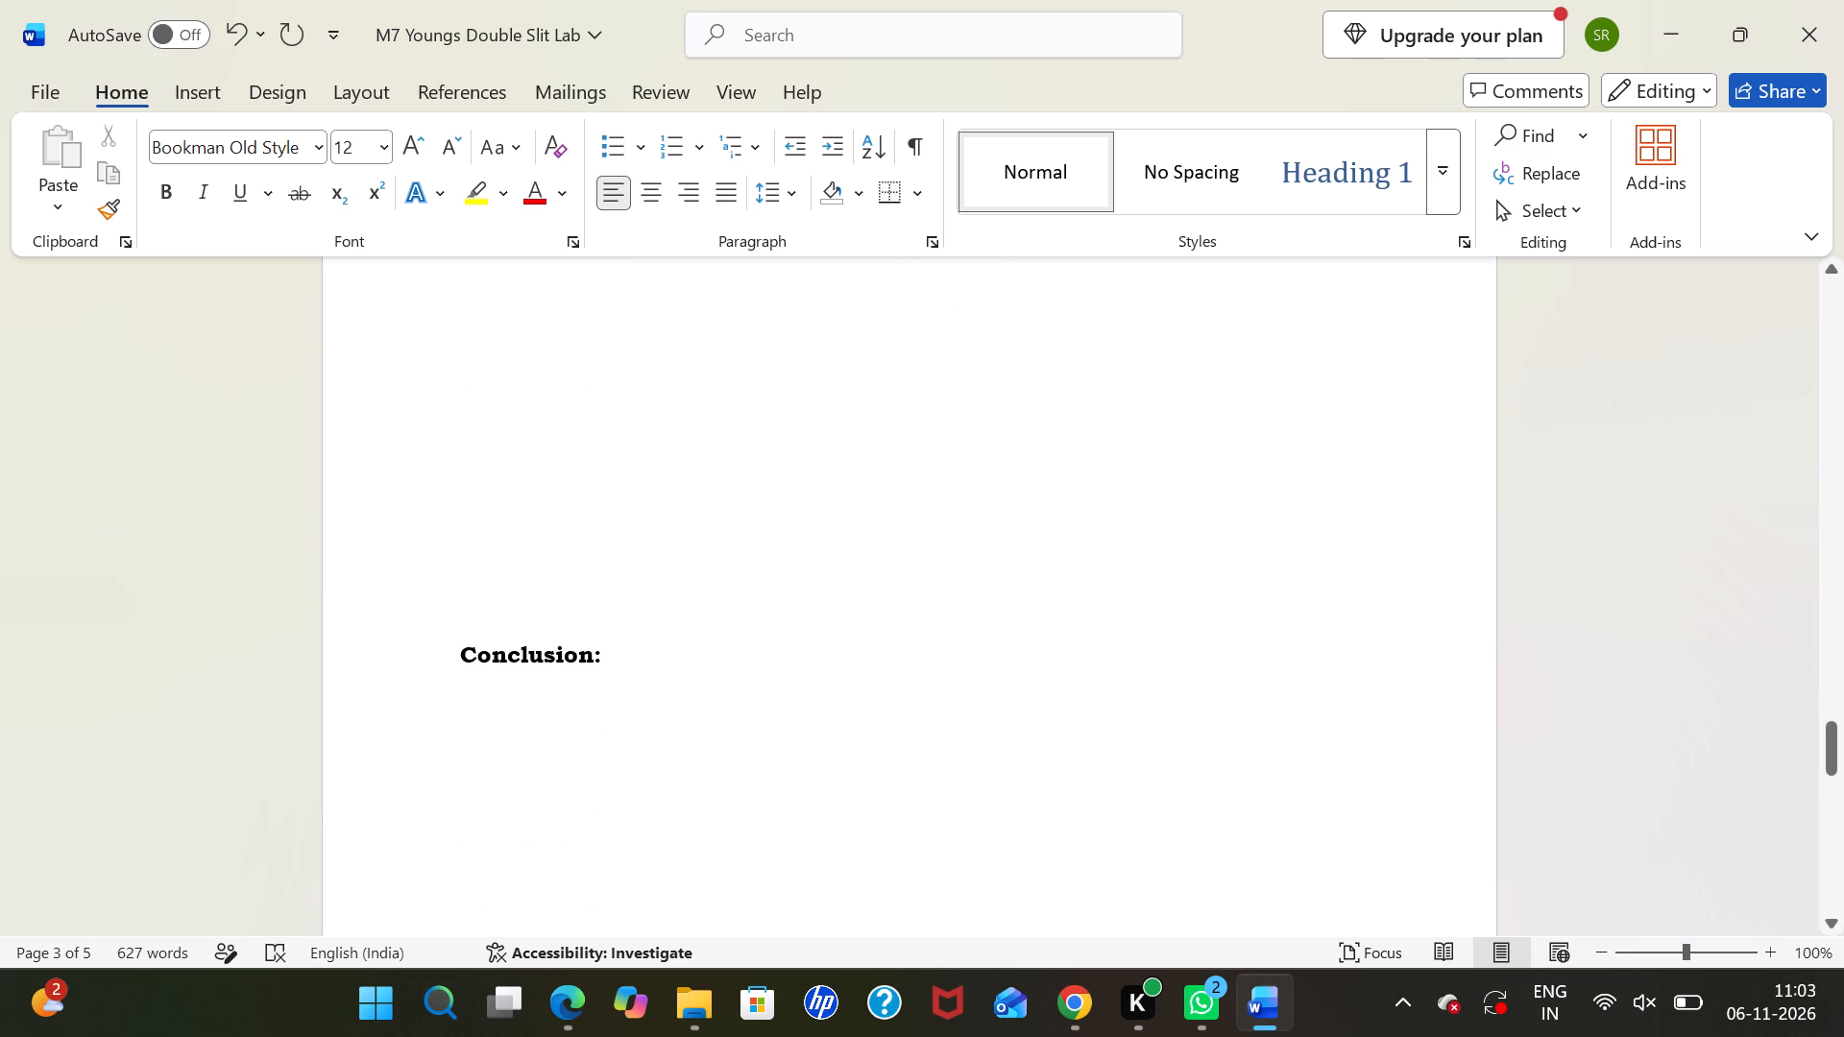
pyautogui.scroll(9, 1011, 650)
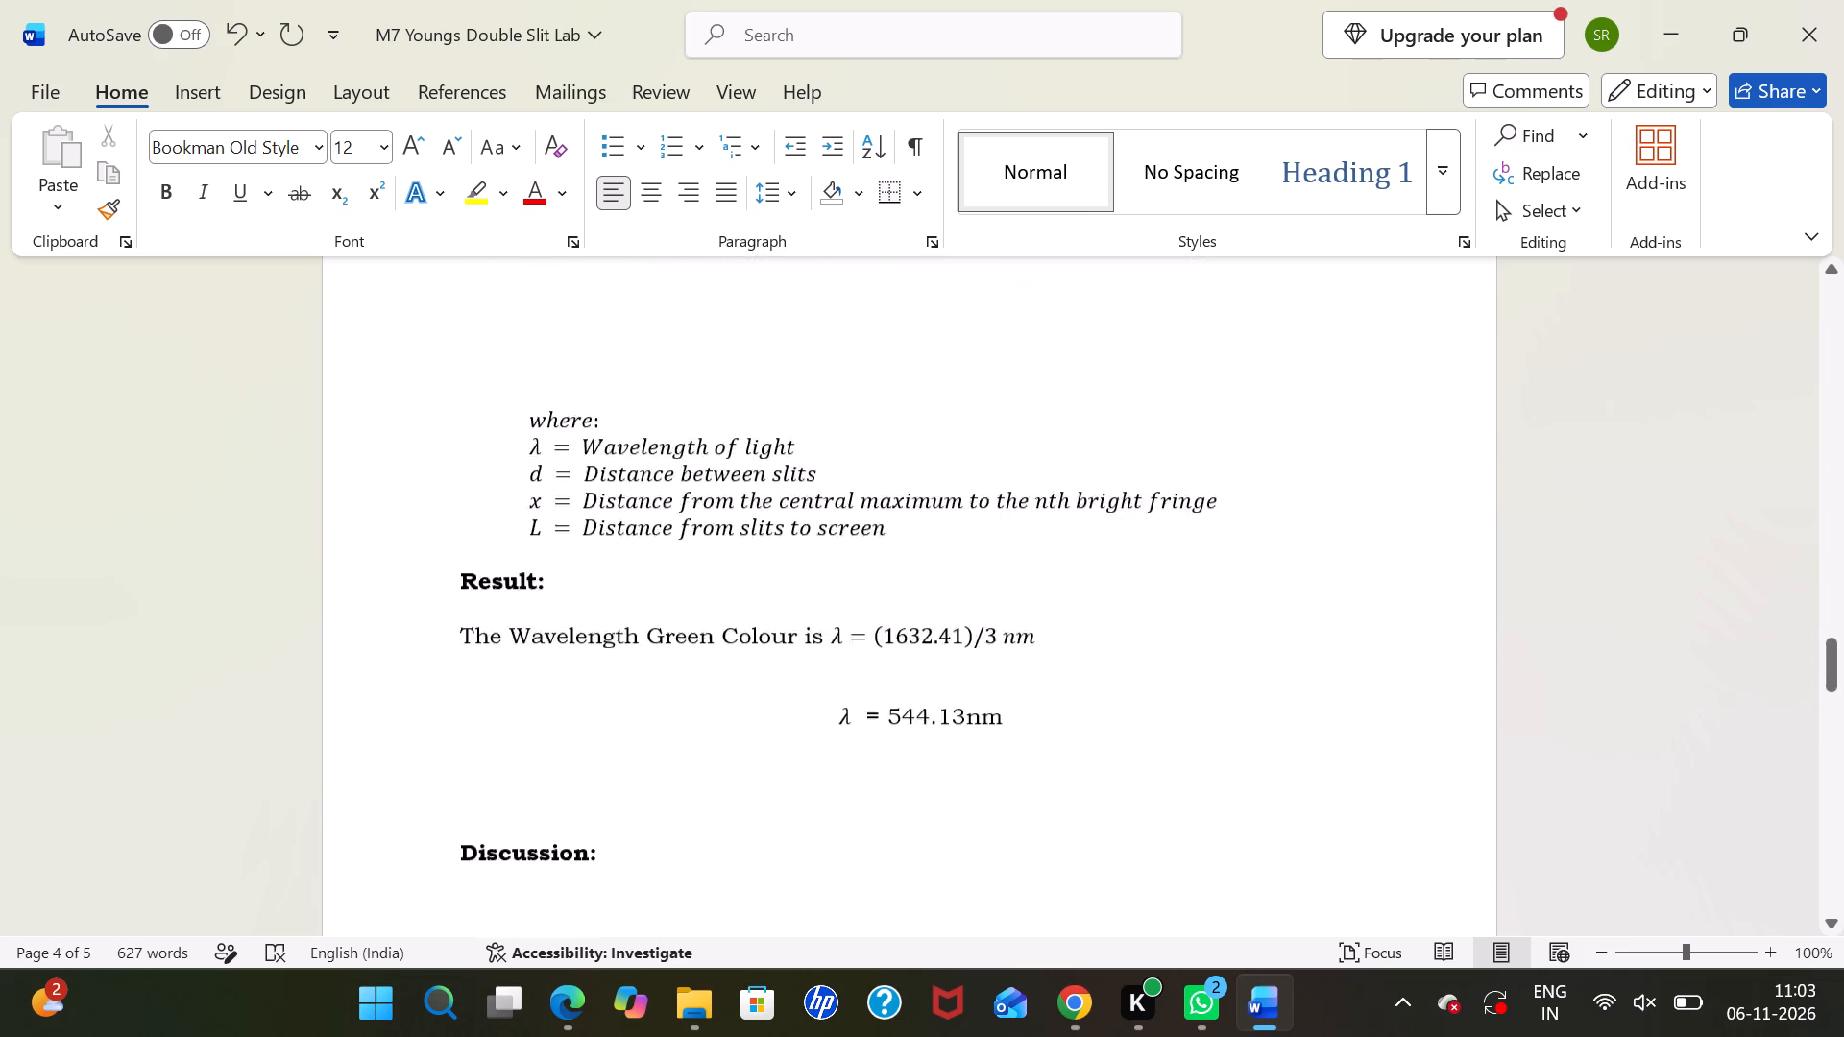
pyautogui.scroll(1, 1011, 650)
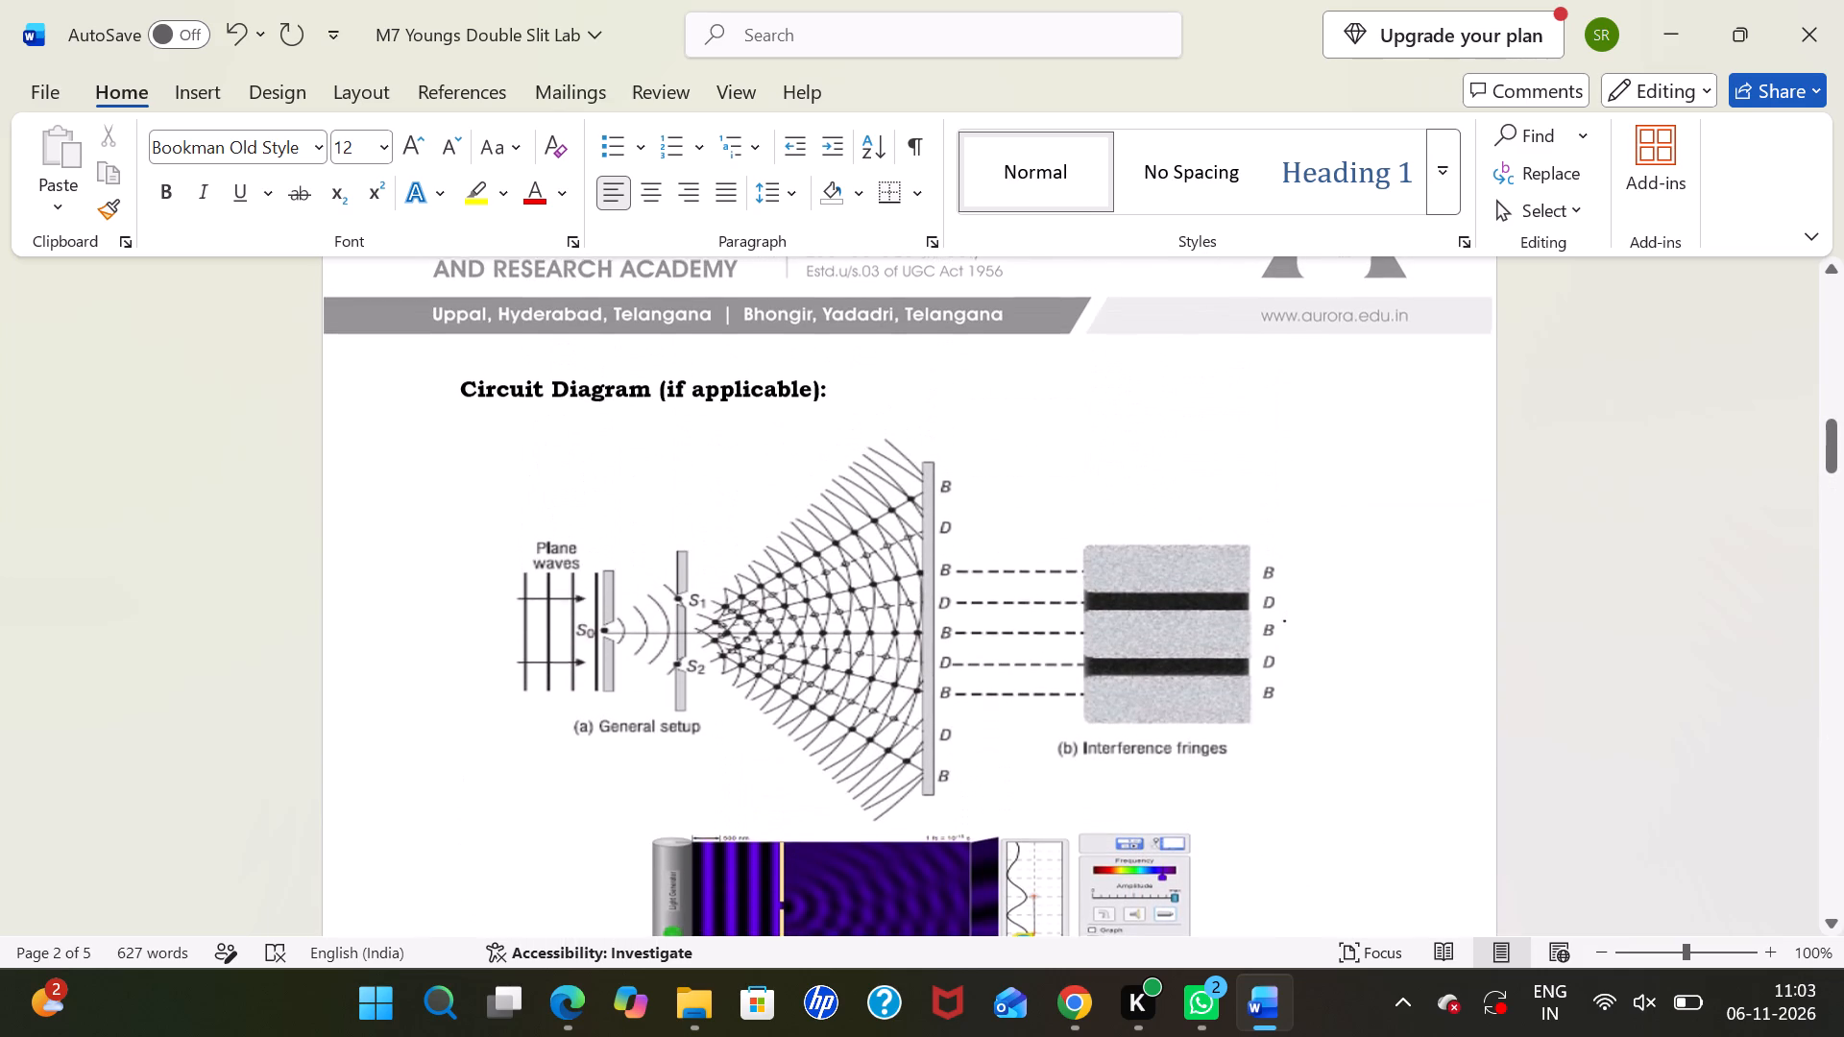
pyautogui.scroll(5, 1011, 650)
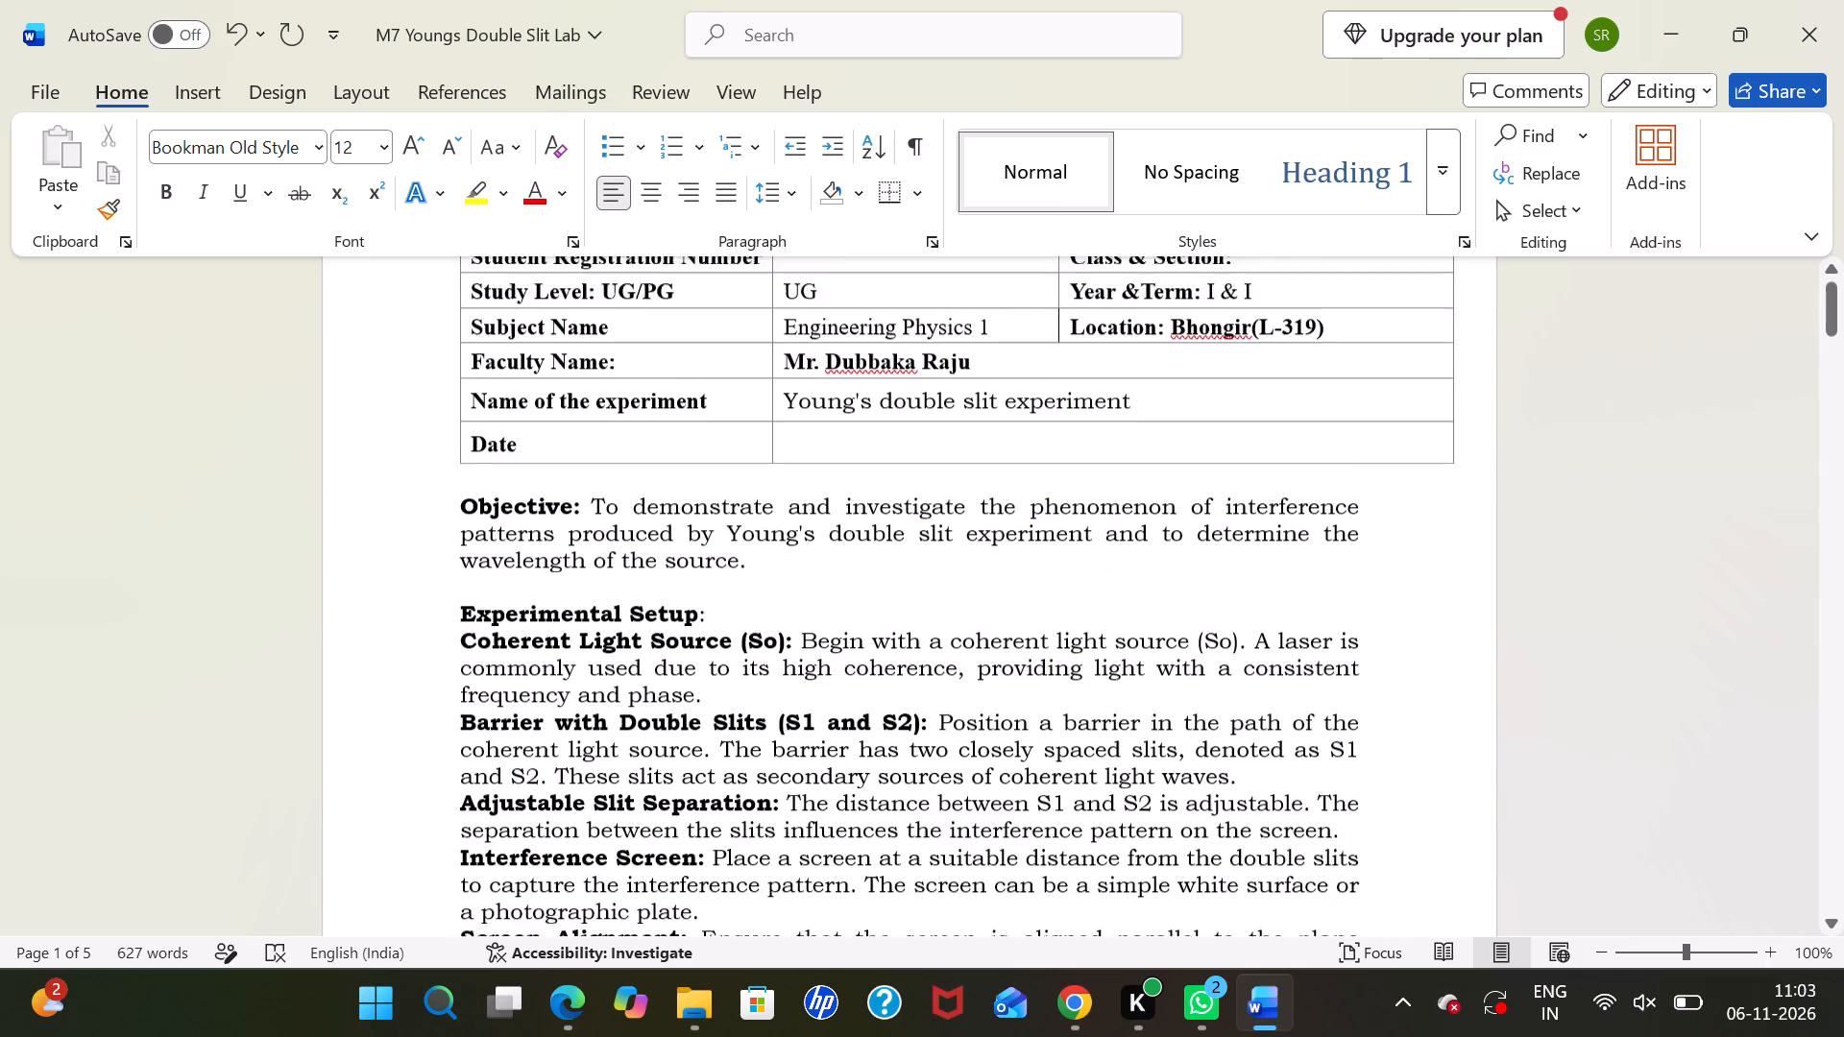
pyautogui.scroll(-1, 1011, 650)
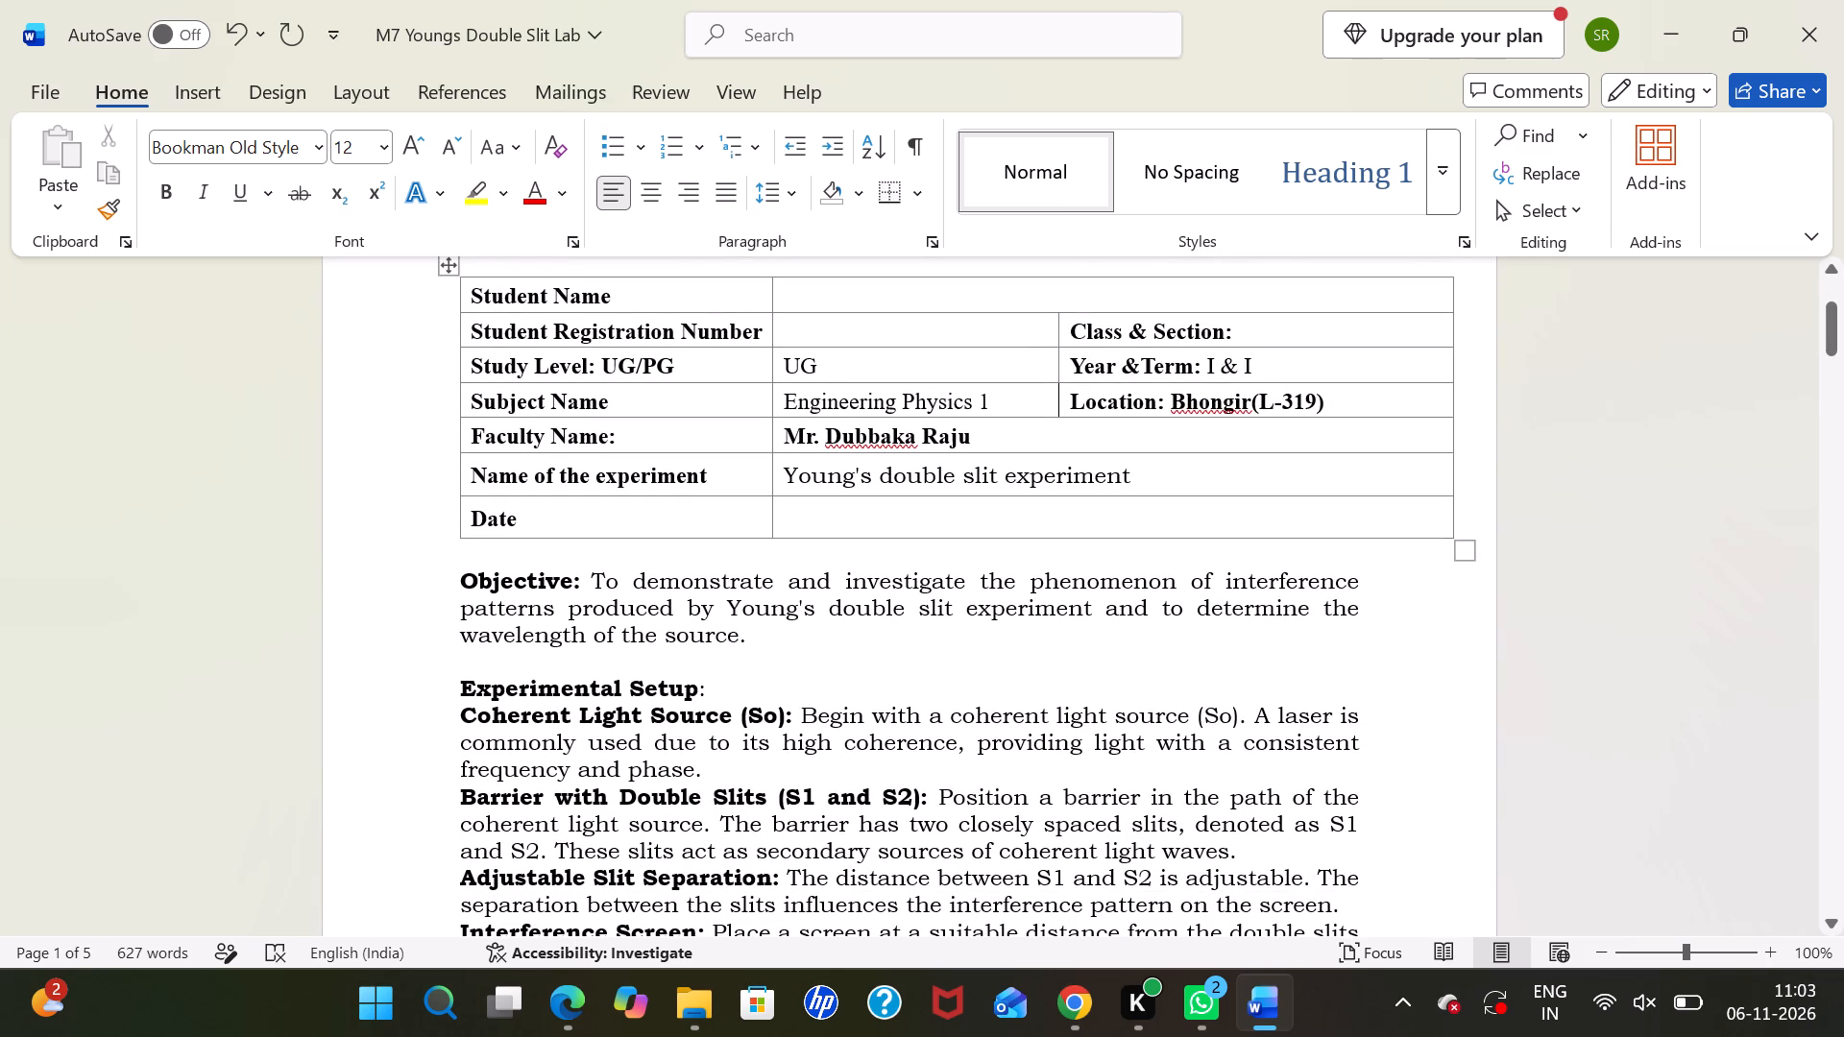
pyautogui.scroll(-5, 994, 540)
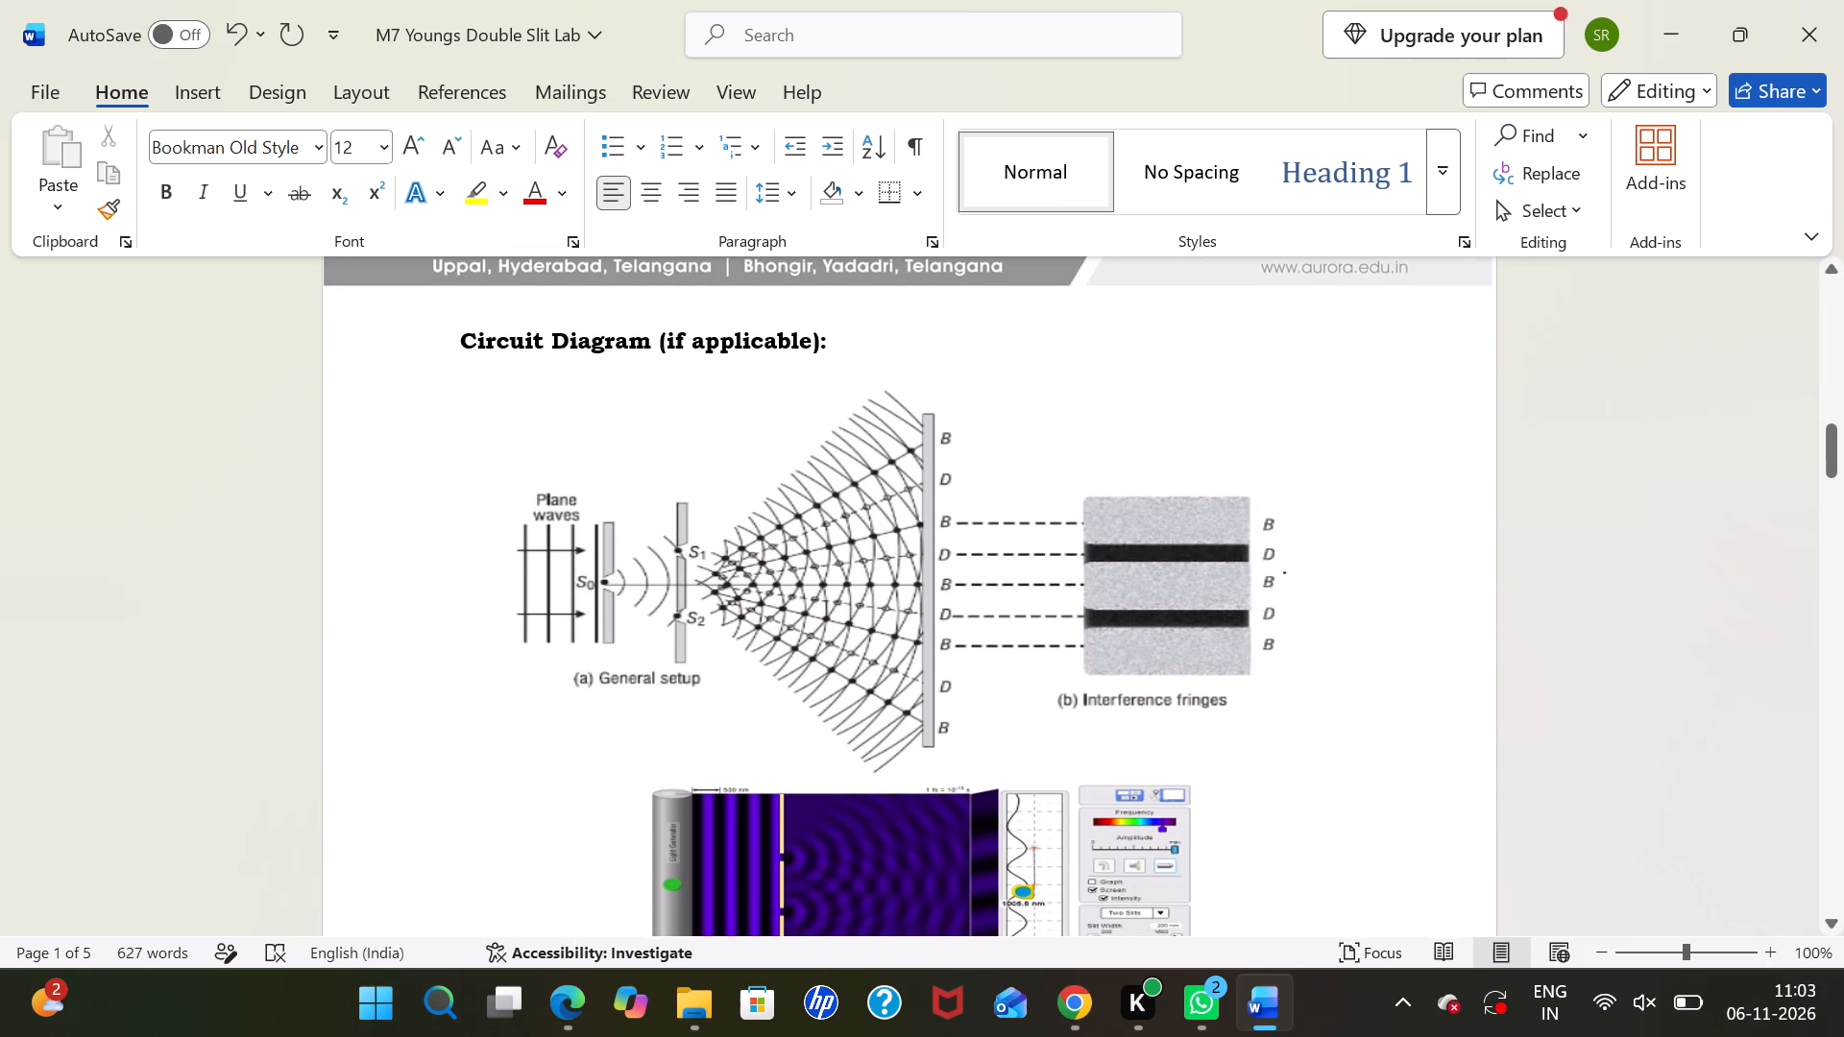
pyautogui.scroll(-4, 994, 540)
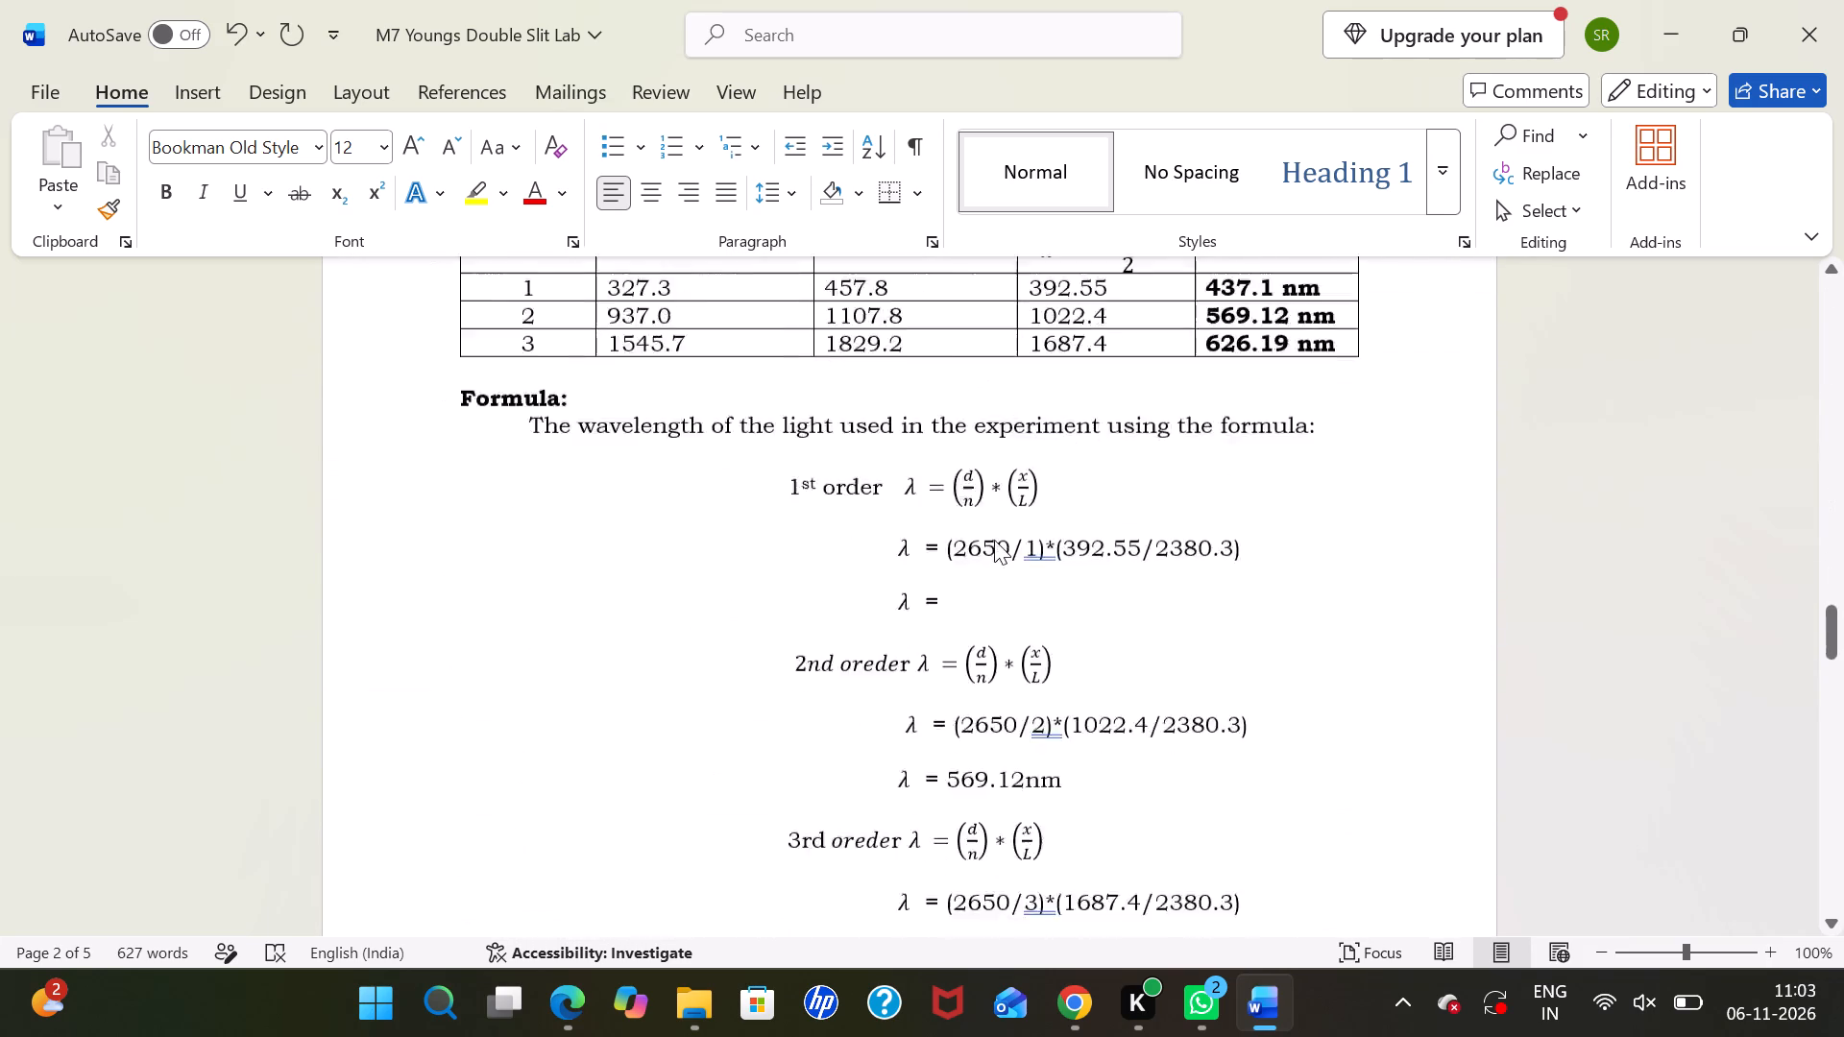
pyautogui.scroll(-5, 994, 540)
pyautogui.scroll(-1, 671, 484)
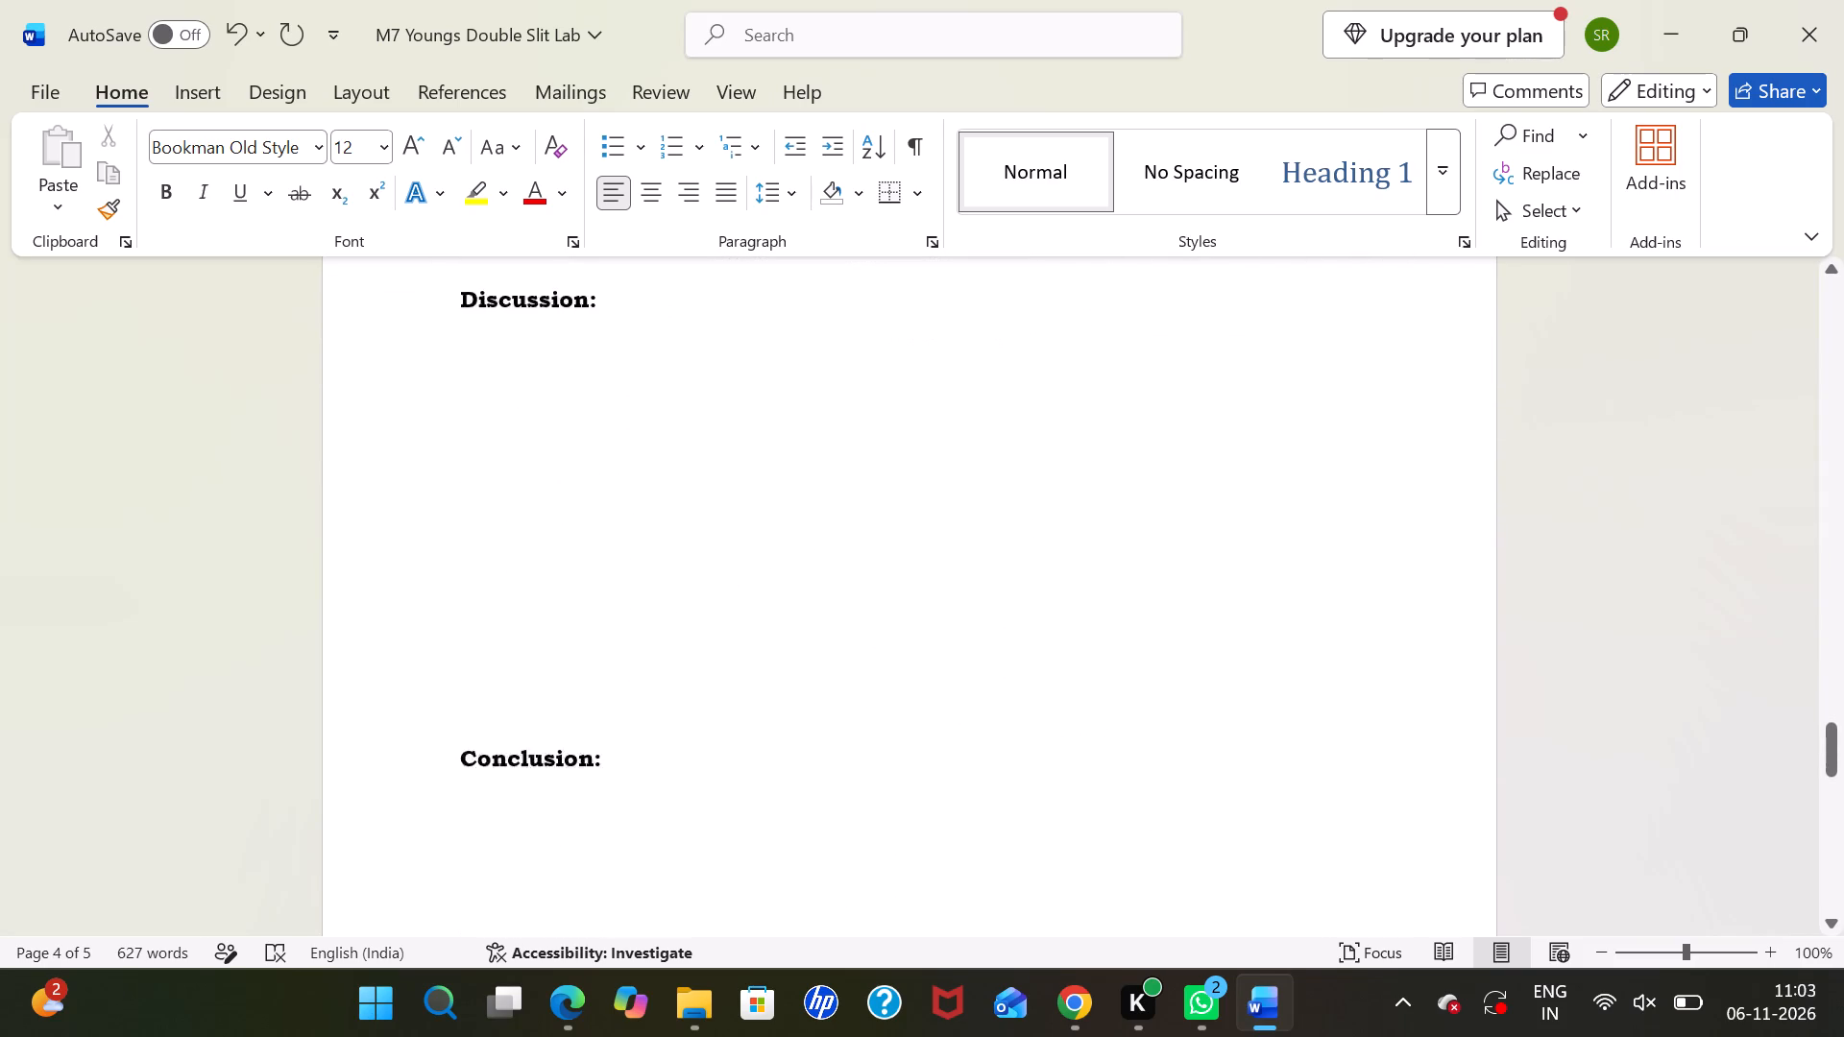
pyautogui.scroll(-3, 671, 484)
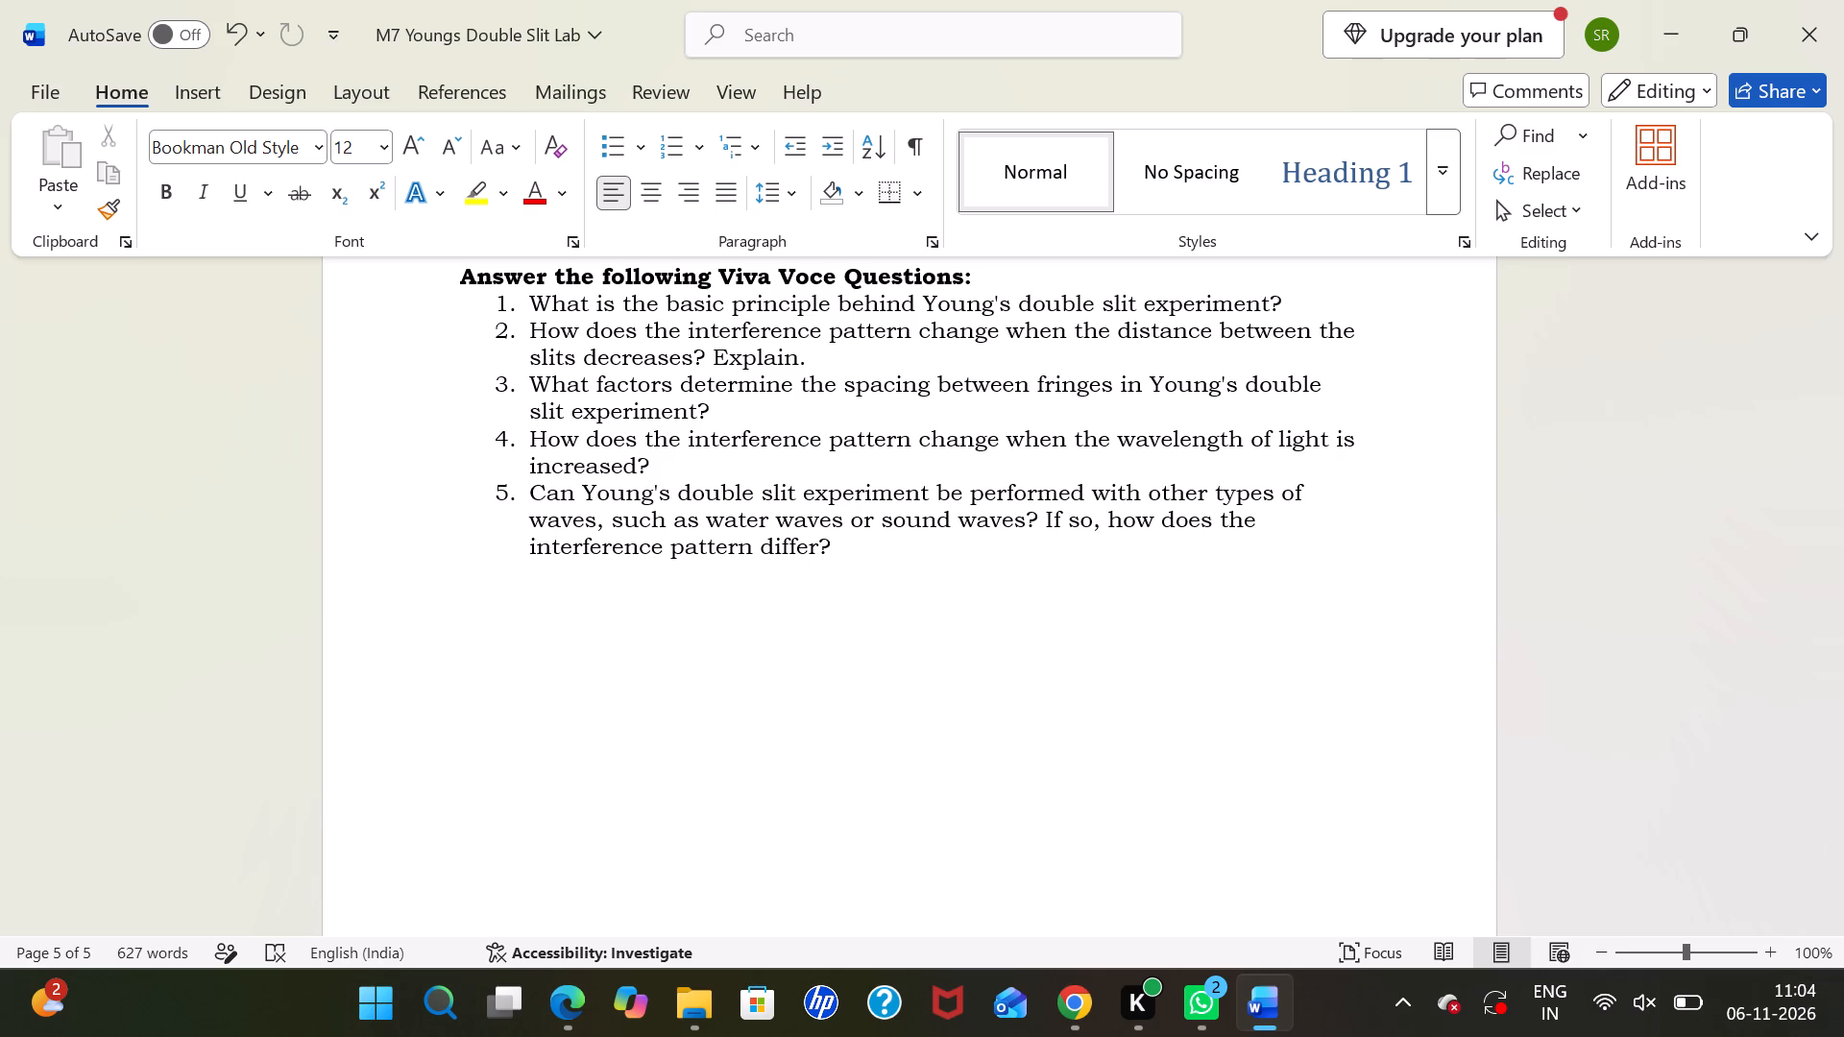
pyautogui.scroll(8, 903, 503)
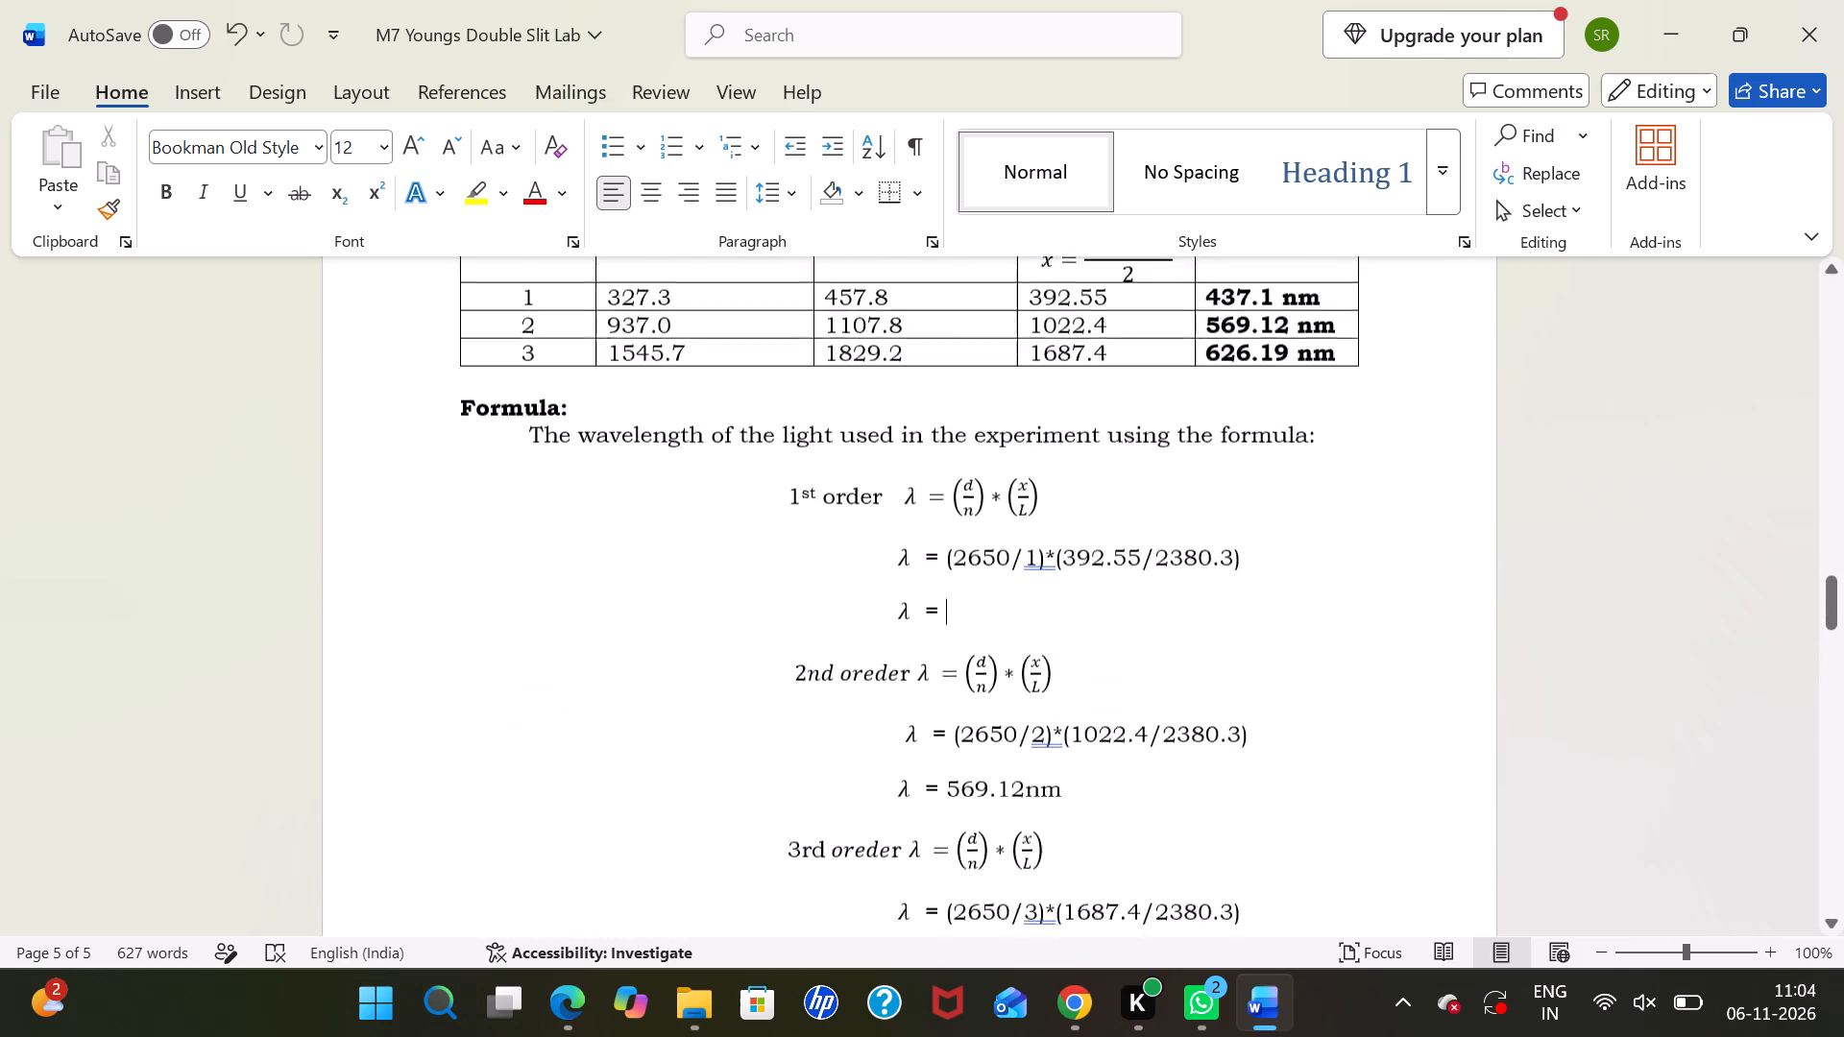
pyautogui.scroll(7, 903, 503)
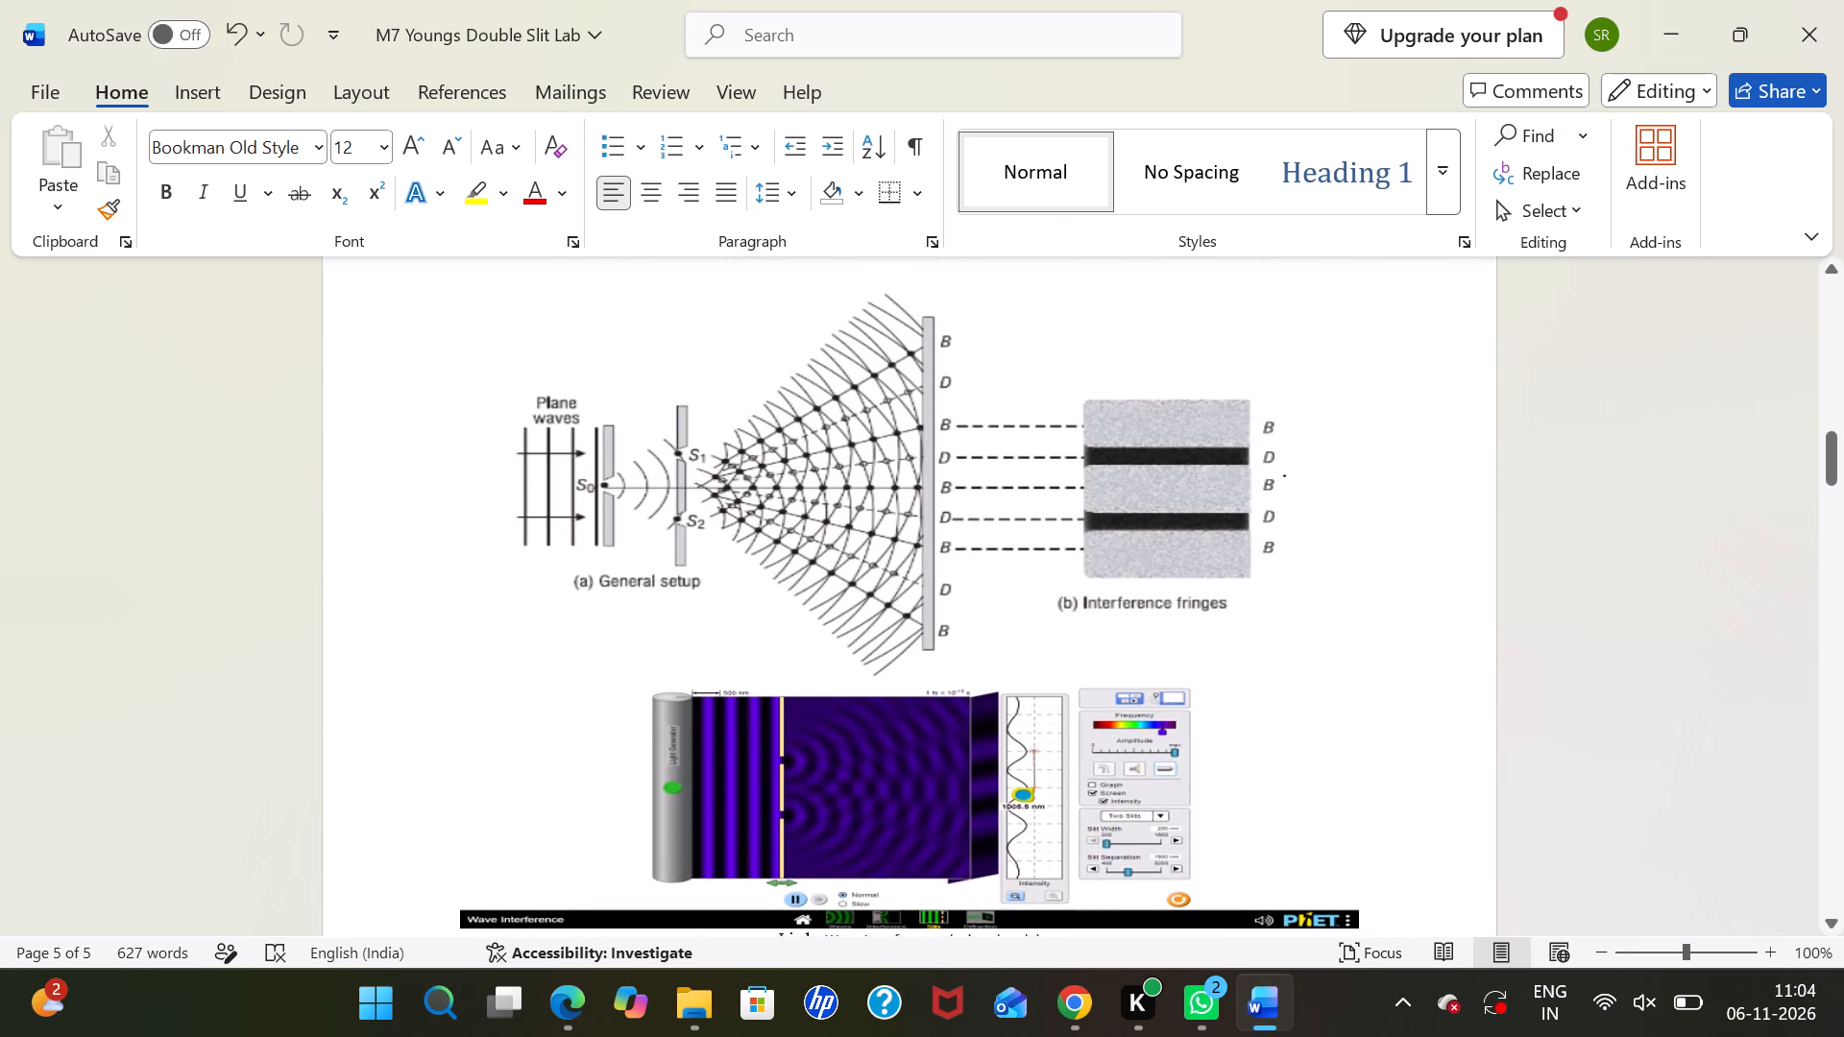
pyautogui.scroll(-3, 903, 503)
pyautogui.scroll(3, 903, 503)
pyautogui.scroll(-3, 903, 503)
pyautogui.hscroll(-1, 903, 503)
pyautogui.scroll(-1, 903, 503)
pyautogui.hscroll(-1, 903, 503)
pyautogui.scroll(-1, 903, 503)
pyautogui.hscroll(-1, 903, 503)
pyautogui.scroll(-1, 903, 503)
pyautogui.hscroll(-1, 903, 503)
pyautogui.scroll(-1, 903, 503)
pyautogui.hscroll(-1, 903, 503)
pyautogui.scroll(-1, 903, 503)
pyautogui.hscroll(-1, 903, 503)
pyautogui.scroll(-1, 903, 503)
pyautogui.hscroll(-1, 903, 503)
pyautogui.scroll(-1, 903, 503)
pyautogui.hscroll(-1, 903, 503)
pyautogui.scroll(-1, 903, 503)
pyautogui.hscroll(-1, 903, 503)
pyautogui.scroll(-1, 903, 503)
pyautogui.hscroll(-1, 903, 503)
pyautogui.scroll(-1, 903, 503)
pyautogui.hscroll(-1, 903, 503)
pyautogui.scroll(-1, 887, 485)
pyautogui.hscroll(-1, 887, 485)
pyautogui.scroll(-1, 846, 422)
pyautogui.hscroll(-1, 846, 422)
pyautogui.scroll(-1, 812, 369)
pyautogui.hscroll(-1, 812, 369)
pyautogui.scroll(-1, 802, 353)
pyautogui.hscroll(-1, 802, 353)
pyautogui.scroll(-1, 775, 305)
pyautogui.hscroll(-1, 775, 305)
pyautogui.scroll(-1, 763, 283)
pyautogui.hscroll(-1, 763, 283)
pyautogui.scroll(-1, 750, 258)
pyautogui.hscroll(-1, 750, 258)
pyautogui.scroll(-1, 750, 258)
pyautogui.hscroll(-1, 750, 258)
pyautogui.scroll(-1, 750, 258)
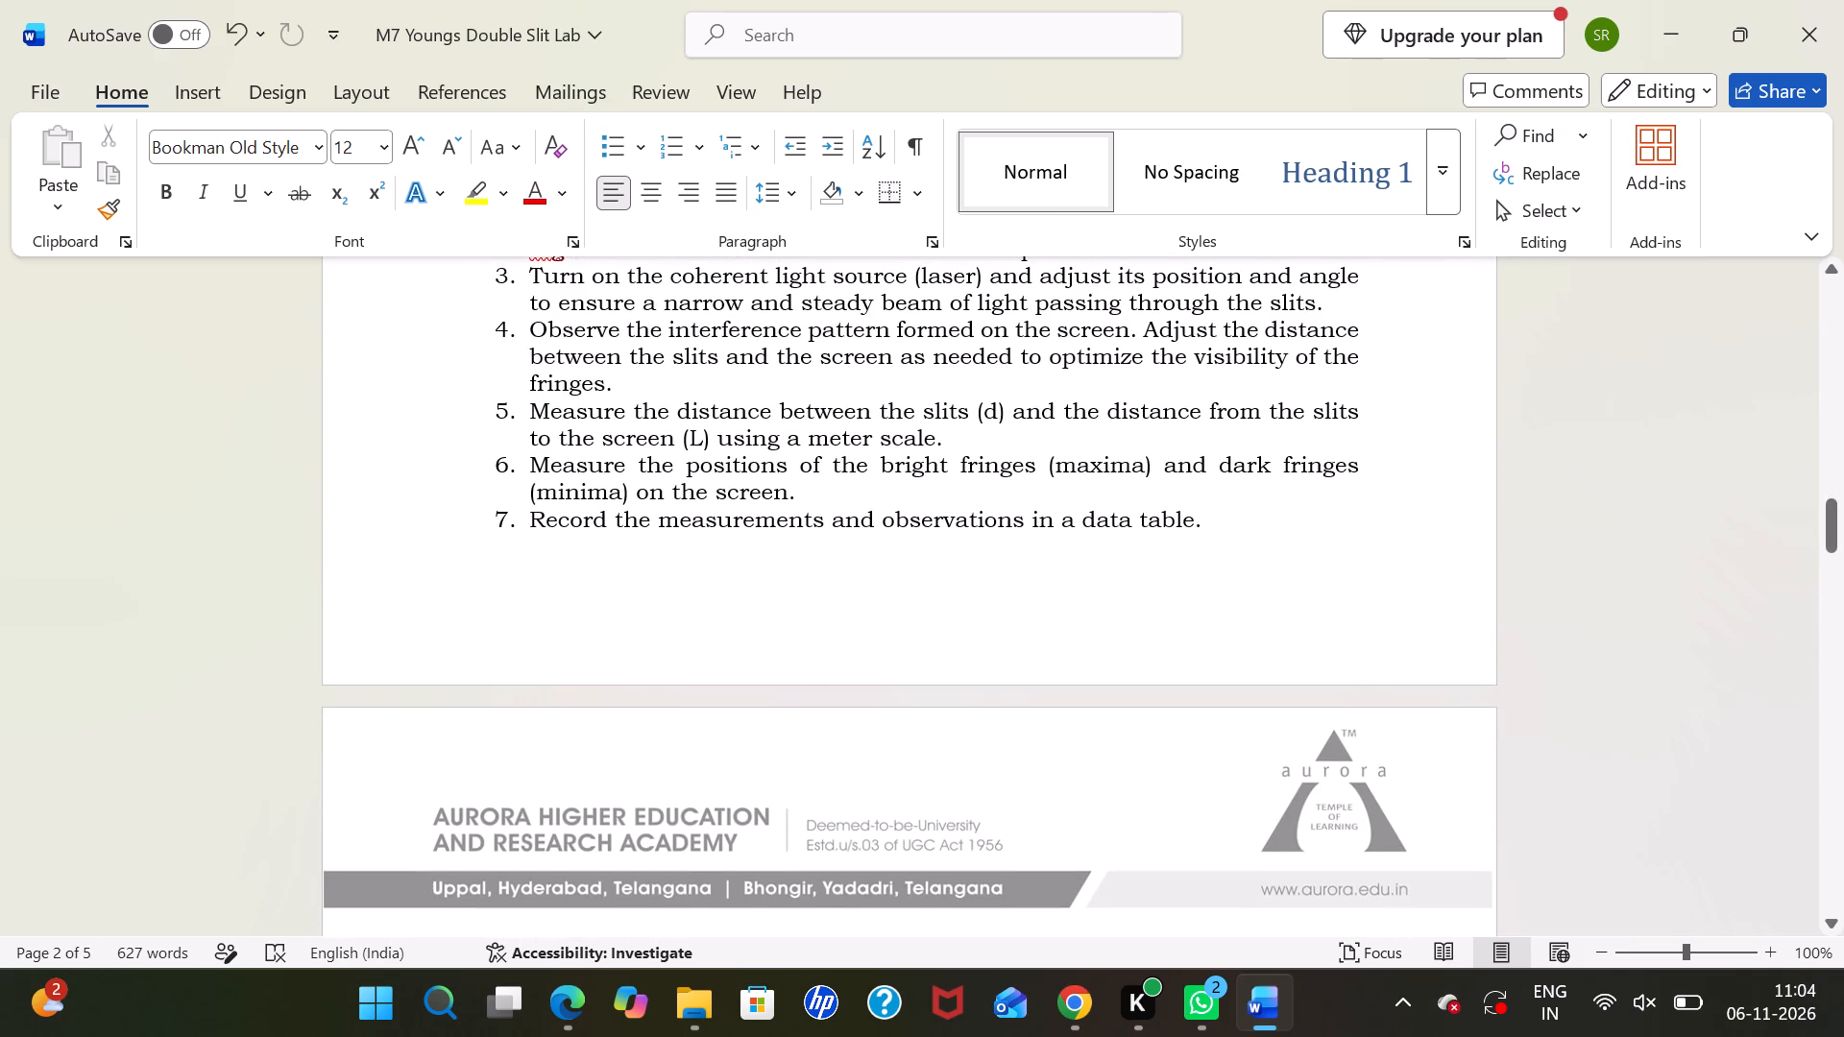
pyautogui.scroll(2, 750, 258)
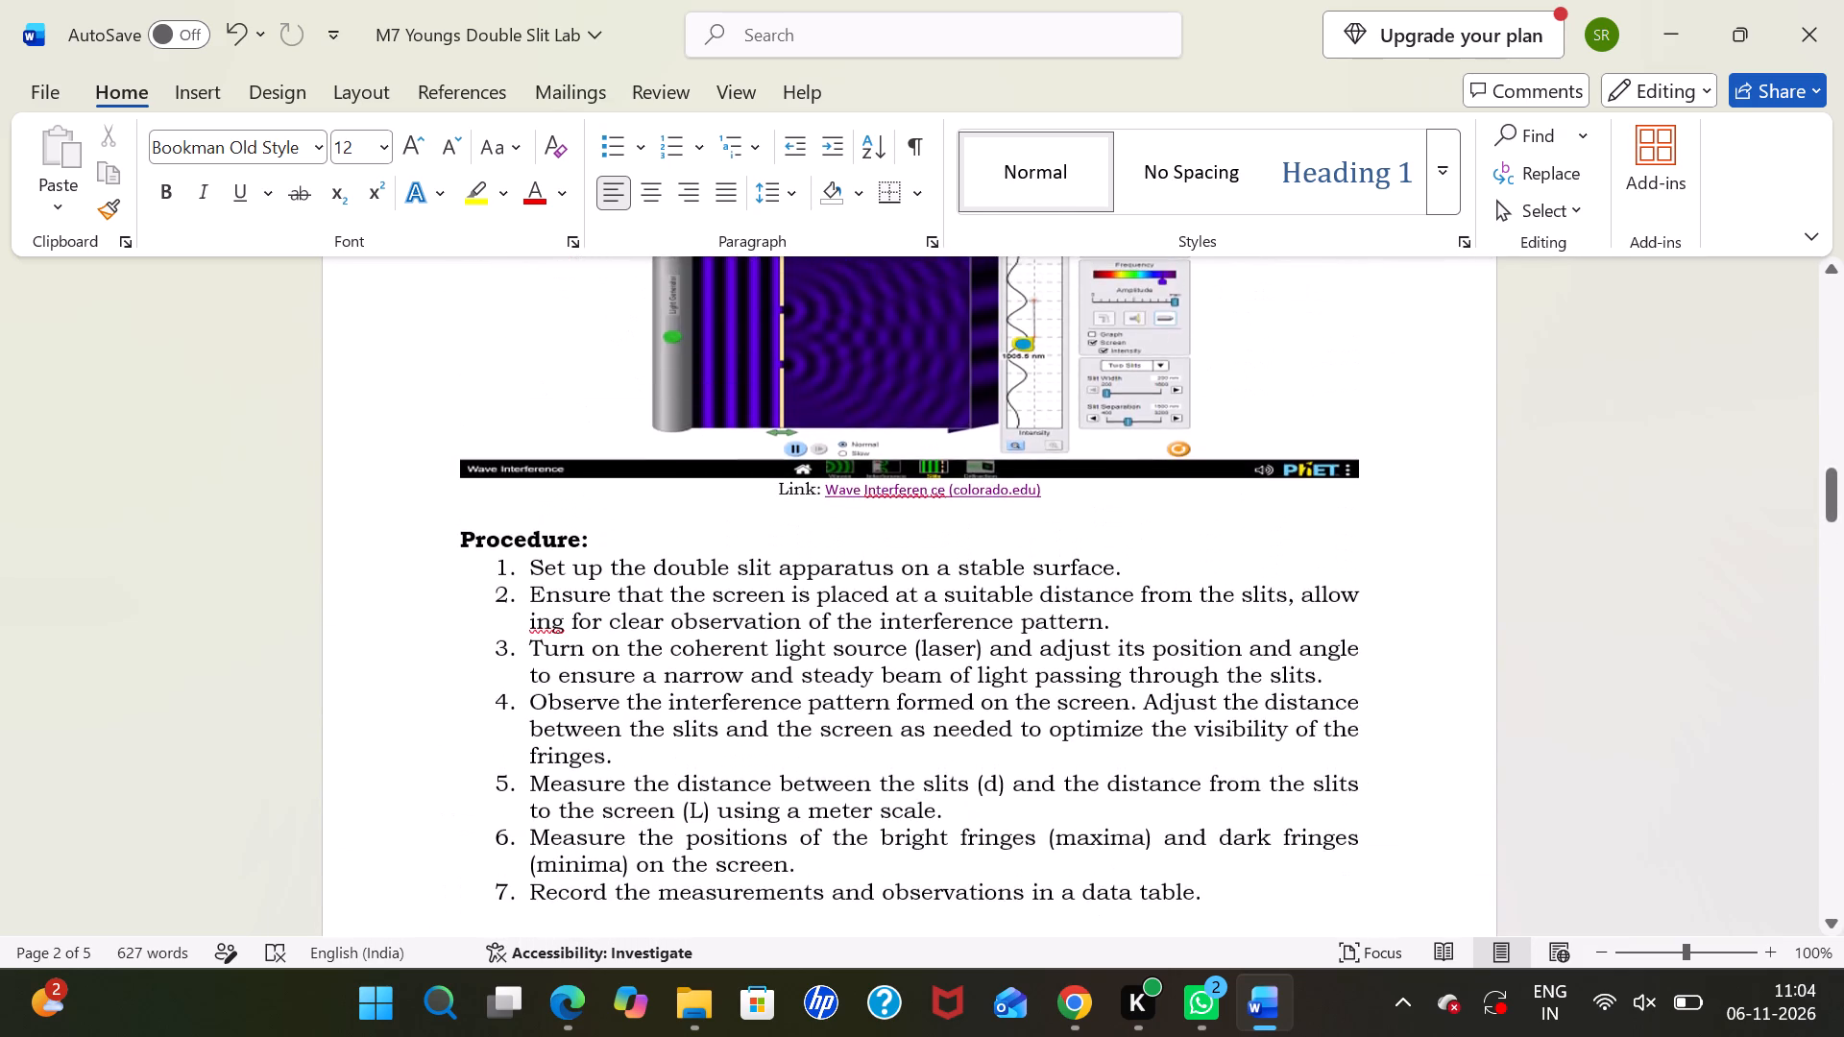
# Enter a backslash after the empty first-order "λ =" line in the Formula section.
pyautogui.press('\\')
# Examine the diagrams, procedure, observation table, wavelength calculations and Result section again.
pyautogui.scroll(1, 790, 402)
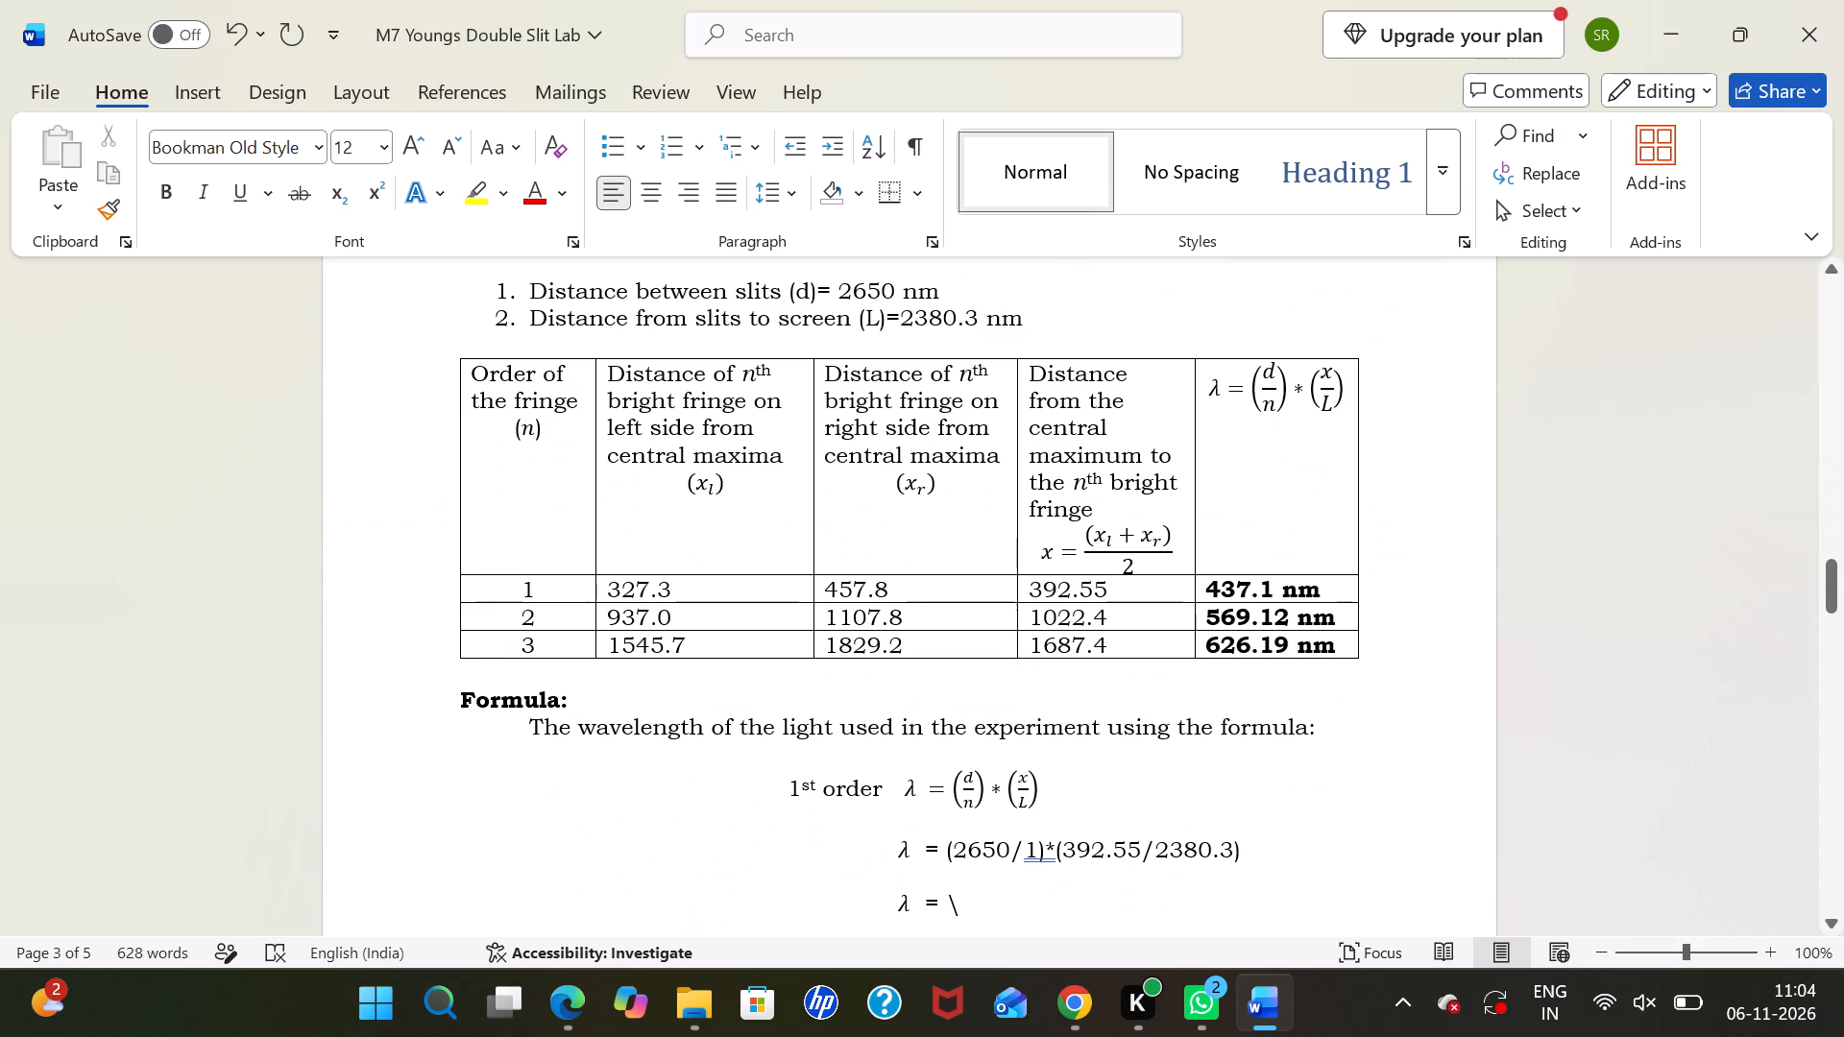
pyautogui.scroll(-6, 933, 557)
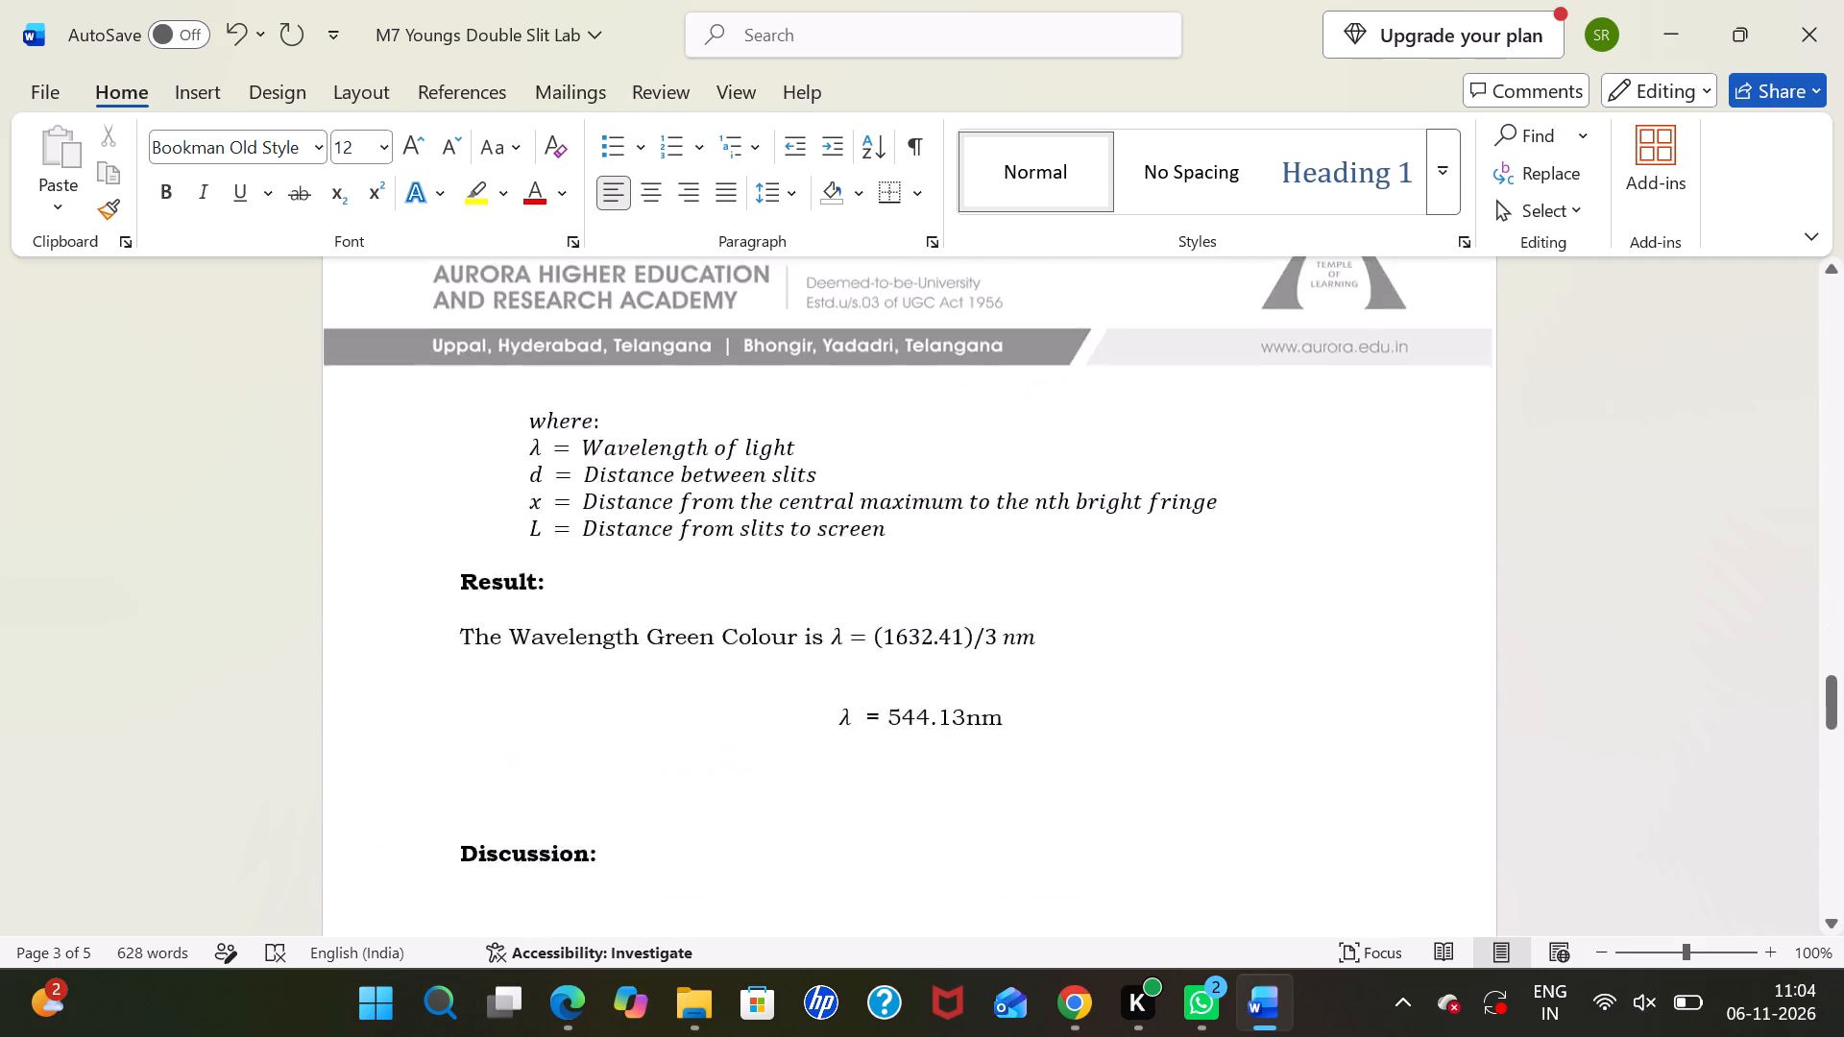
pyautogui.scroll(-2, 933, 557)
pyautogui.scroll(4, 933, 557)
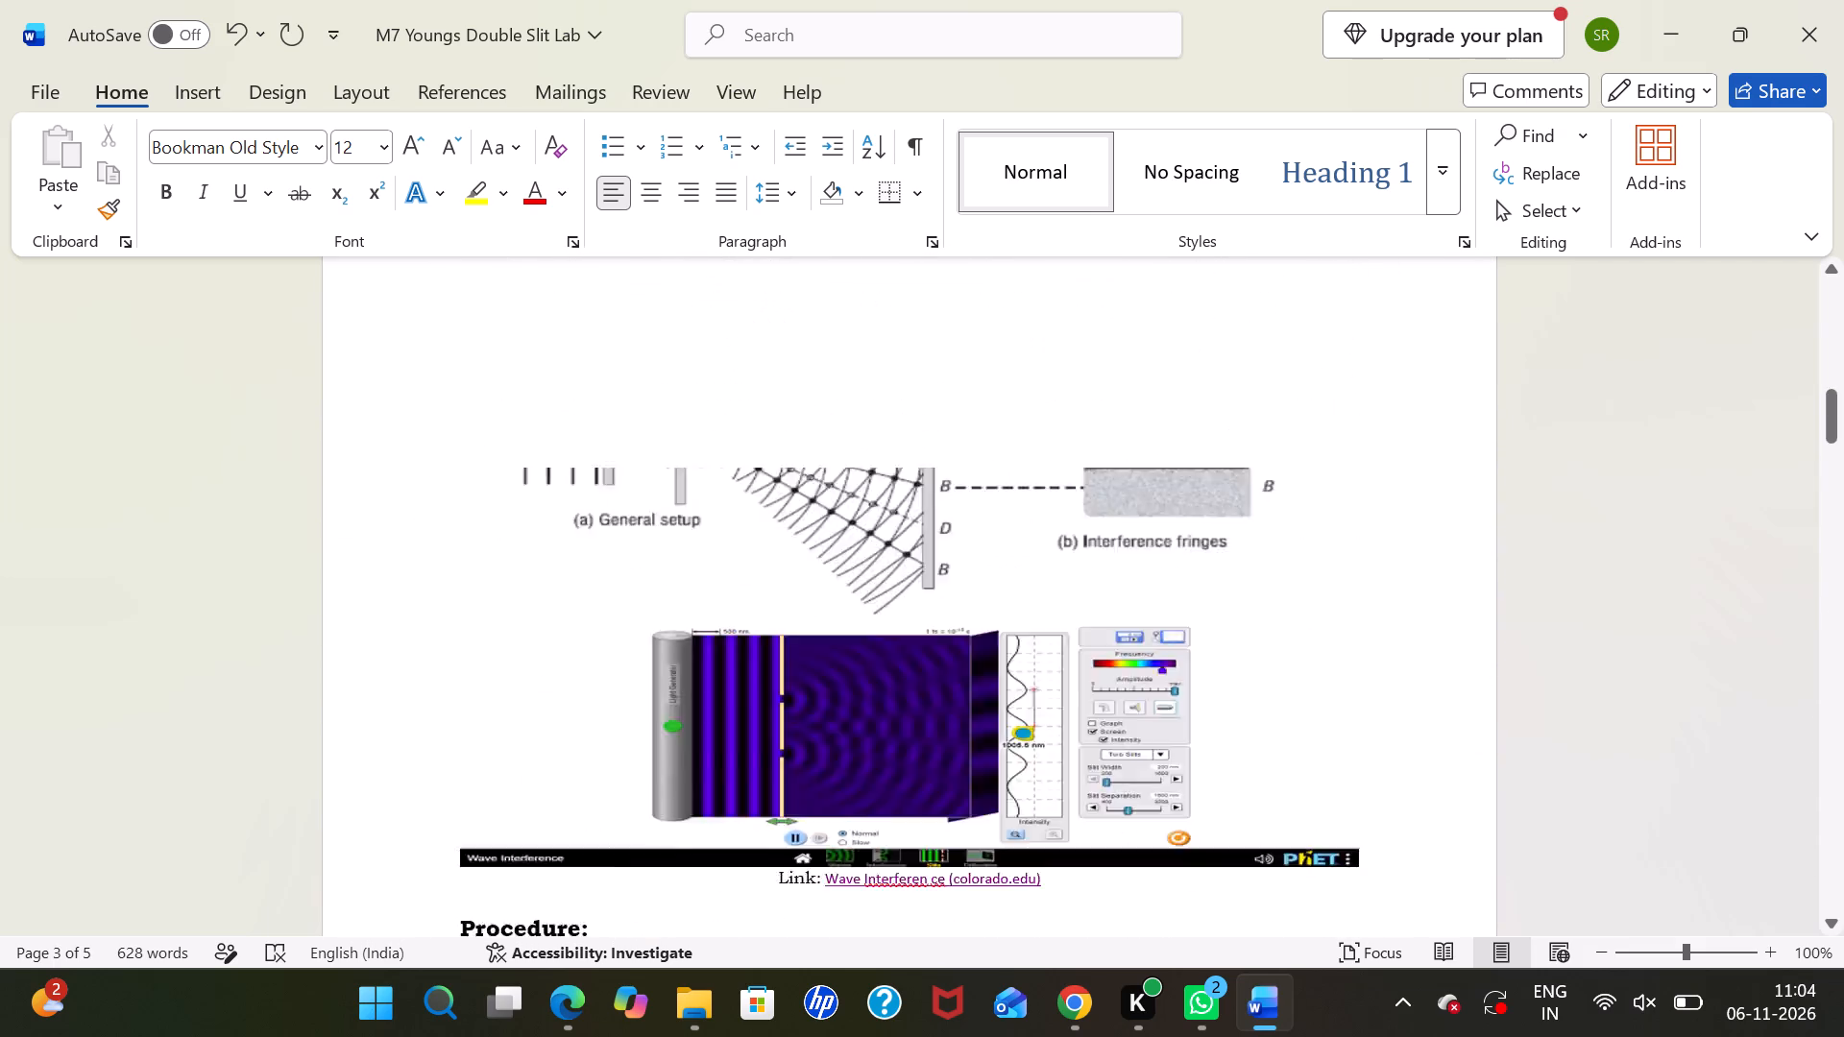
pyautogui.scroll(5, 933, 557)
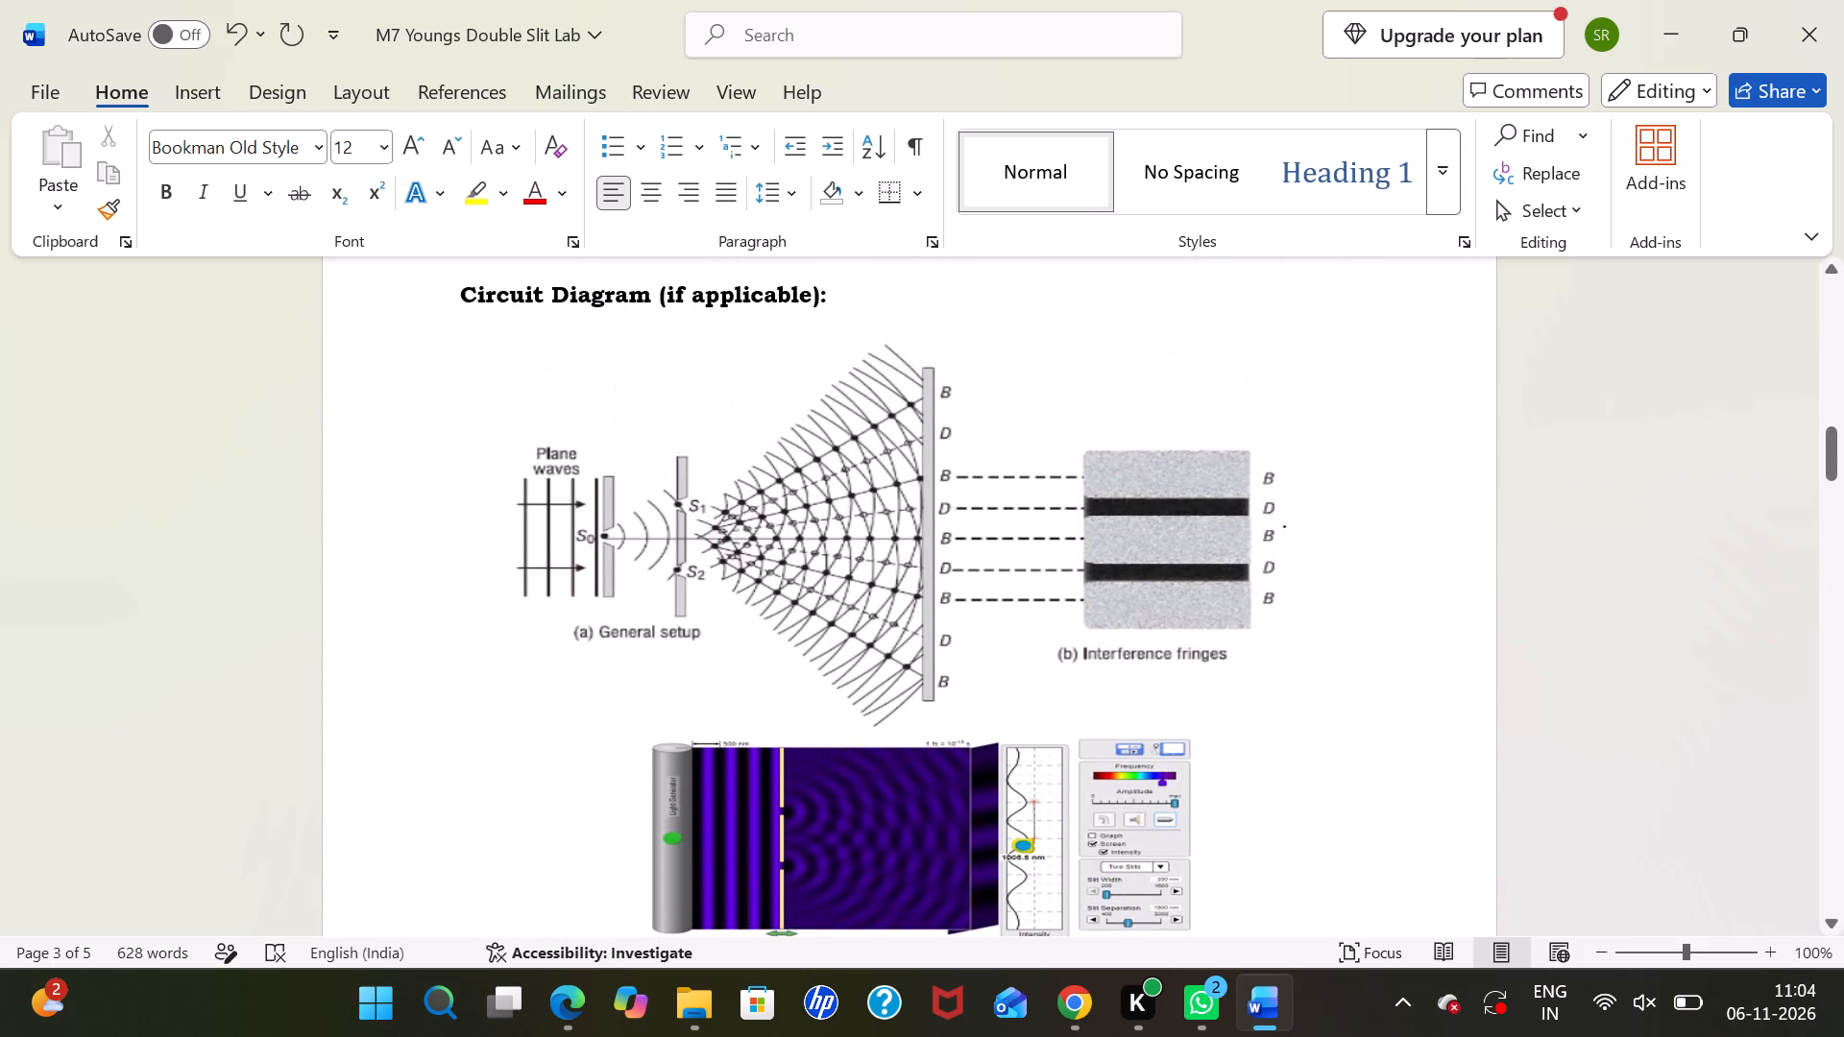
pyautogui.scroll(-7, 933, 557)
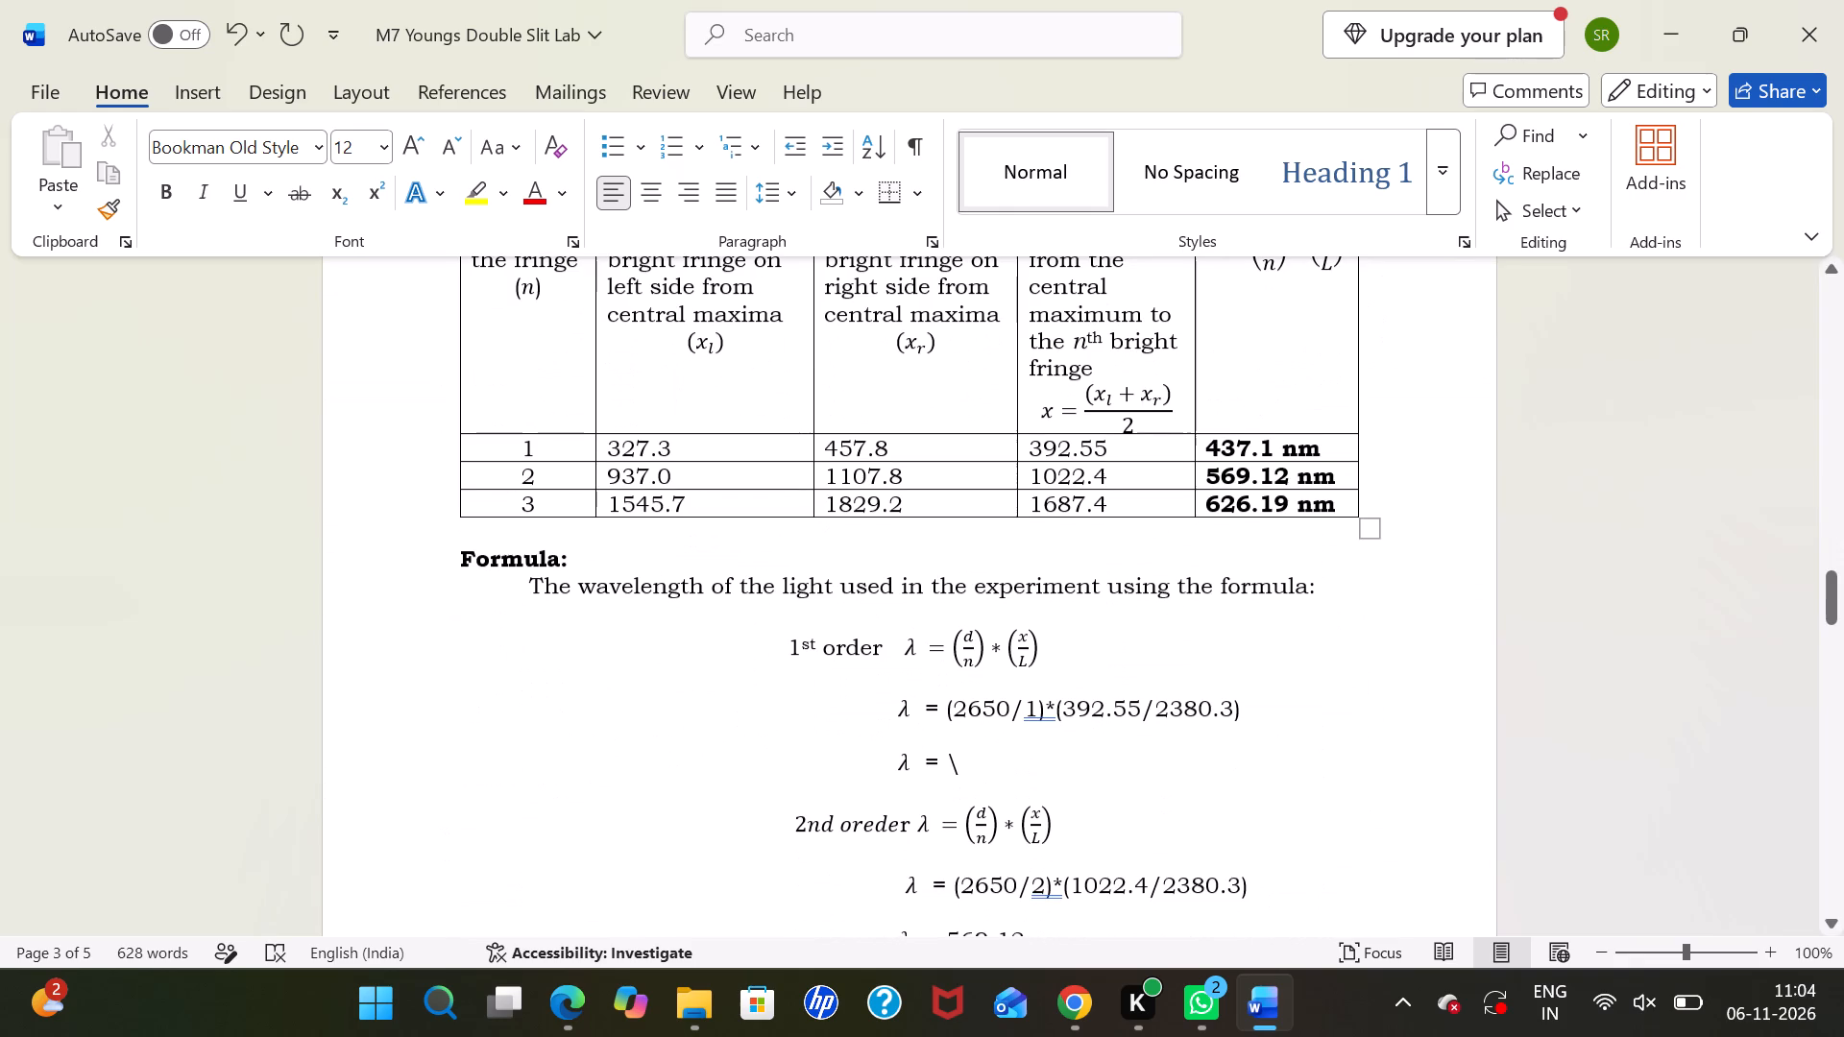
pyautogui.scroll(-2, 1081, 725)
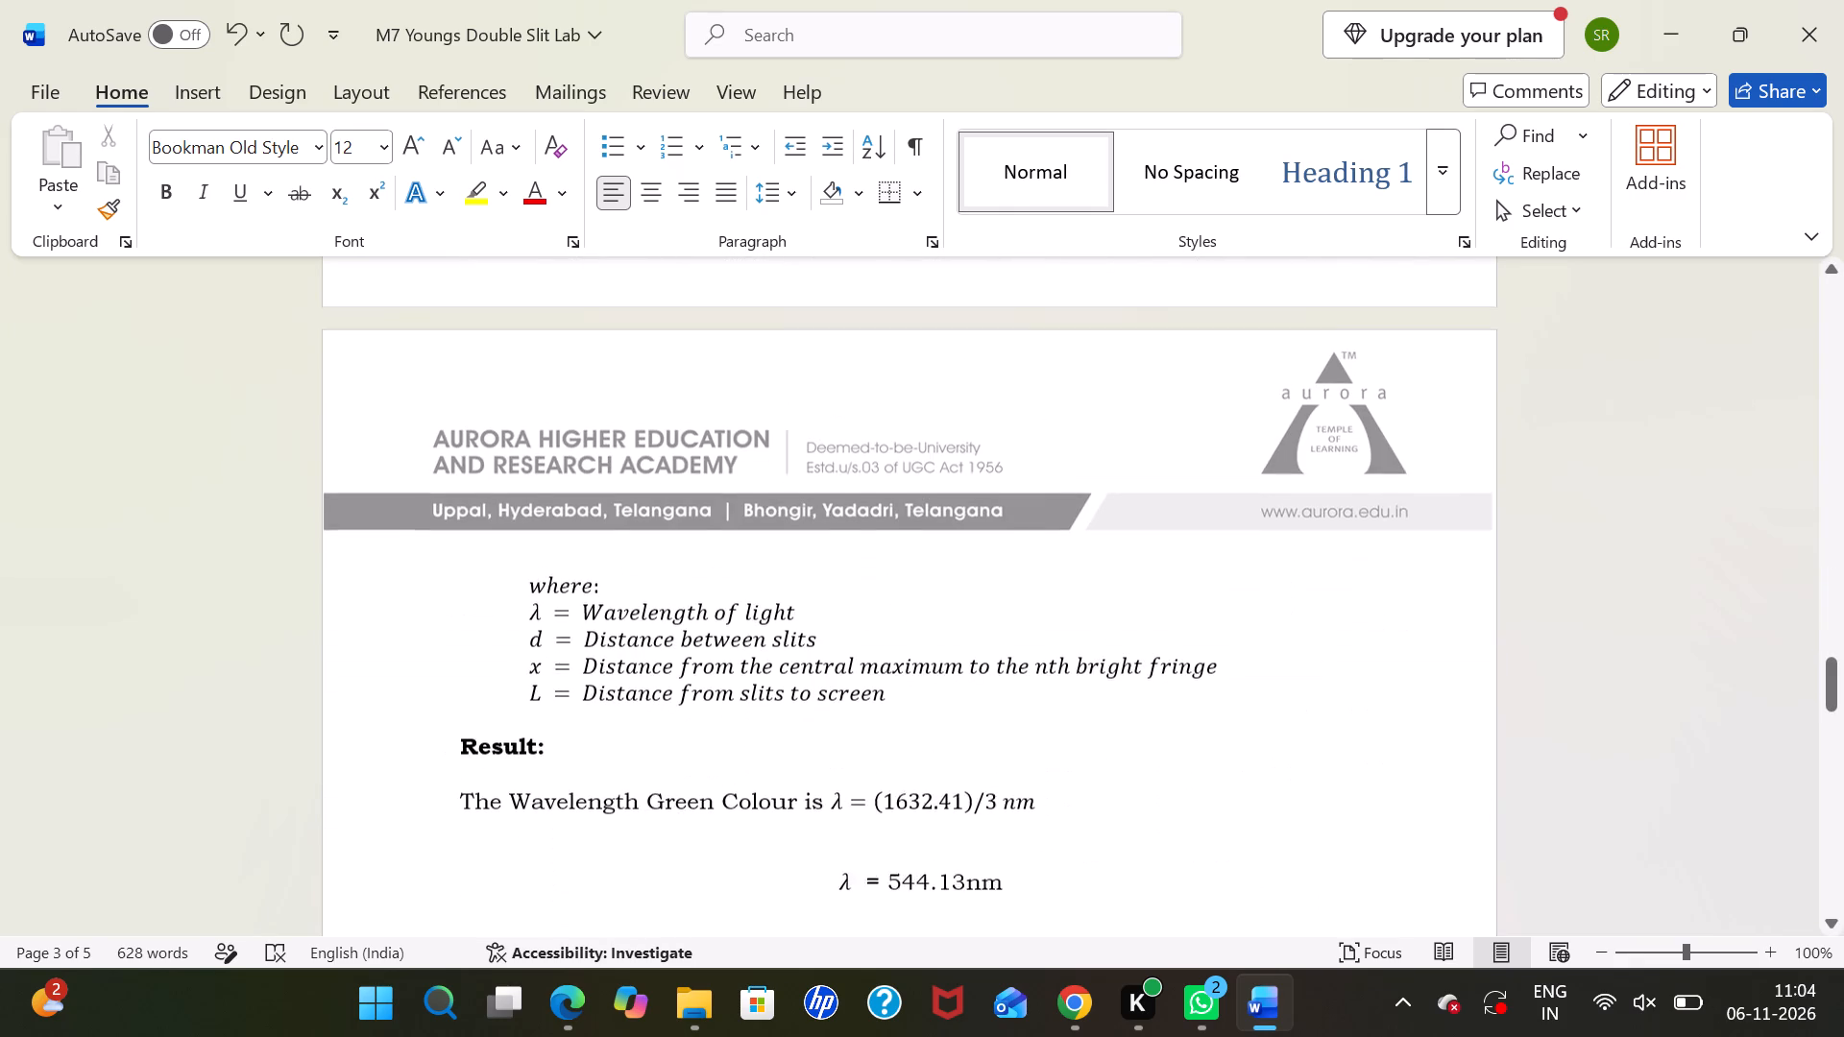
pyautogui.scroll(-1, 1081, 725)
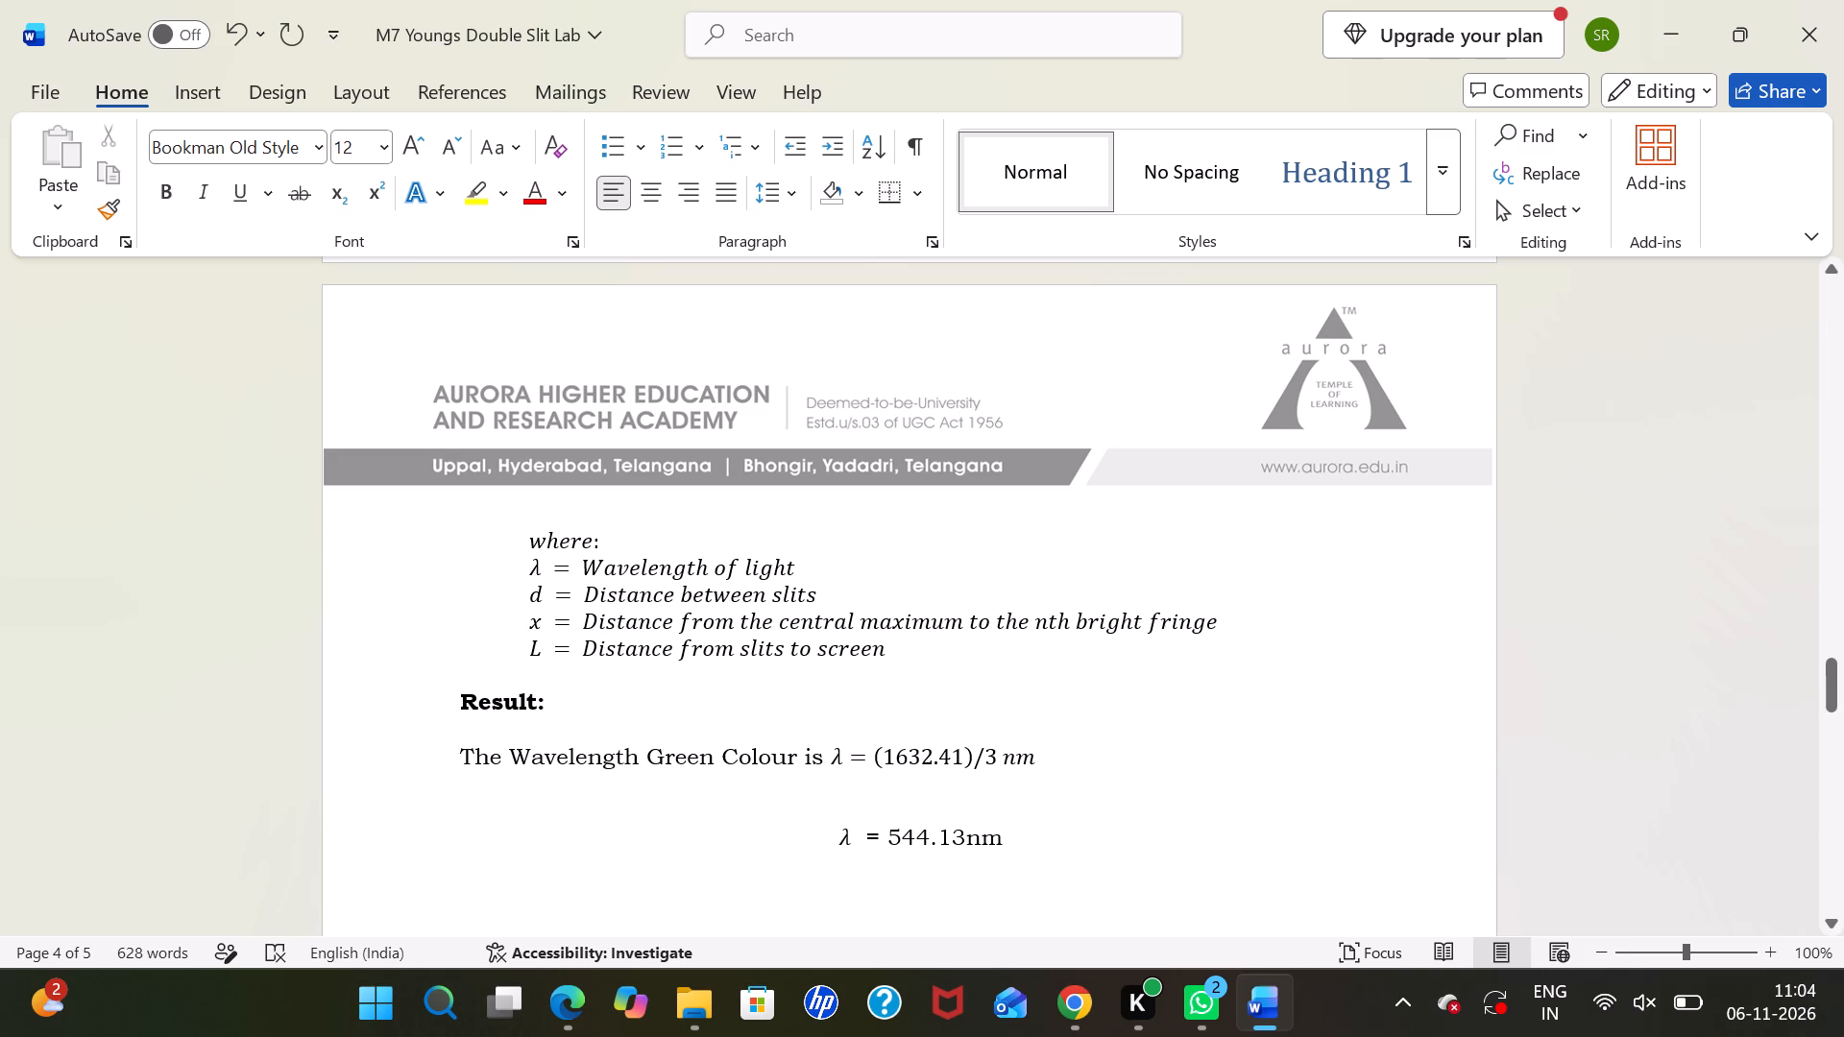
pyautogui.scroll(6, 1161, 530)
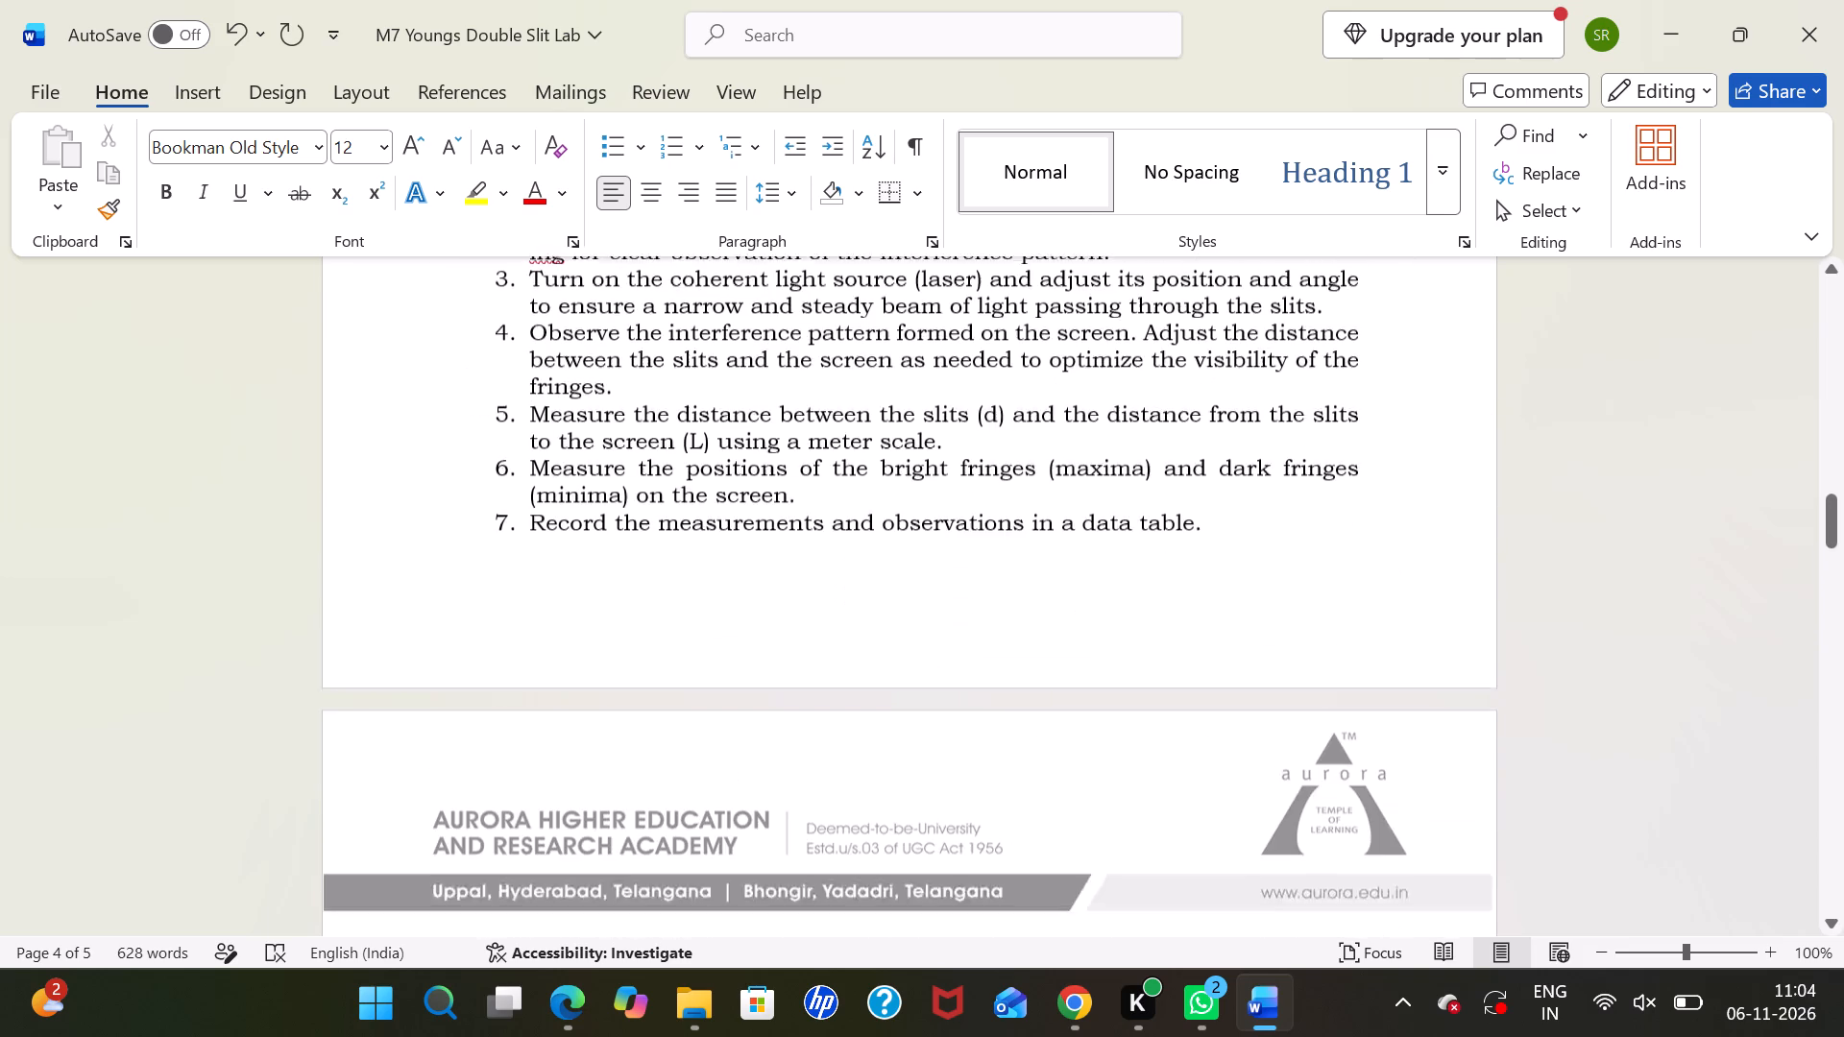
pyautogui.scroll(3, 1161, 530)
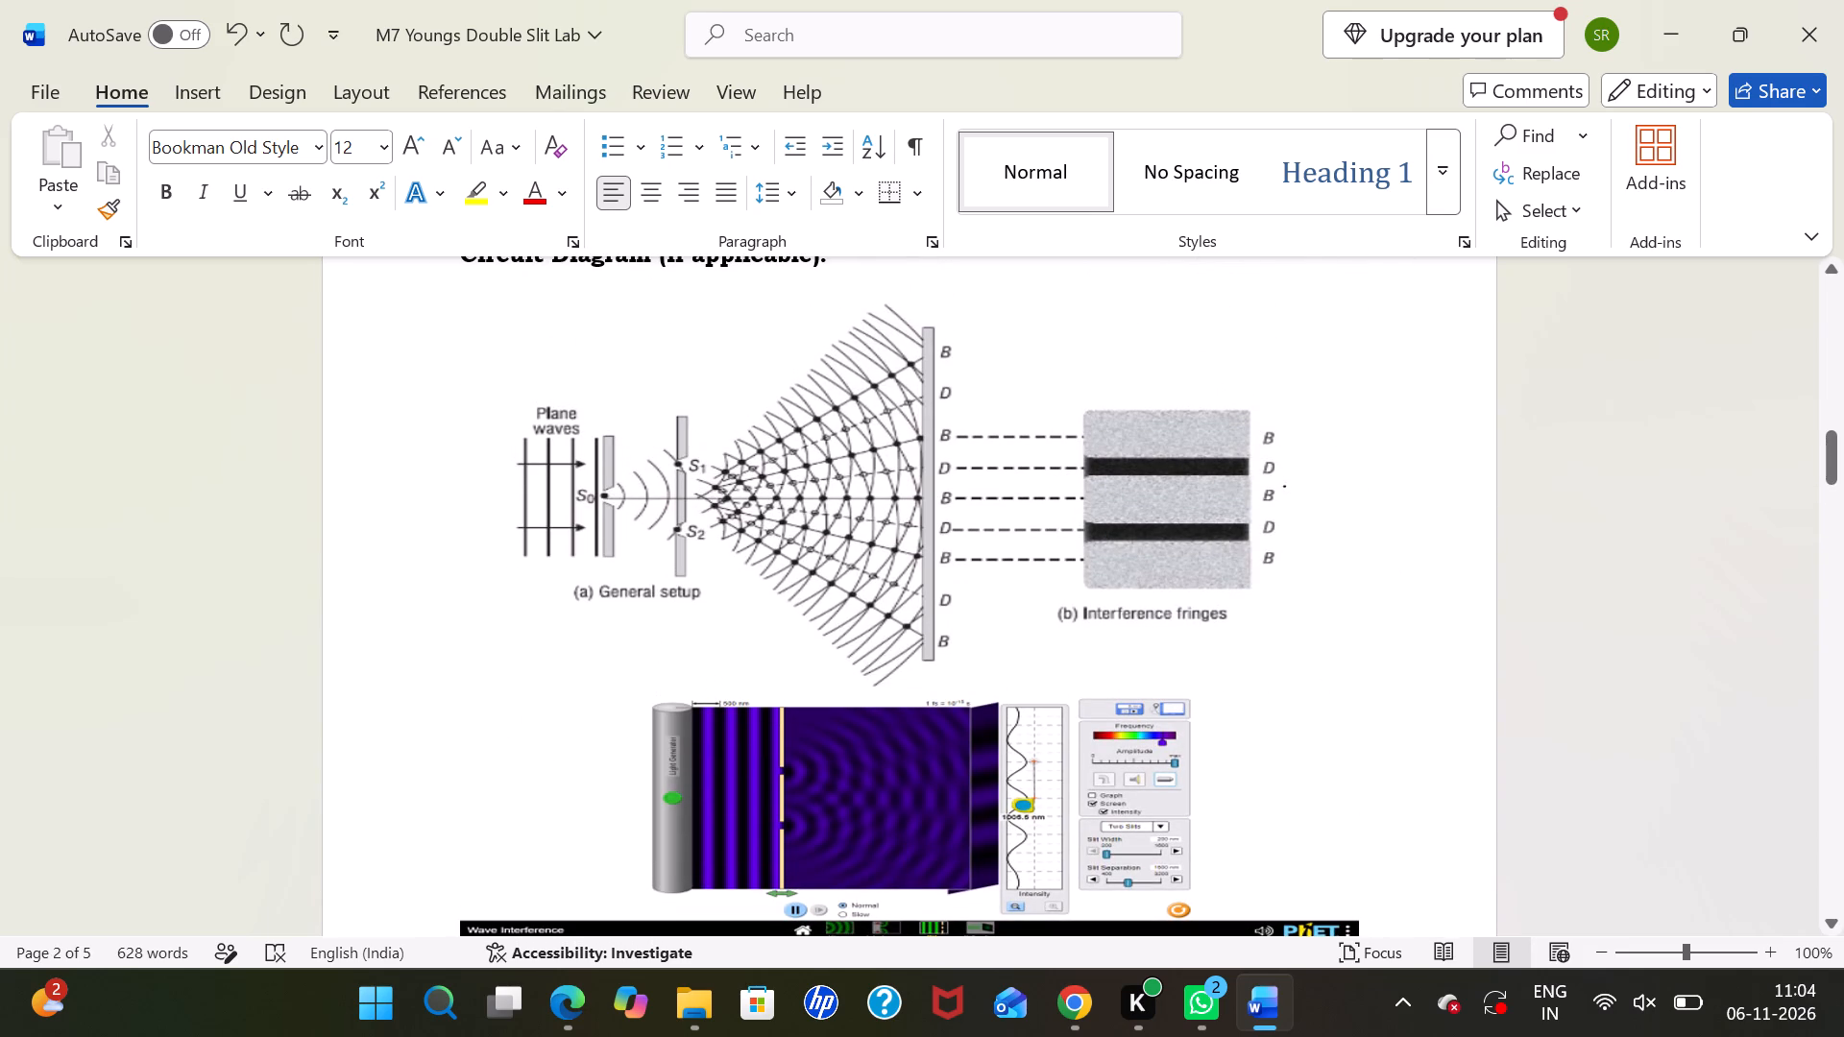
pyautogui.scroll(-7, 1065, 653)
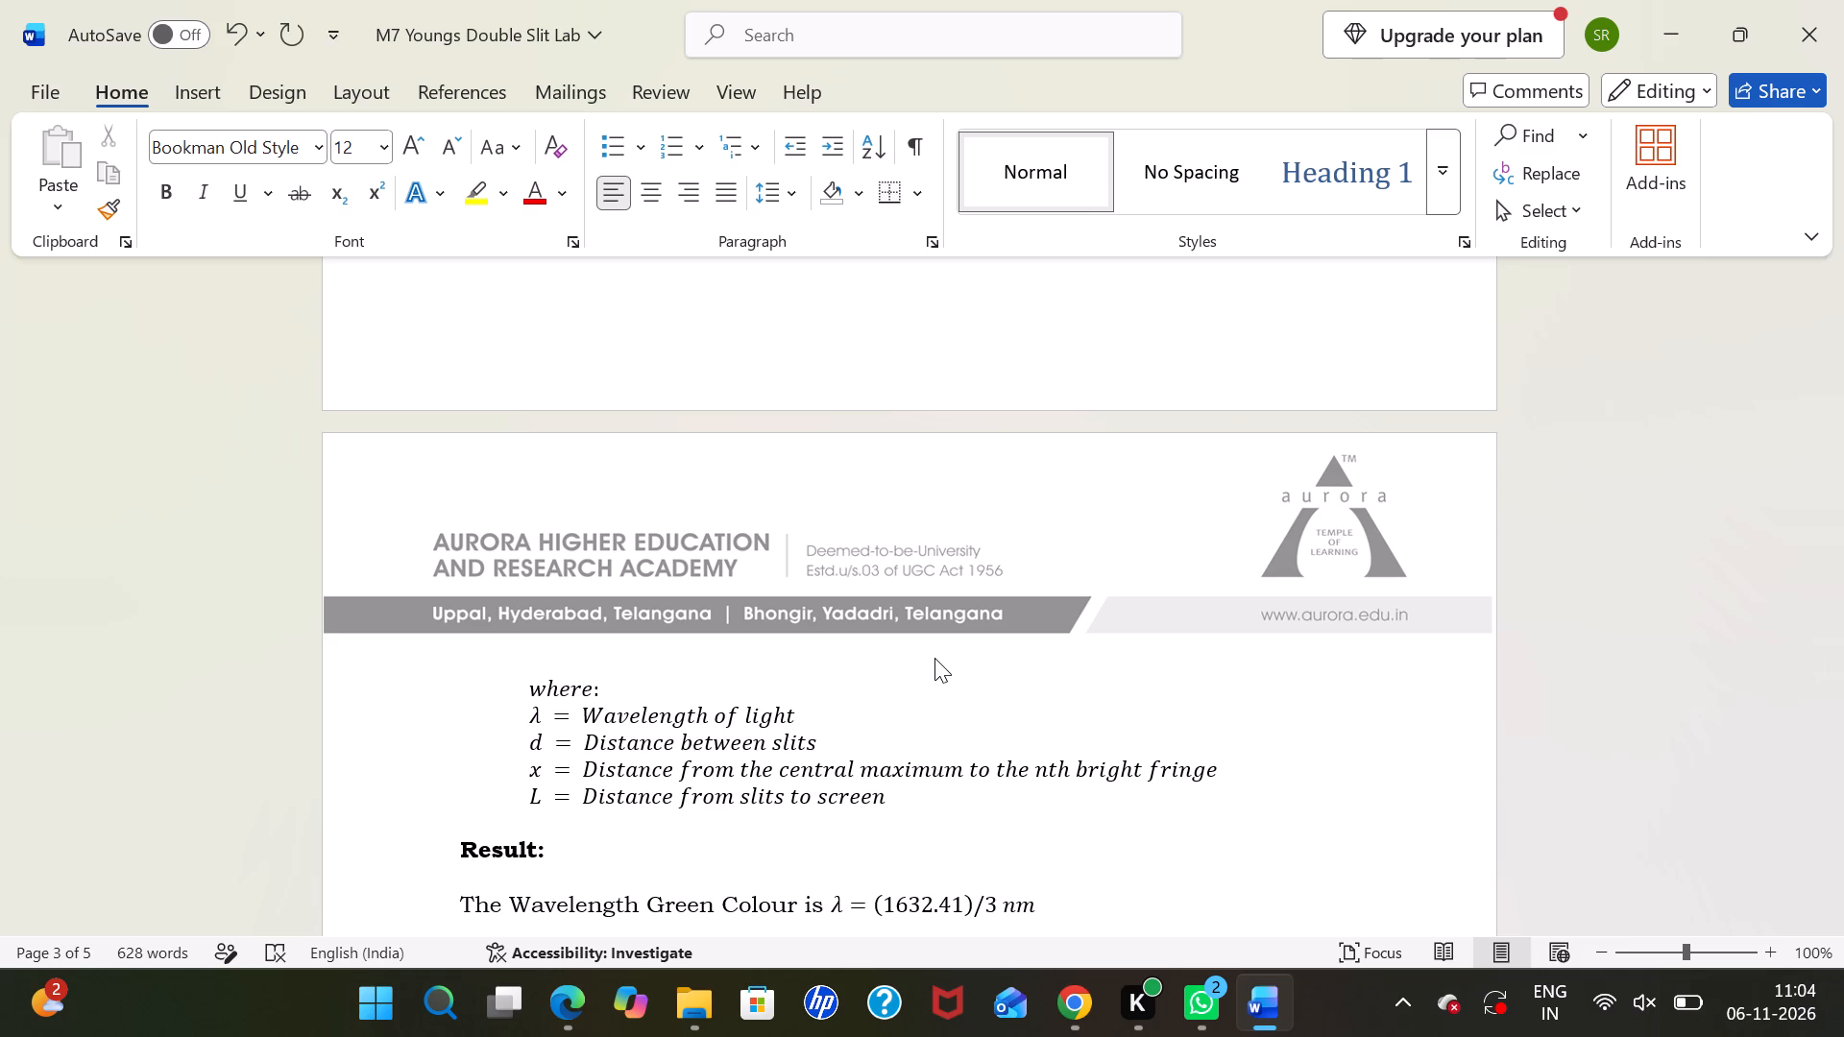
pyautogui.scroll(2, 847, 504)
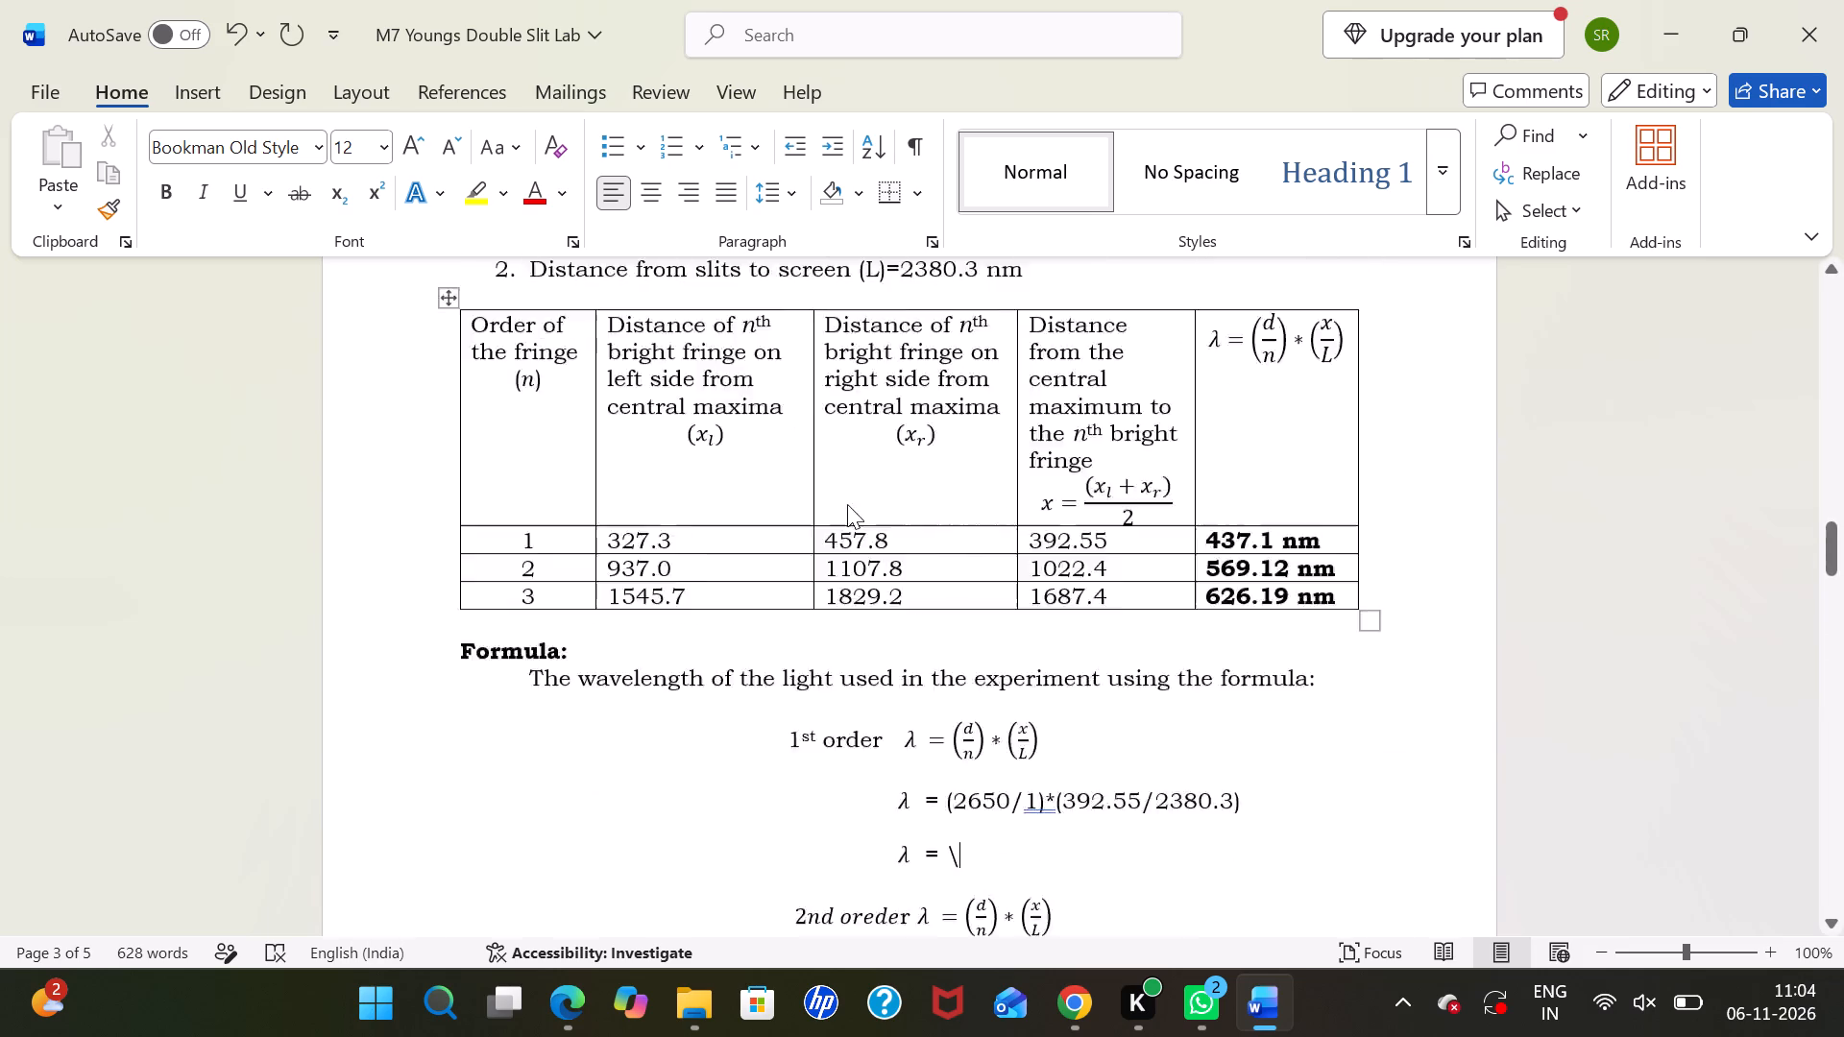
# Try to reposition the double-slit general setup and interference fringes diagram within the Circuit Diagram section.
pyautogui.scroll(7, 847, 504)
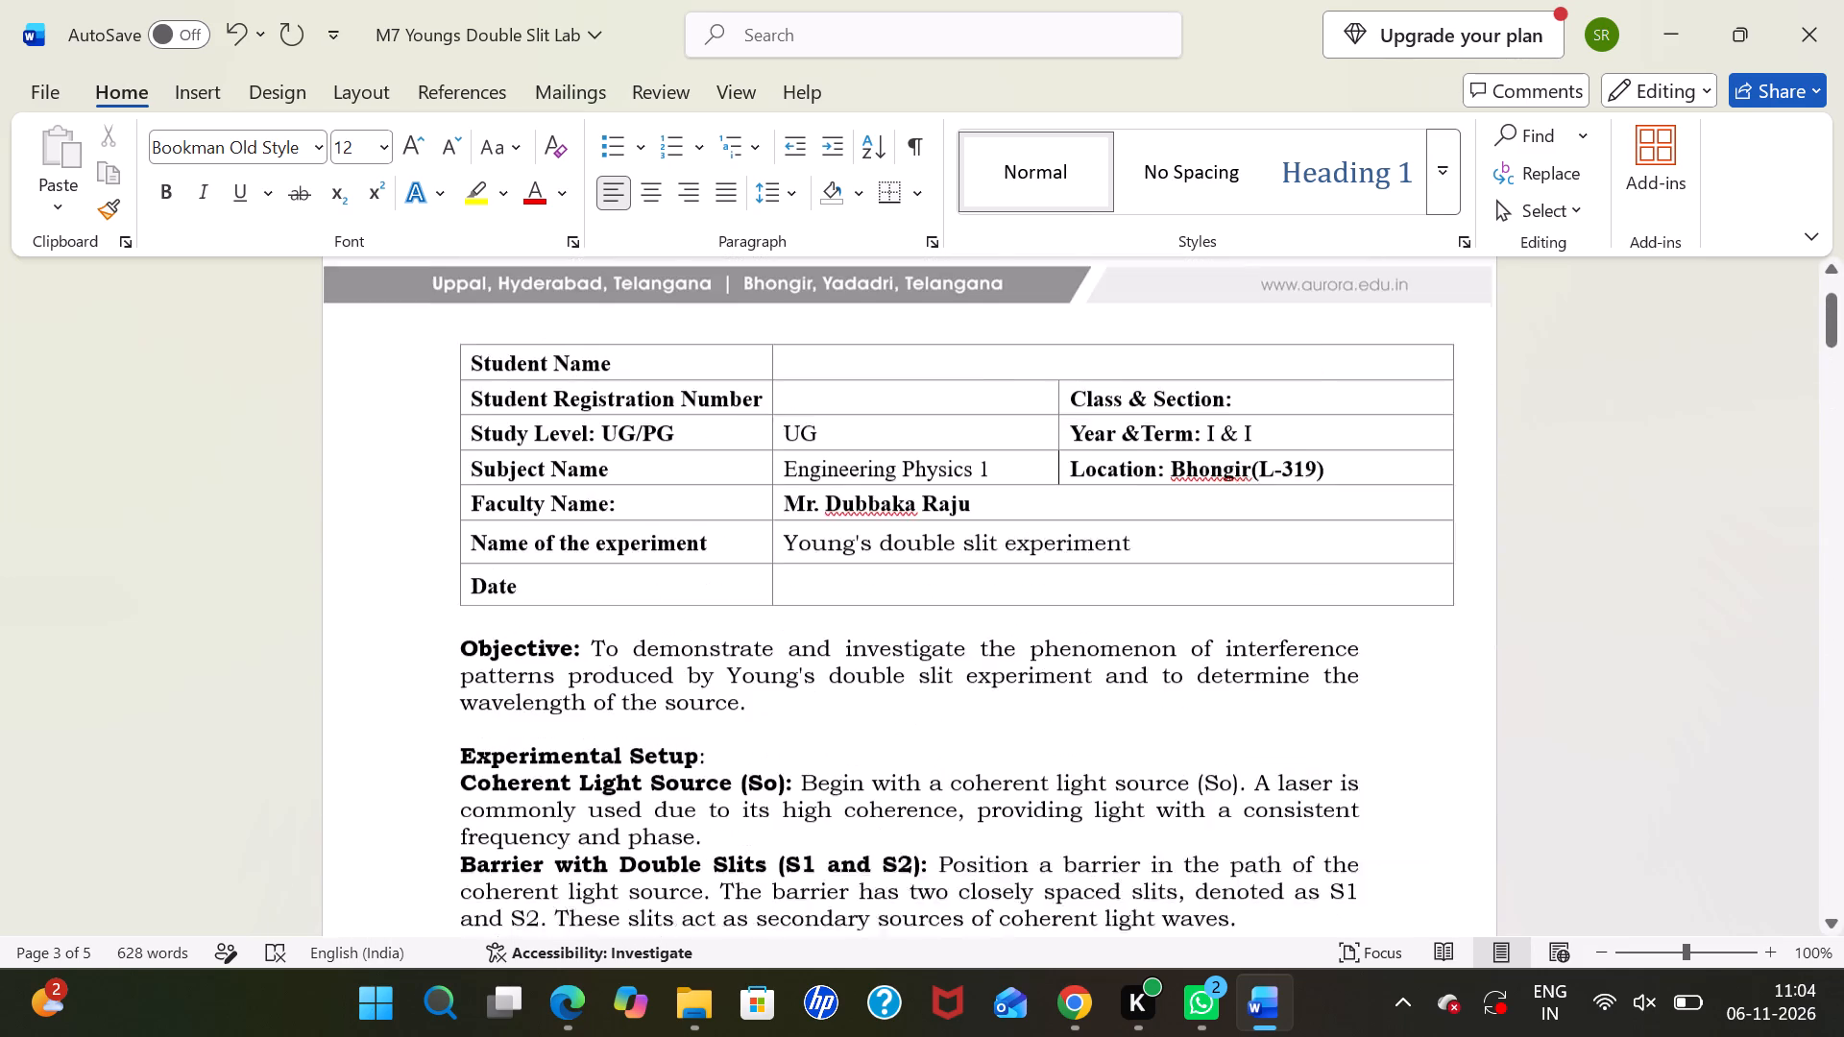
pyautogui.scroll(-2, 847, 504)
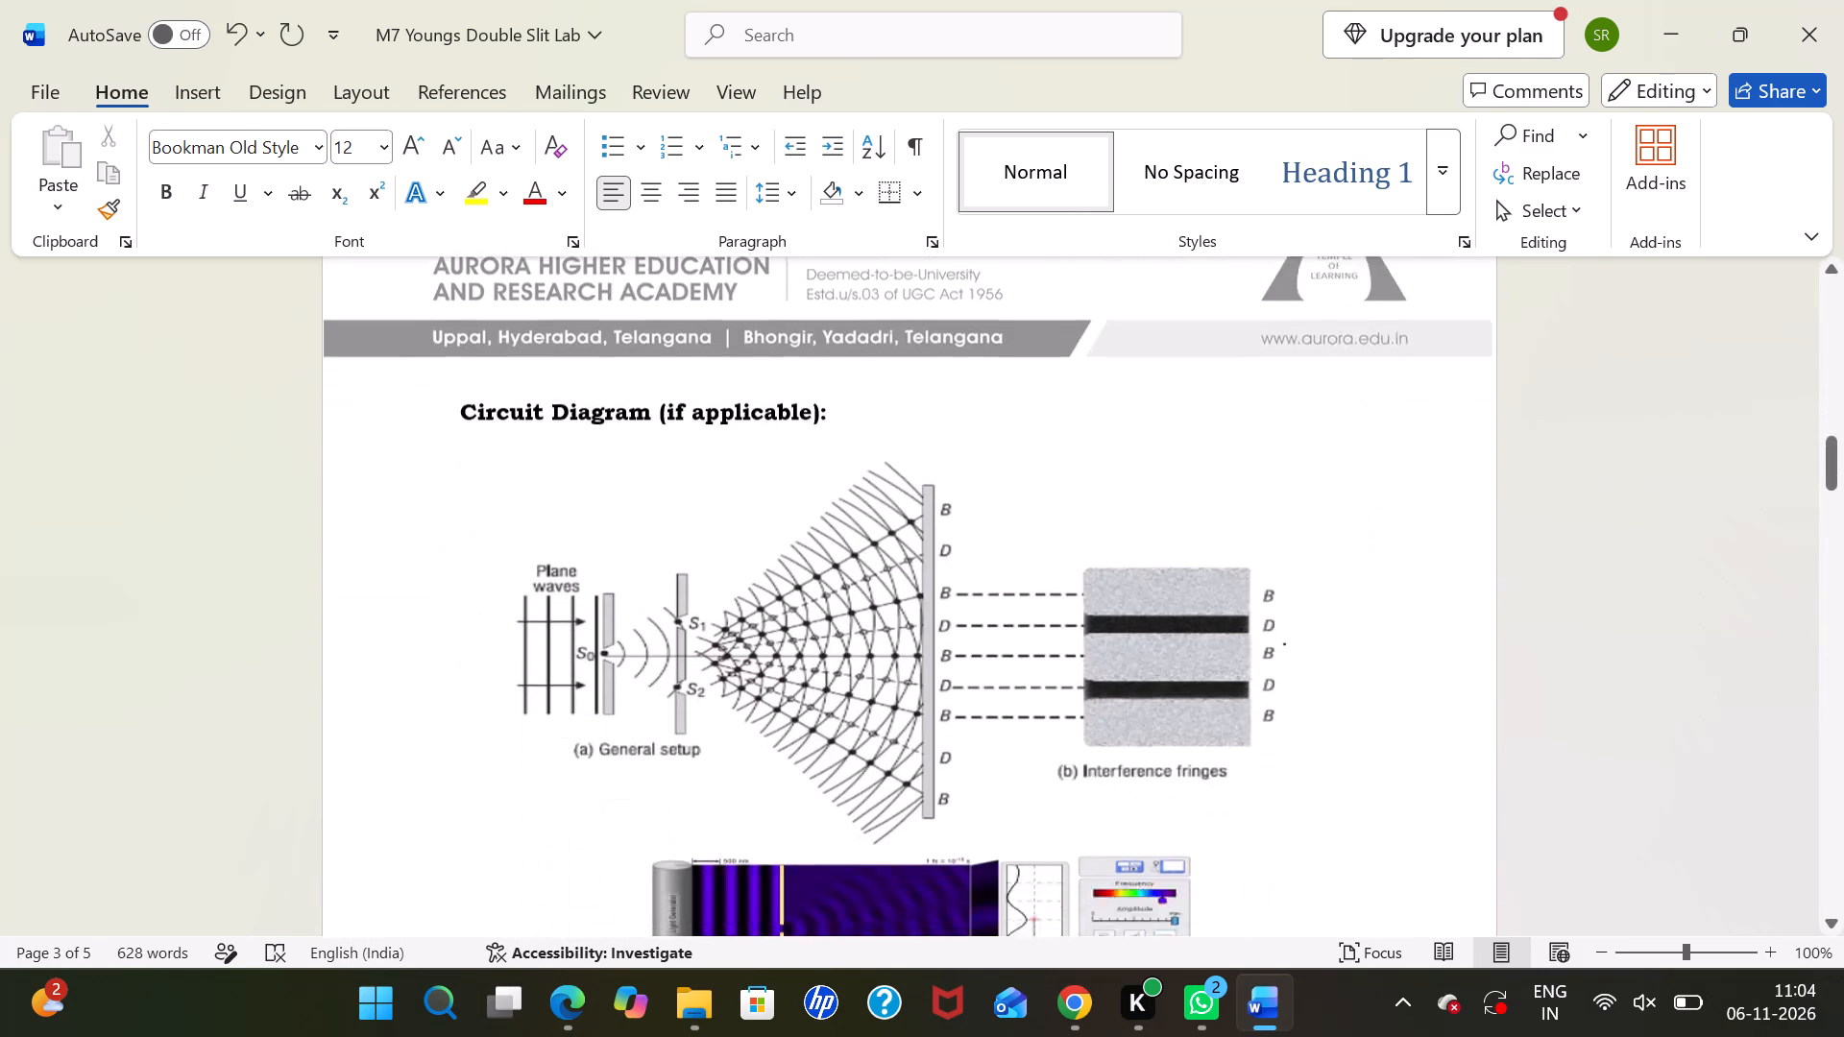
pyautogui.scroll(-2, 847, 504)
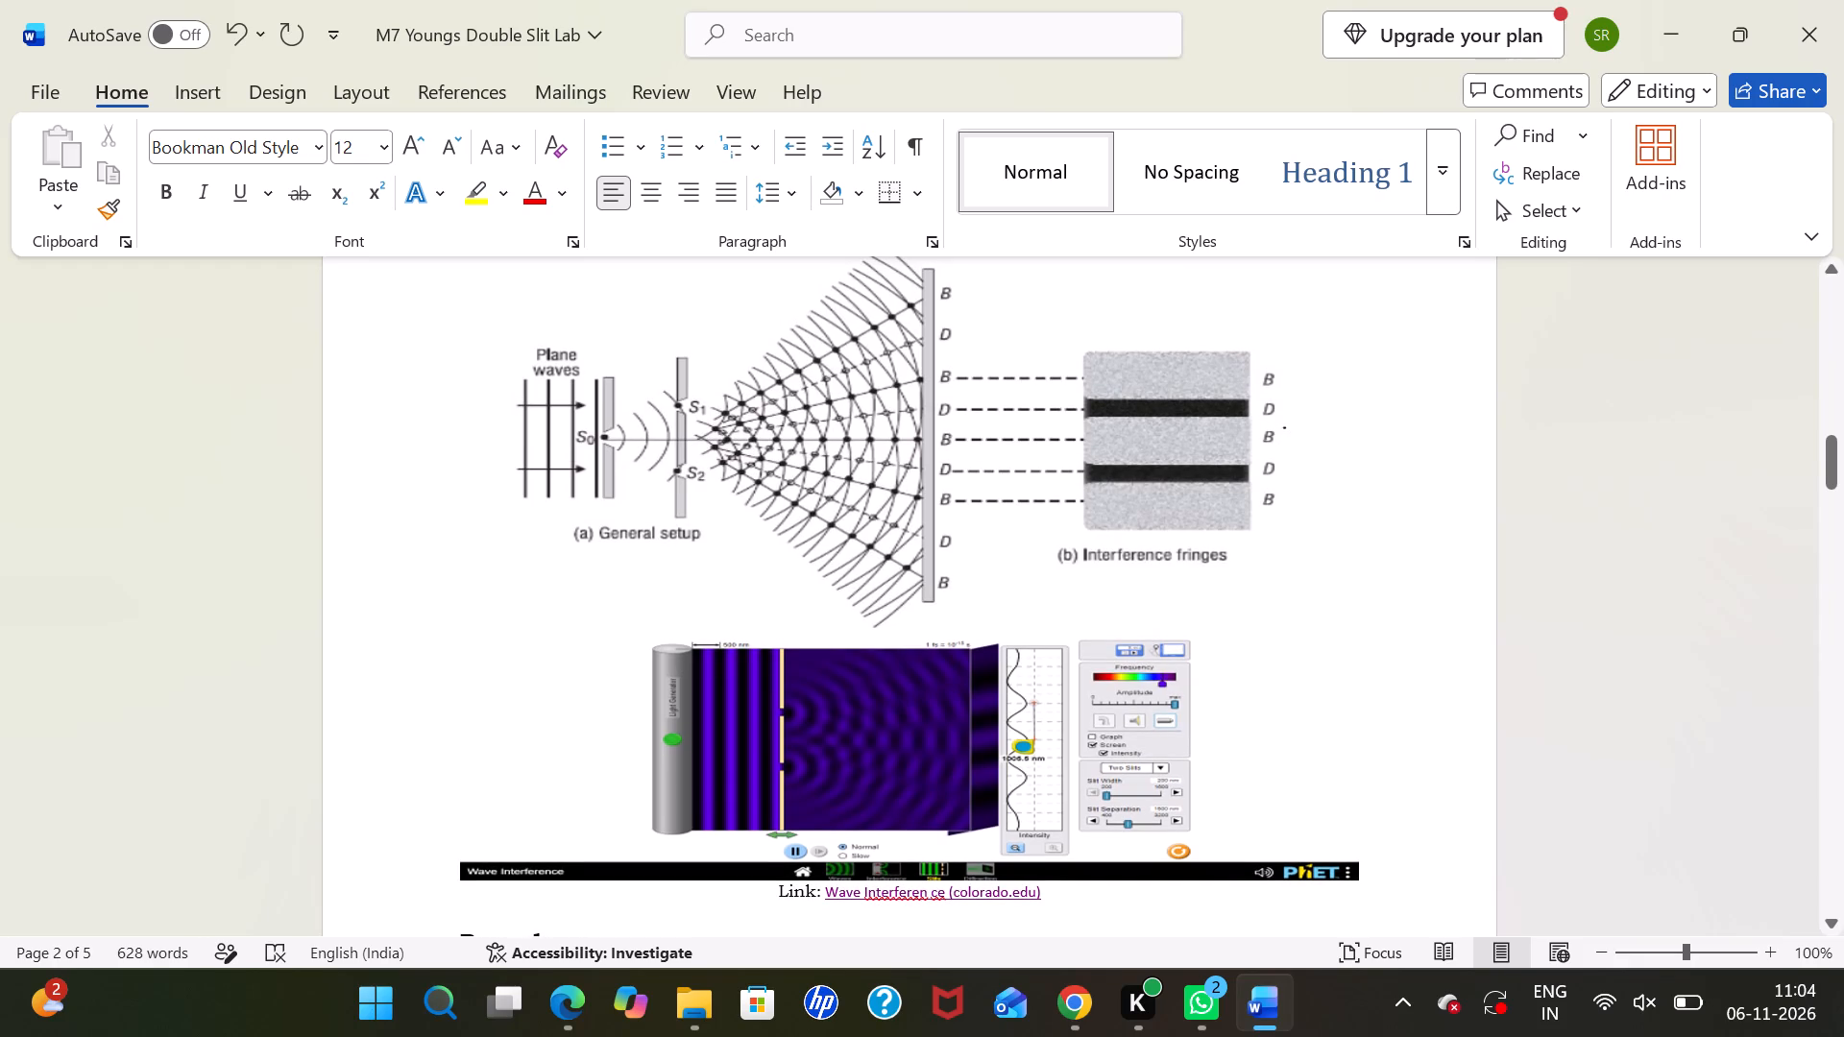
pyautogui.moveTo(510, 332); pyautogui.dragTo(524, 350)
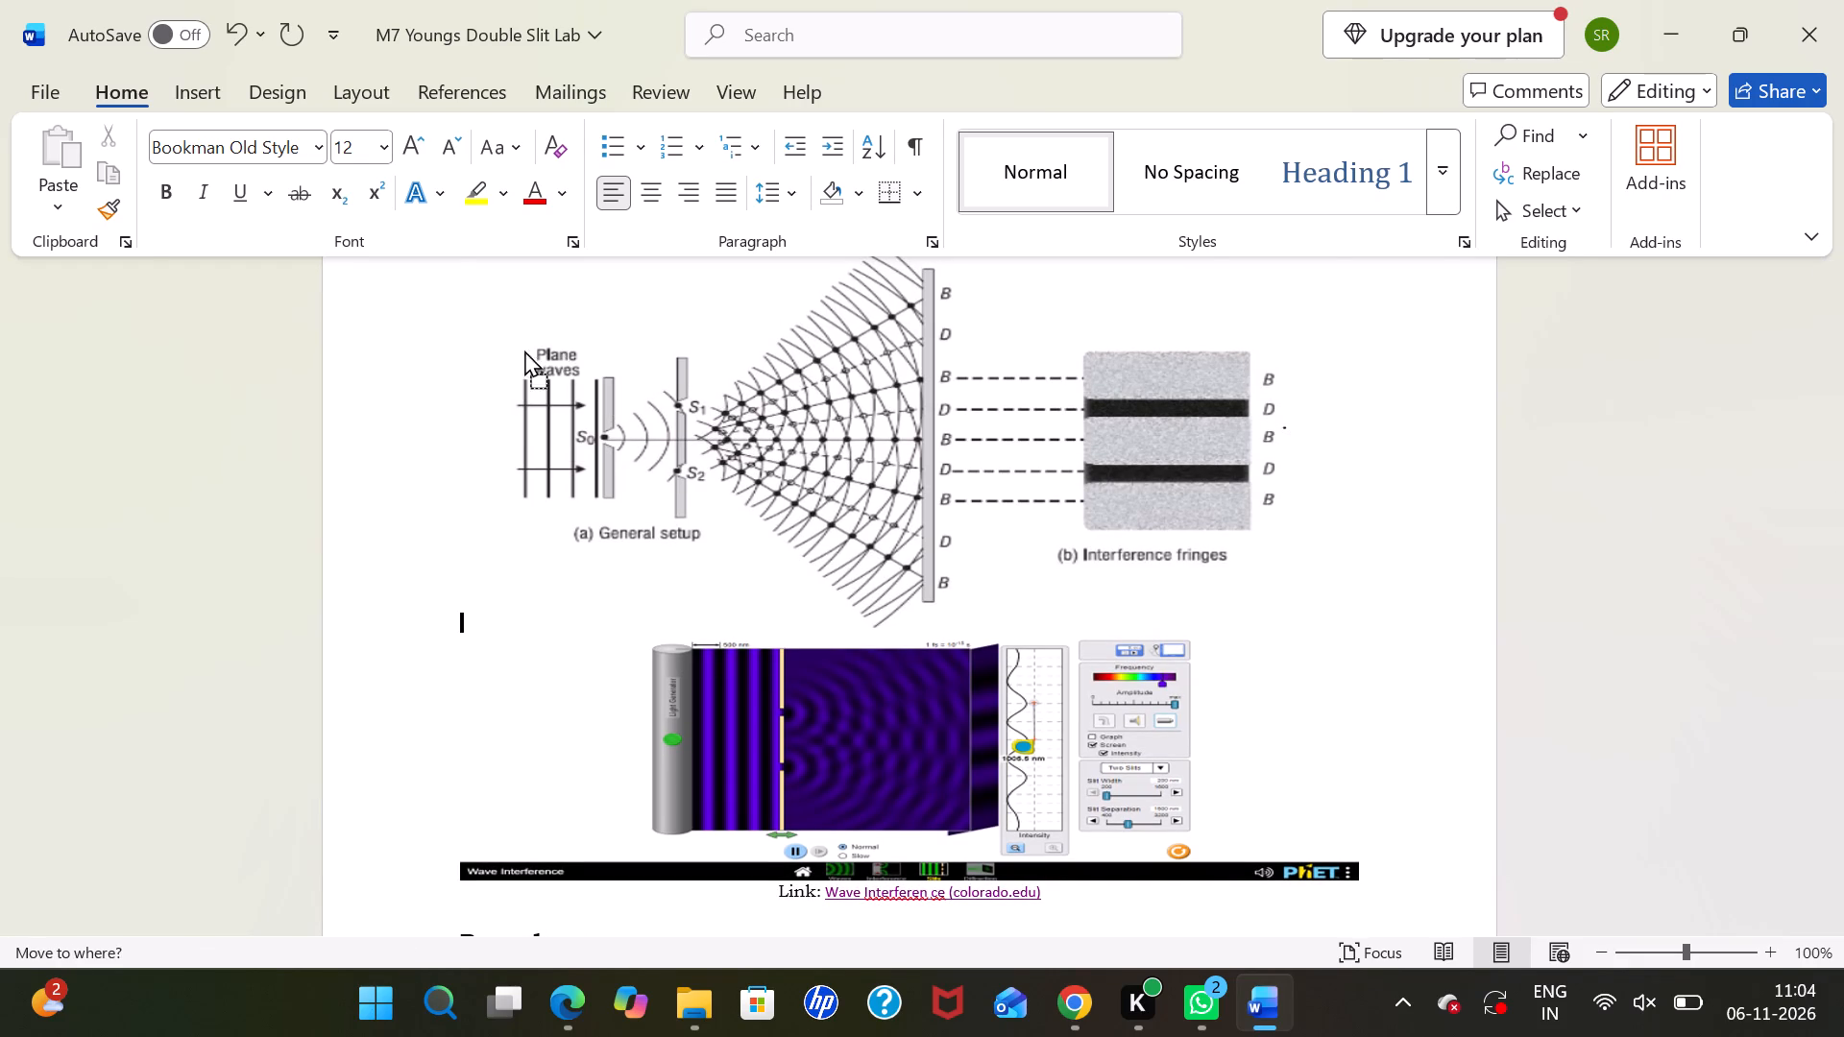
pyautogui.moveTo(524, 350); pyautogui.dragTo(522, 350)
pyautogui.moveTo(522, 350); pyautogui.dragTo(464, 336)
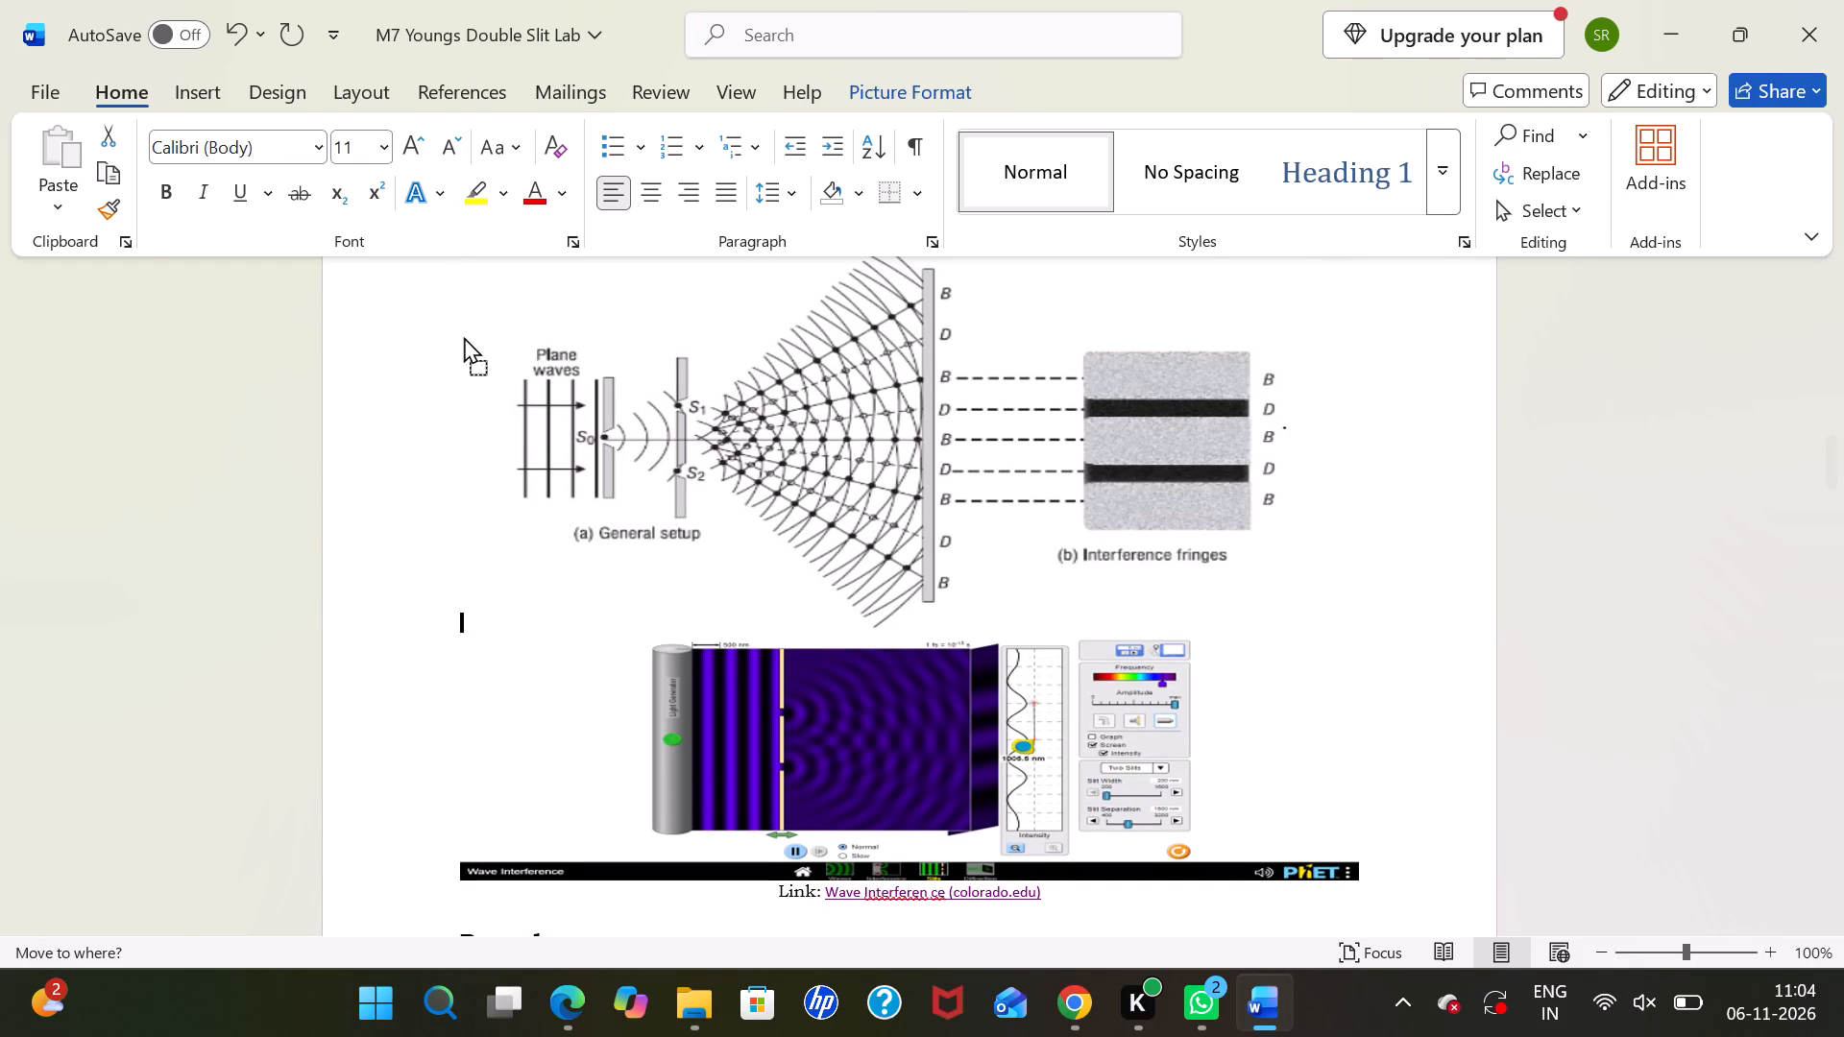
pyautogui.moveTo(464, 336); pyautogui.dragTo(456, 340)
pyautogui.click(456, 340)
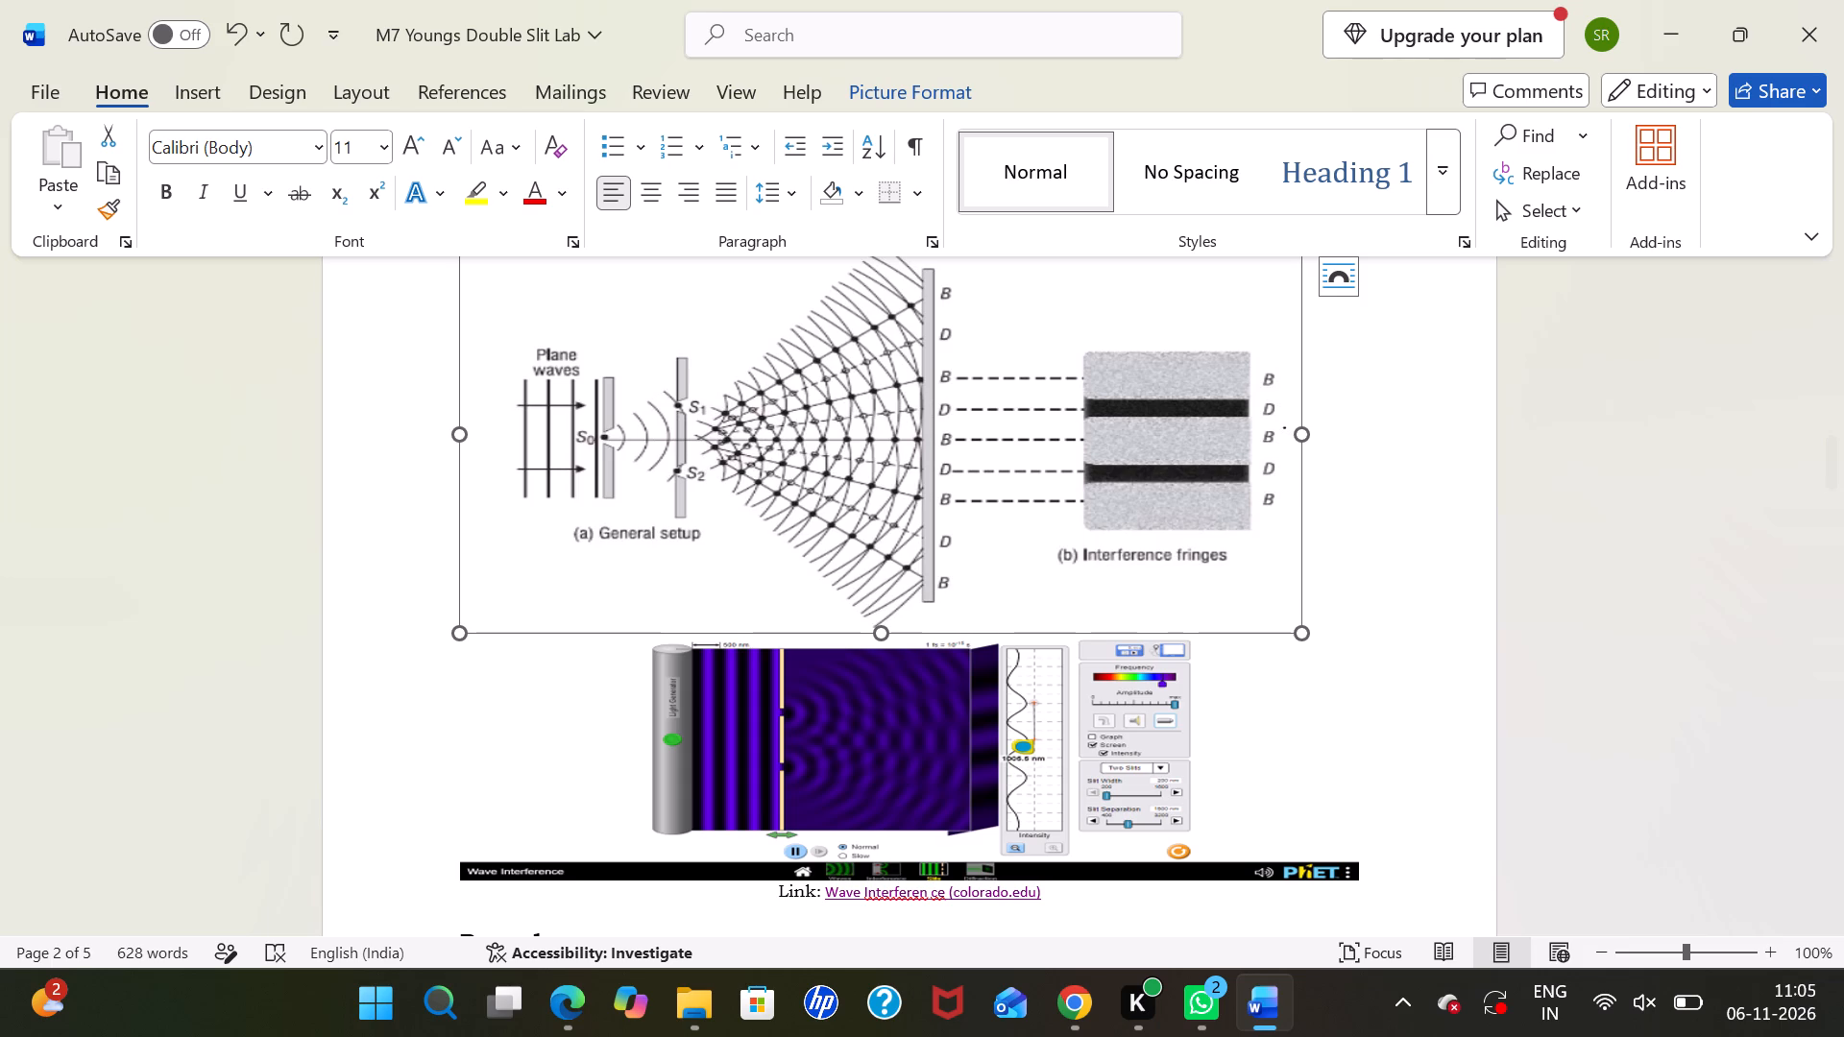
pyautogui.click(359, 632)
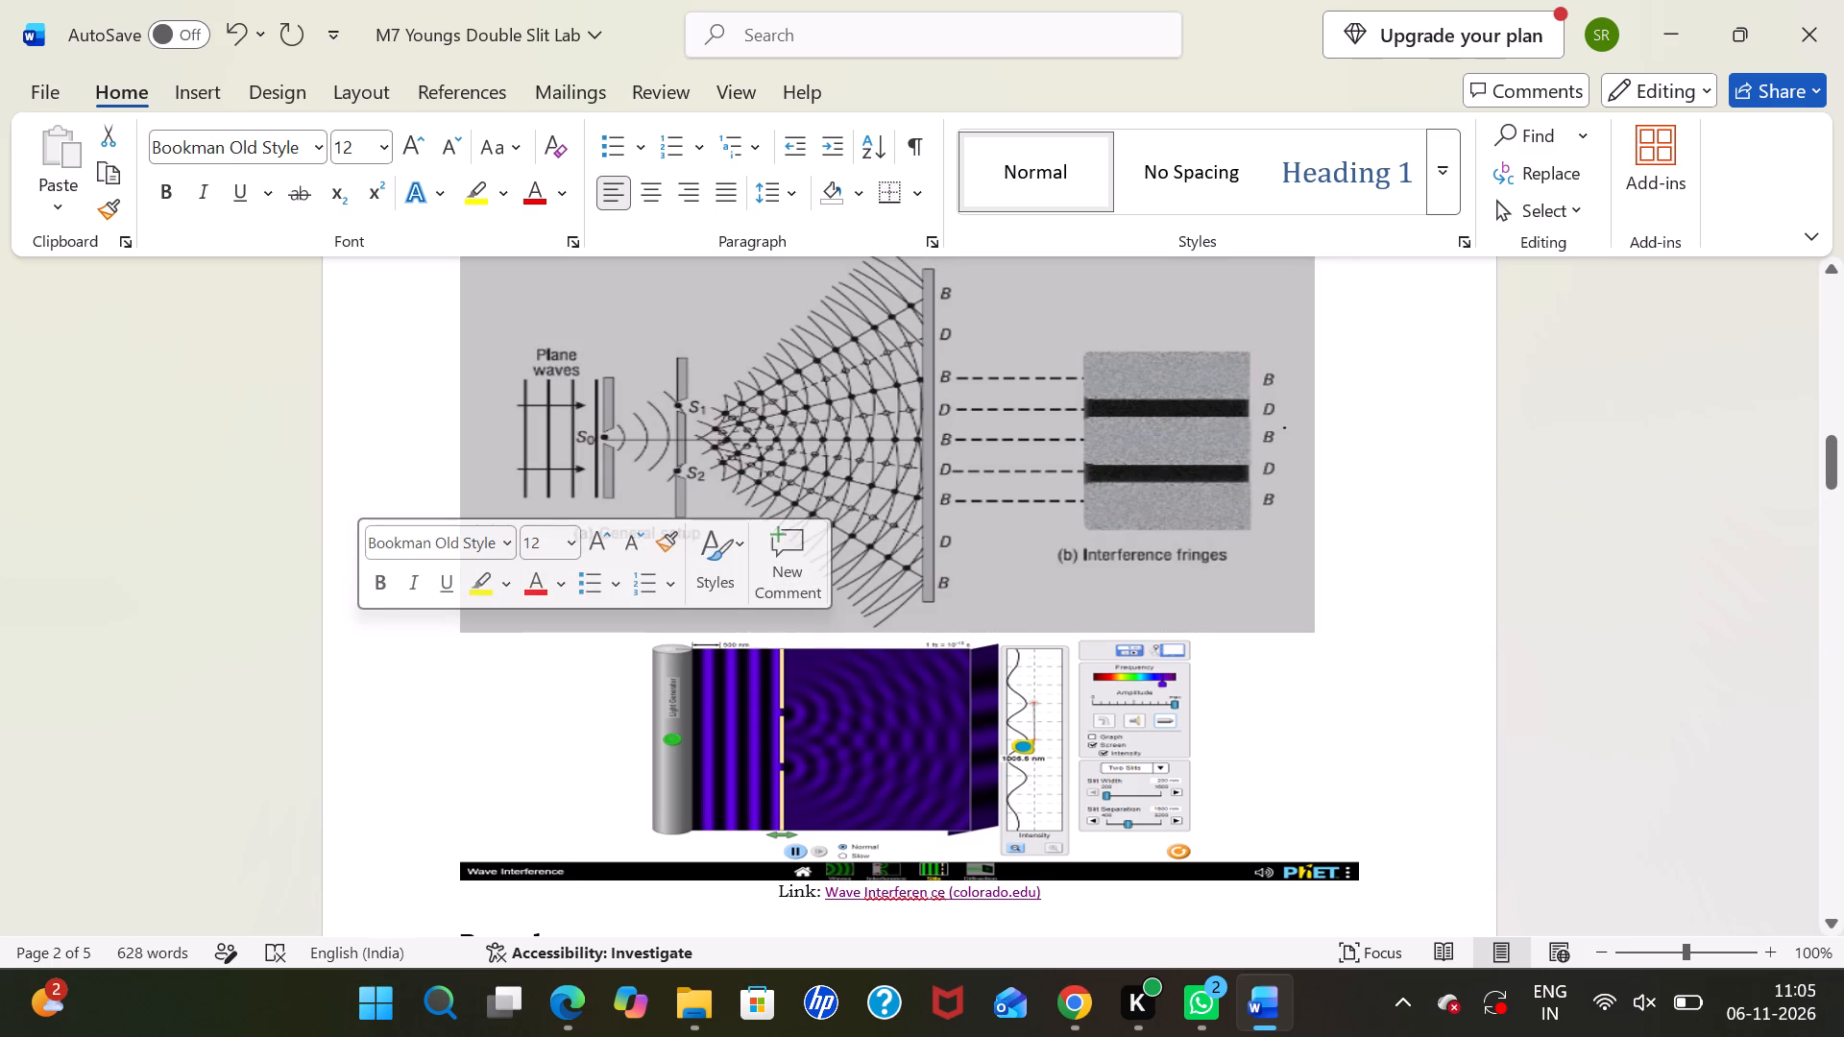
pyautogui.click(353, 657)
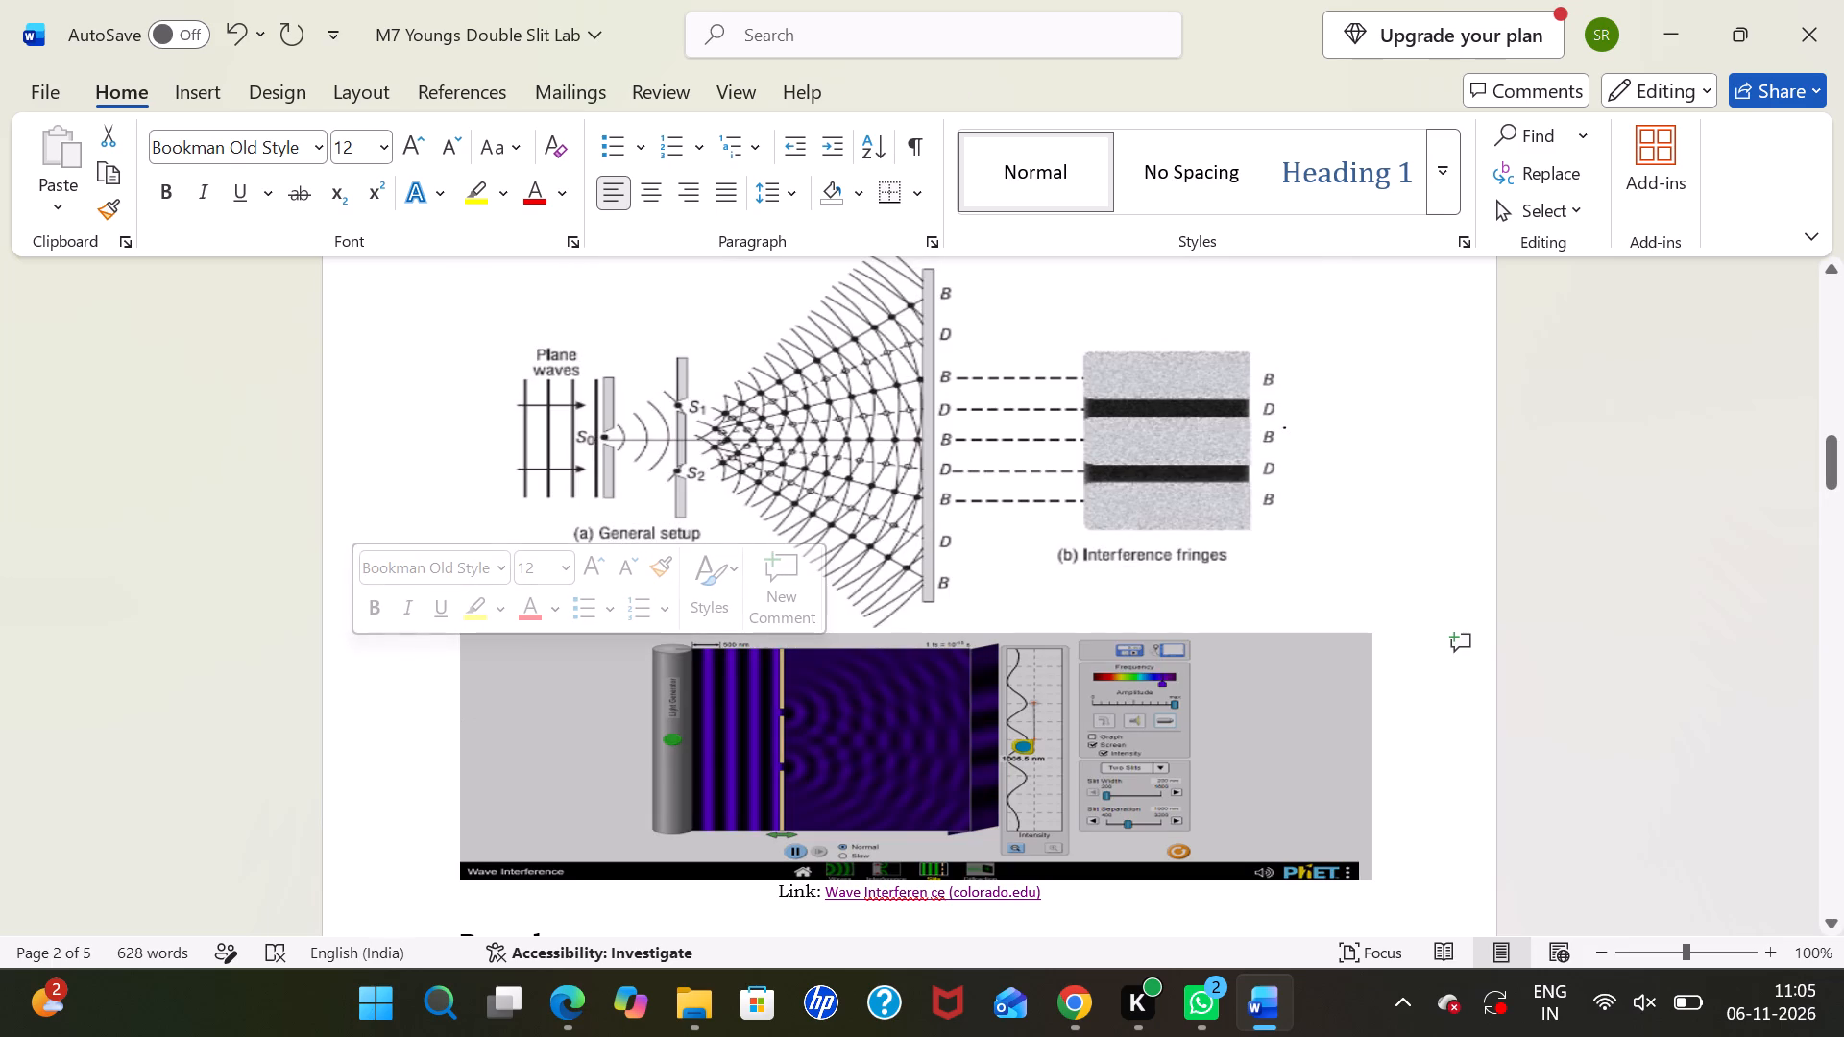
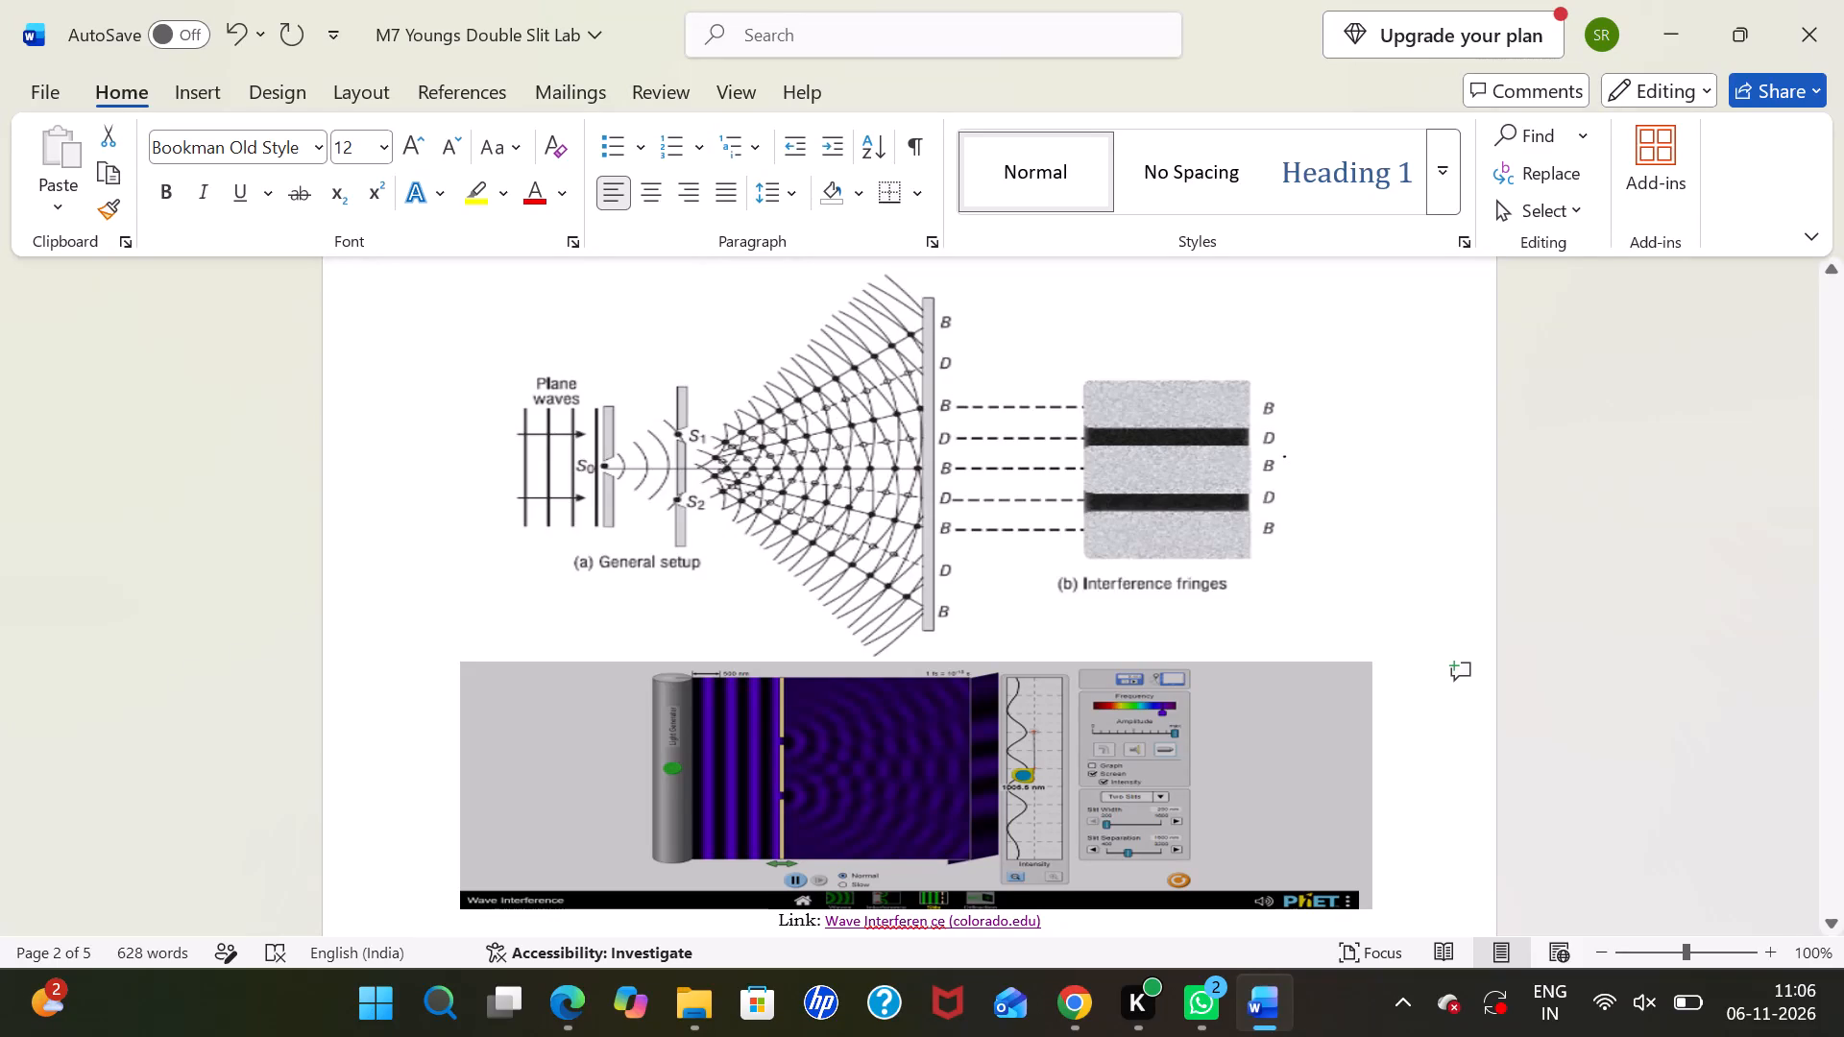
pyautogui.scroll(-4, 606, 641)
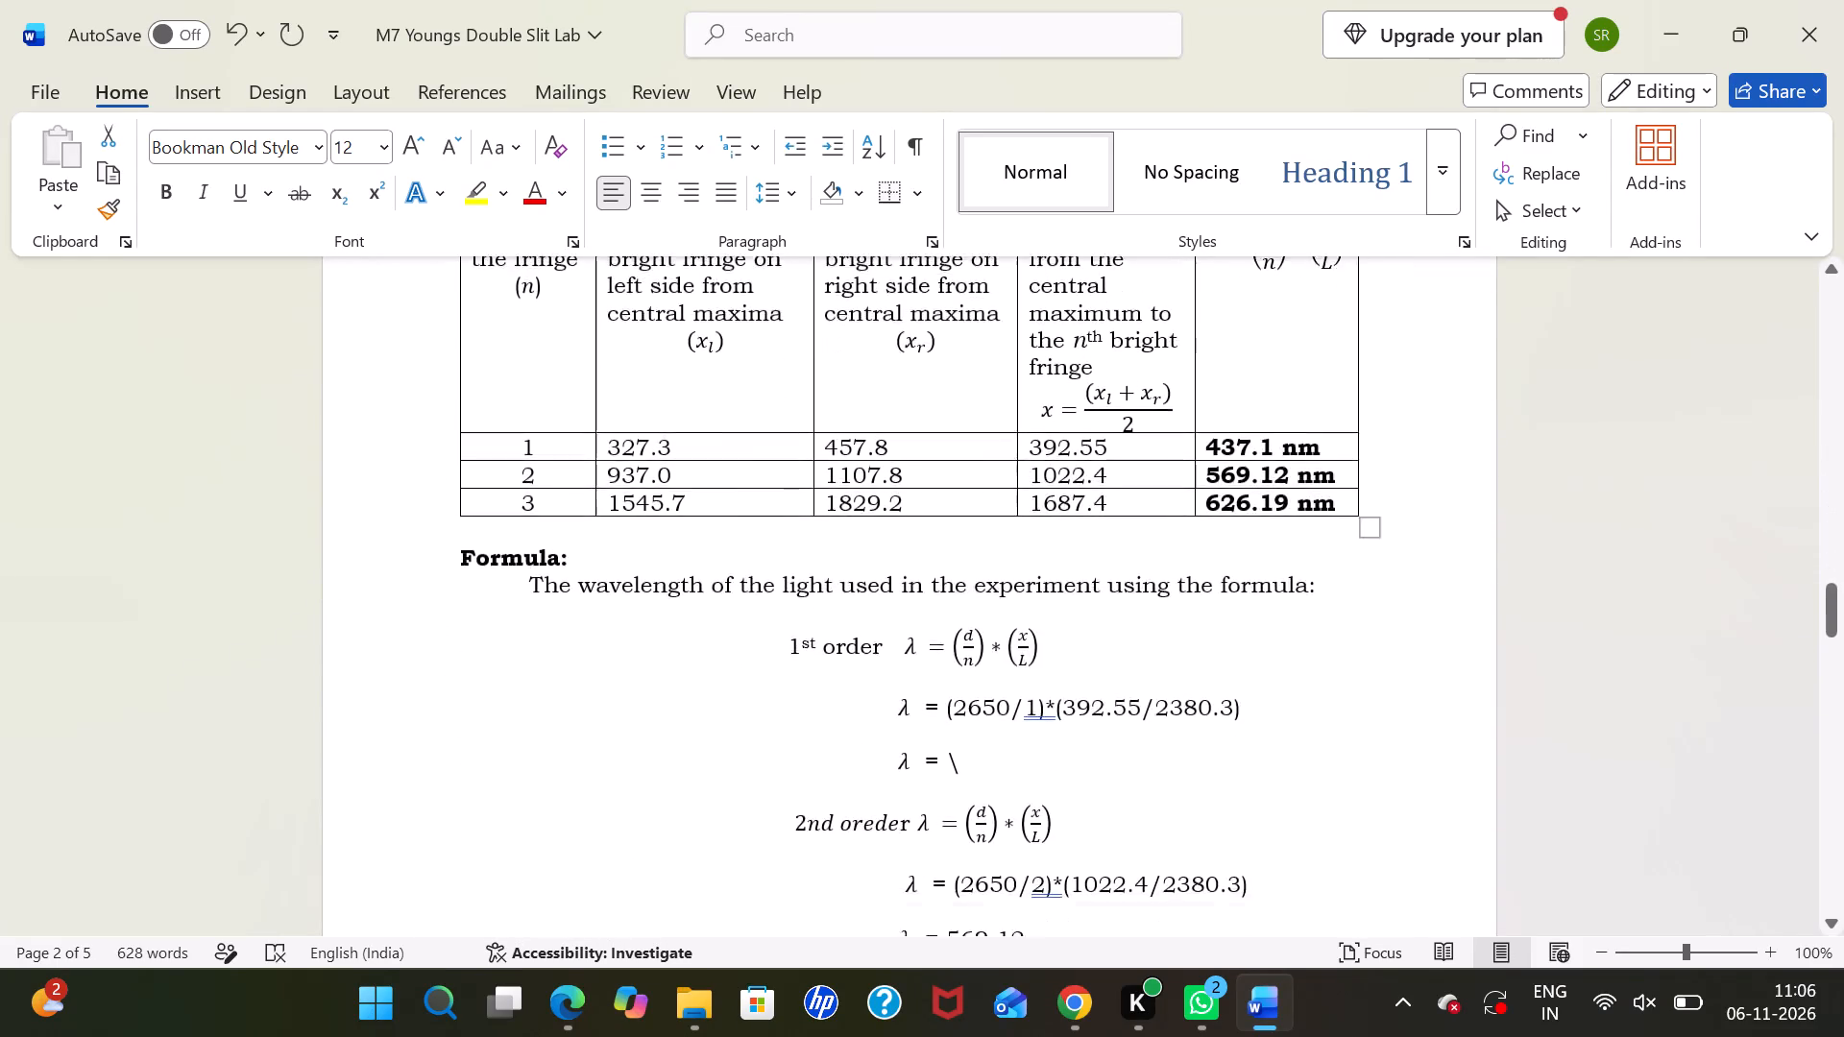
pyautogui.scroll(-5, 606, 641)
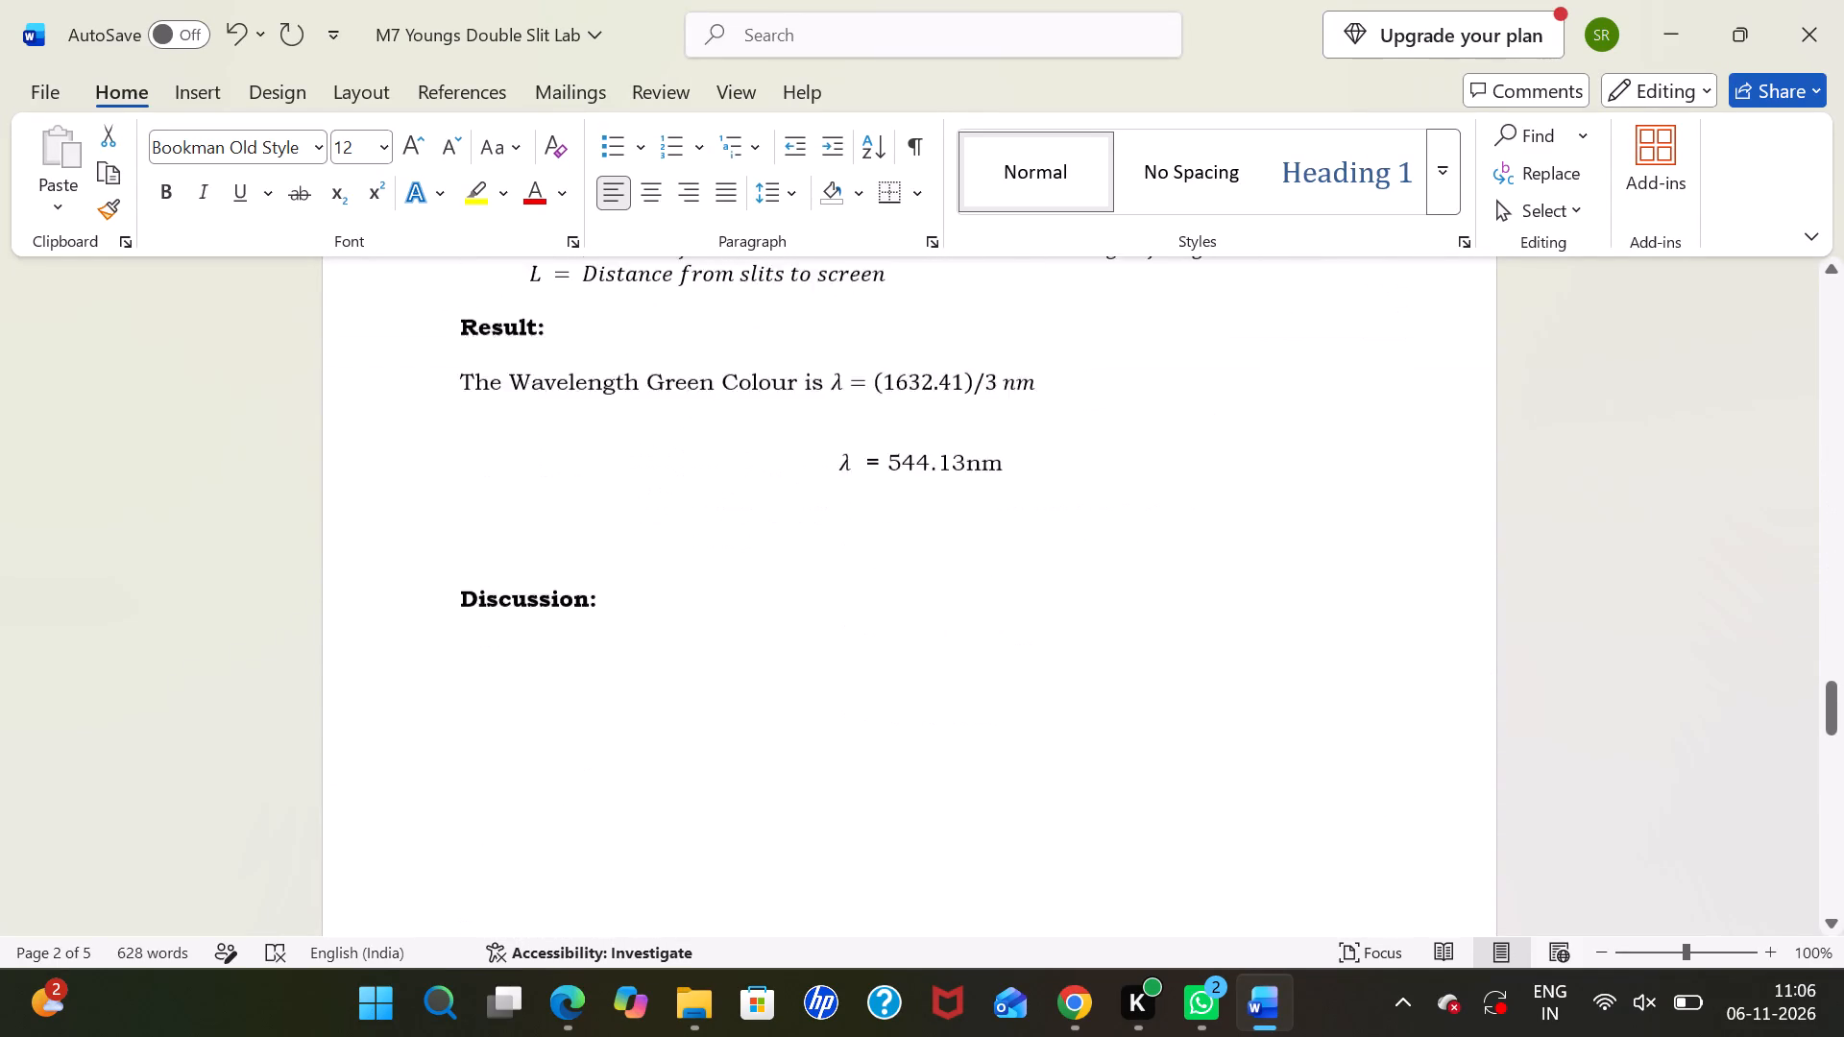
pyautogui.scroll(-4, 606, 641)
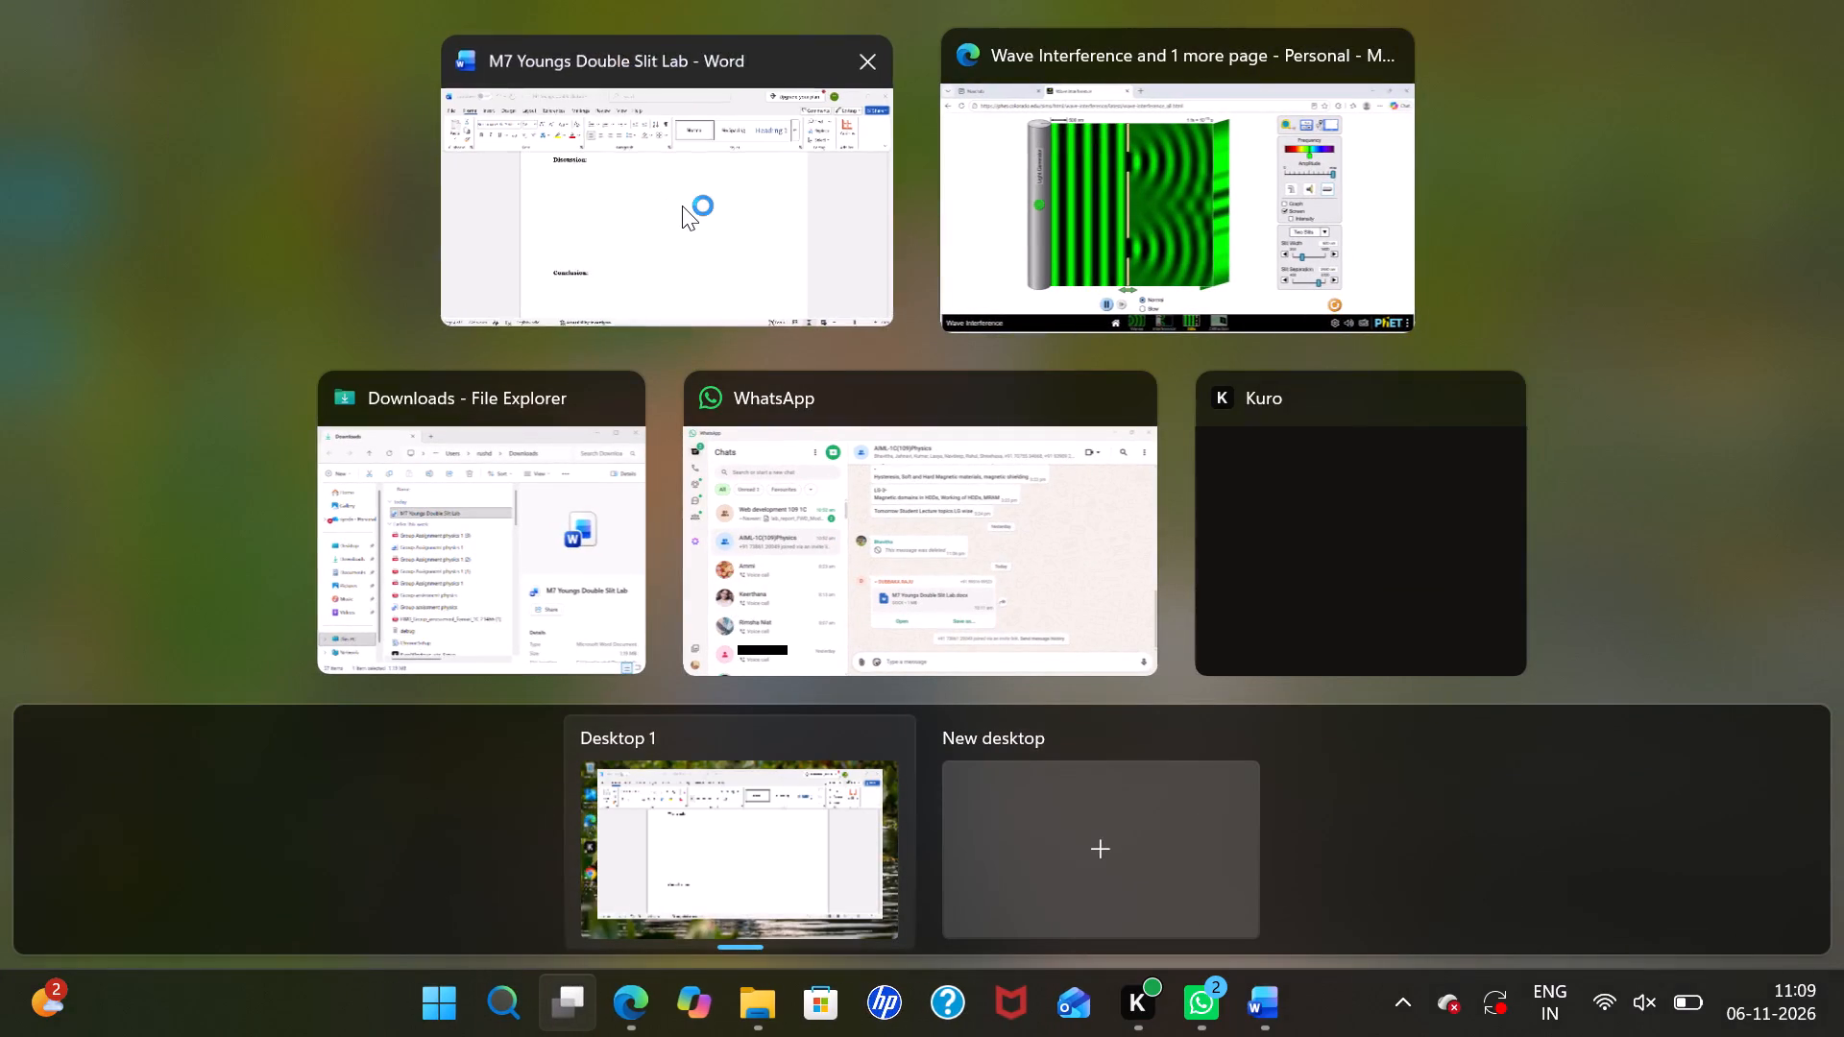
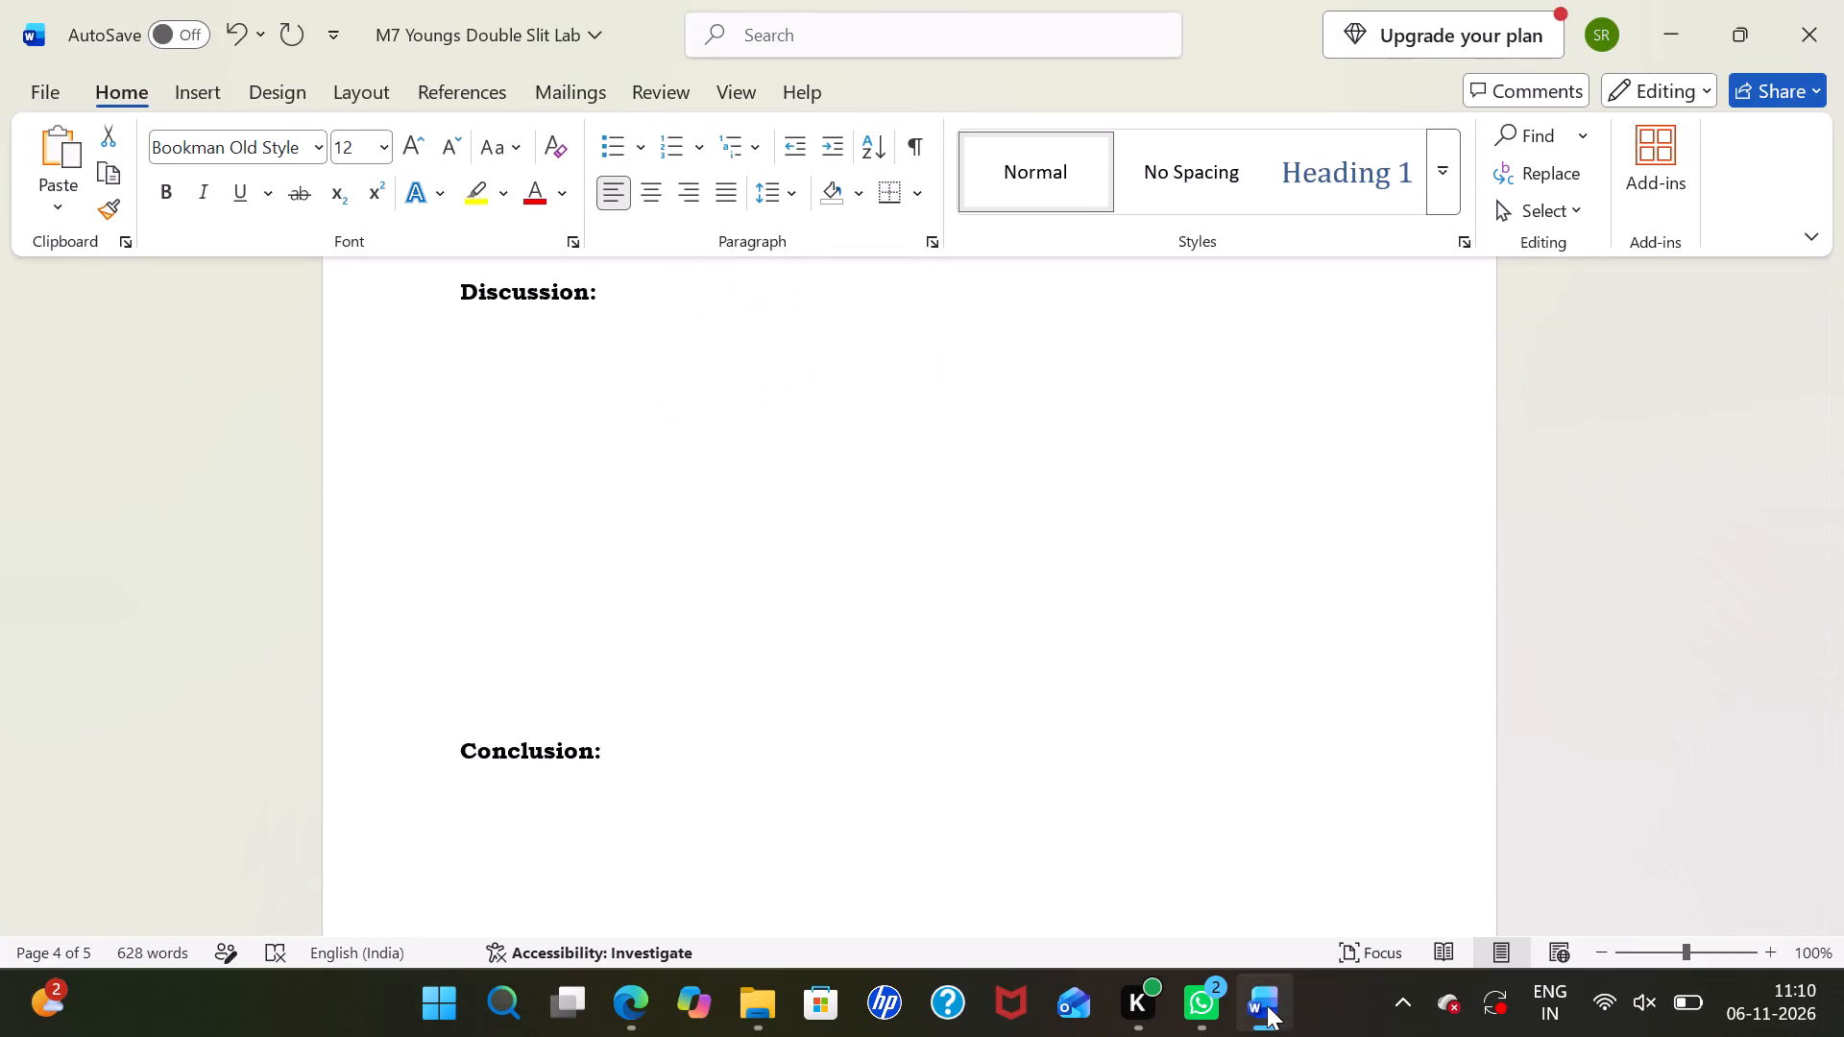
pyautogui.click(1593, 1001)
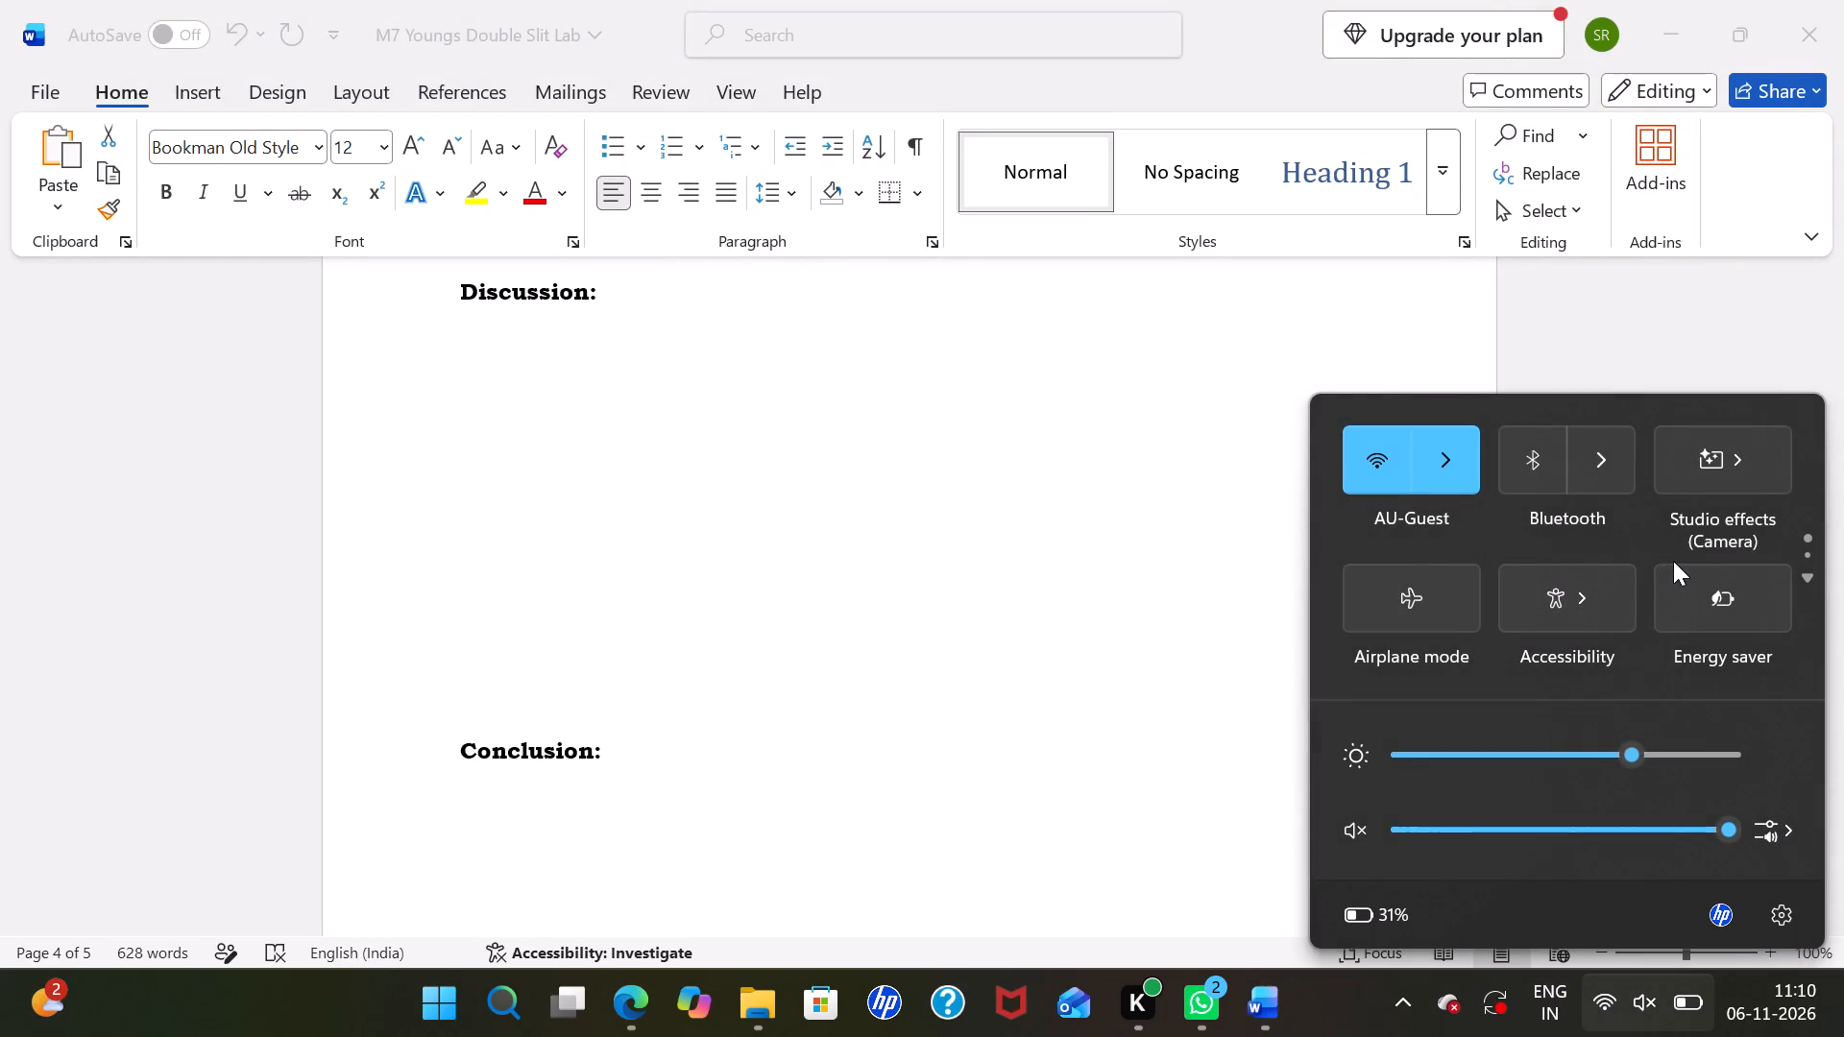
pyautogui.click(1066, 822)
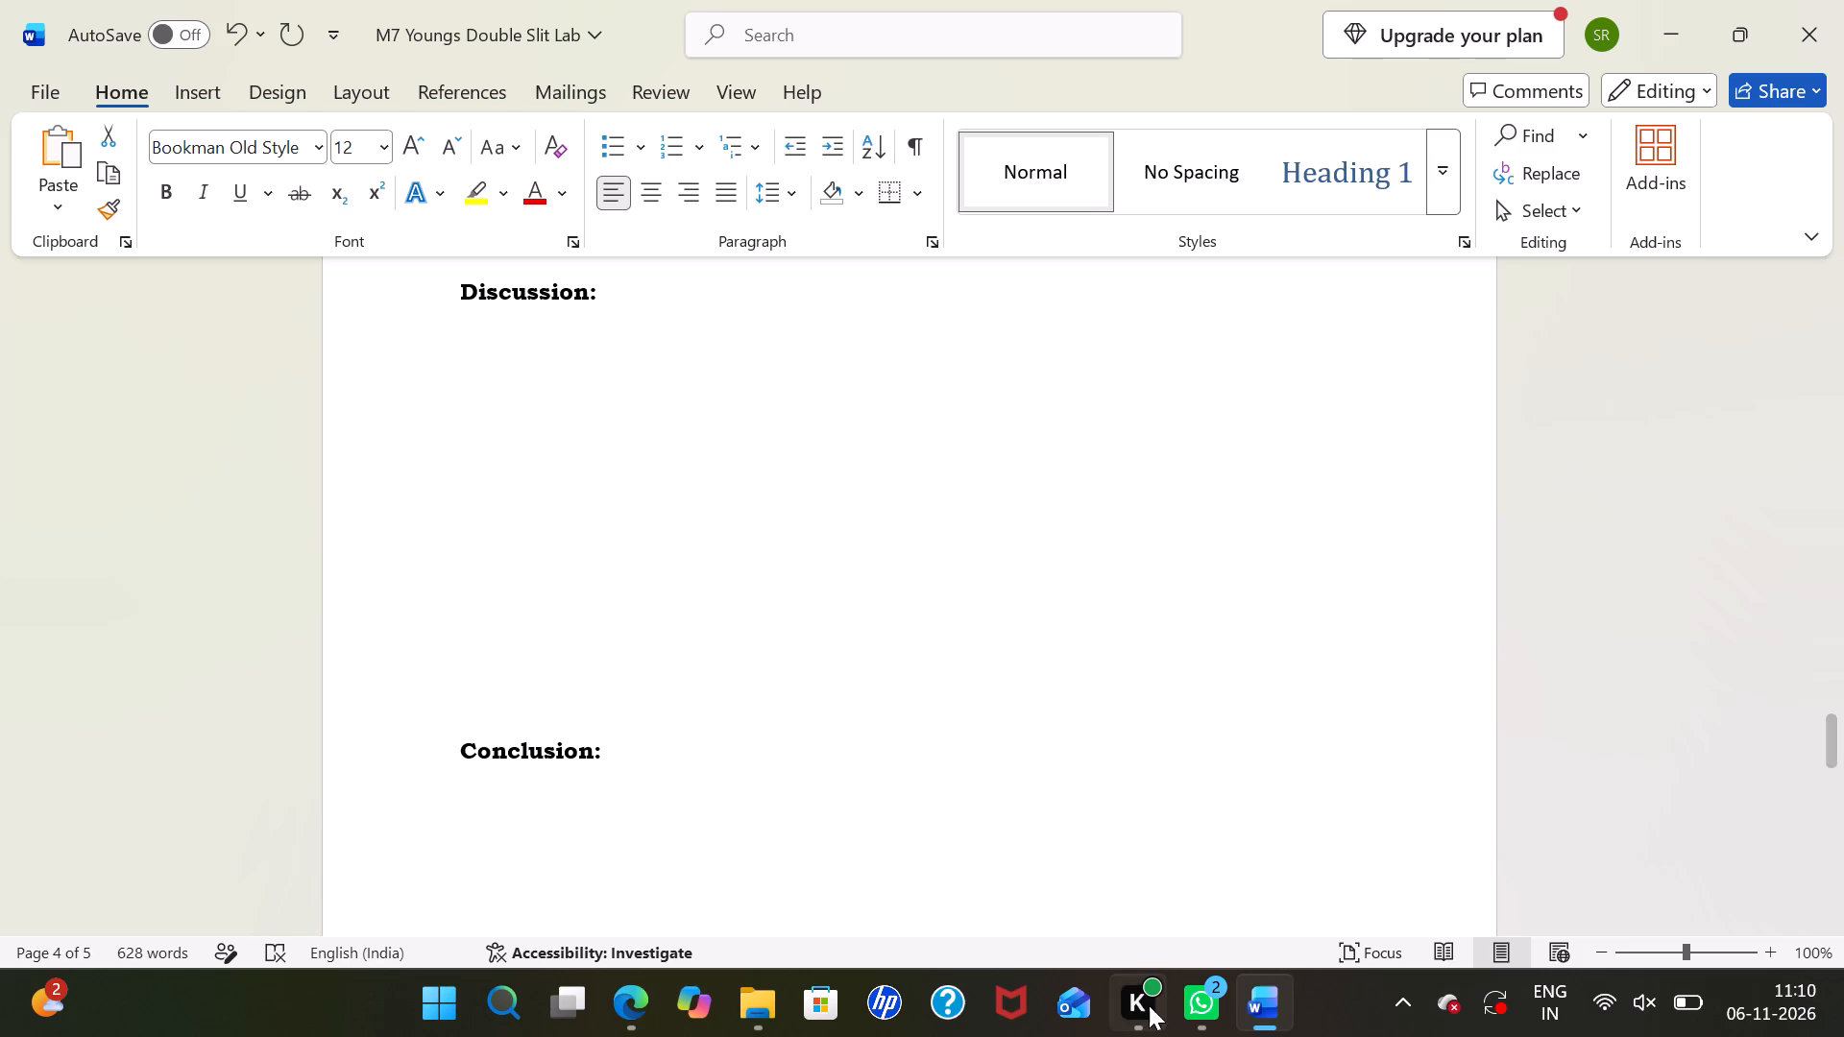
# Search Windows for "l" and open the Phone Link app.
pyautogui.click(420, 1034)
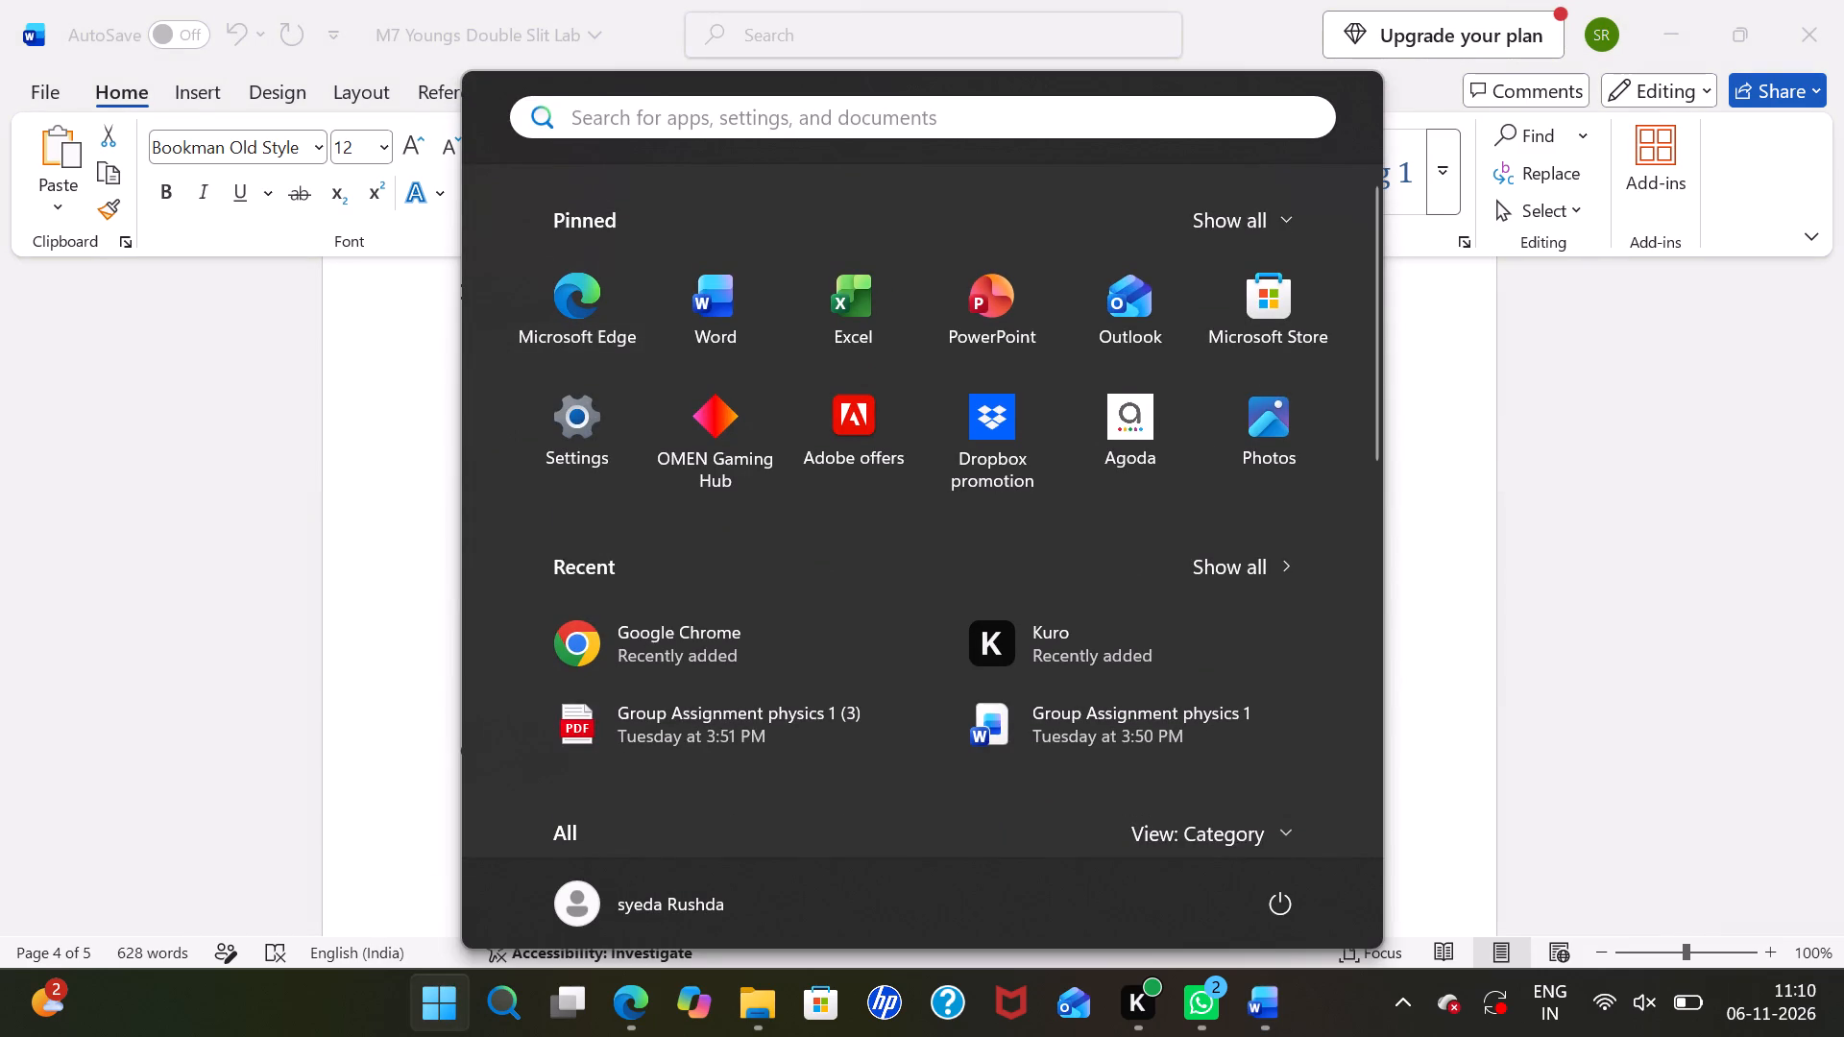
pyautogui.click(657, 121)
pyautogui.press('l')
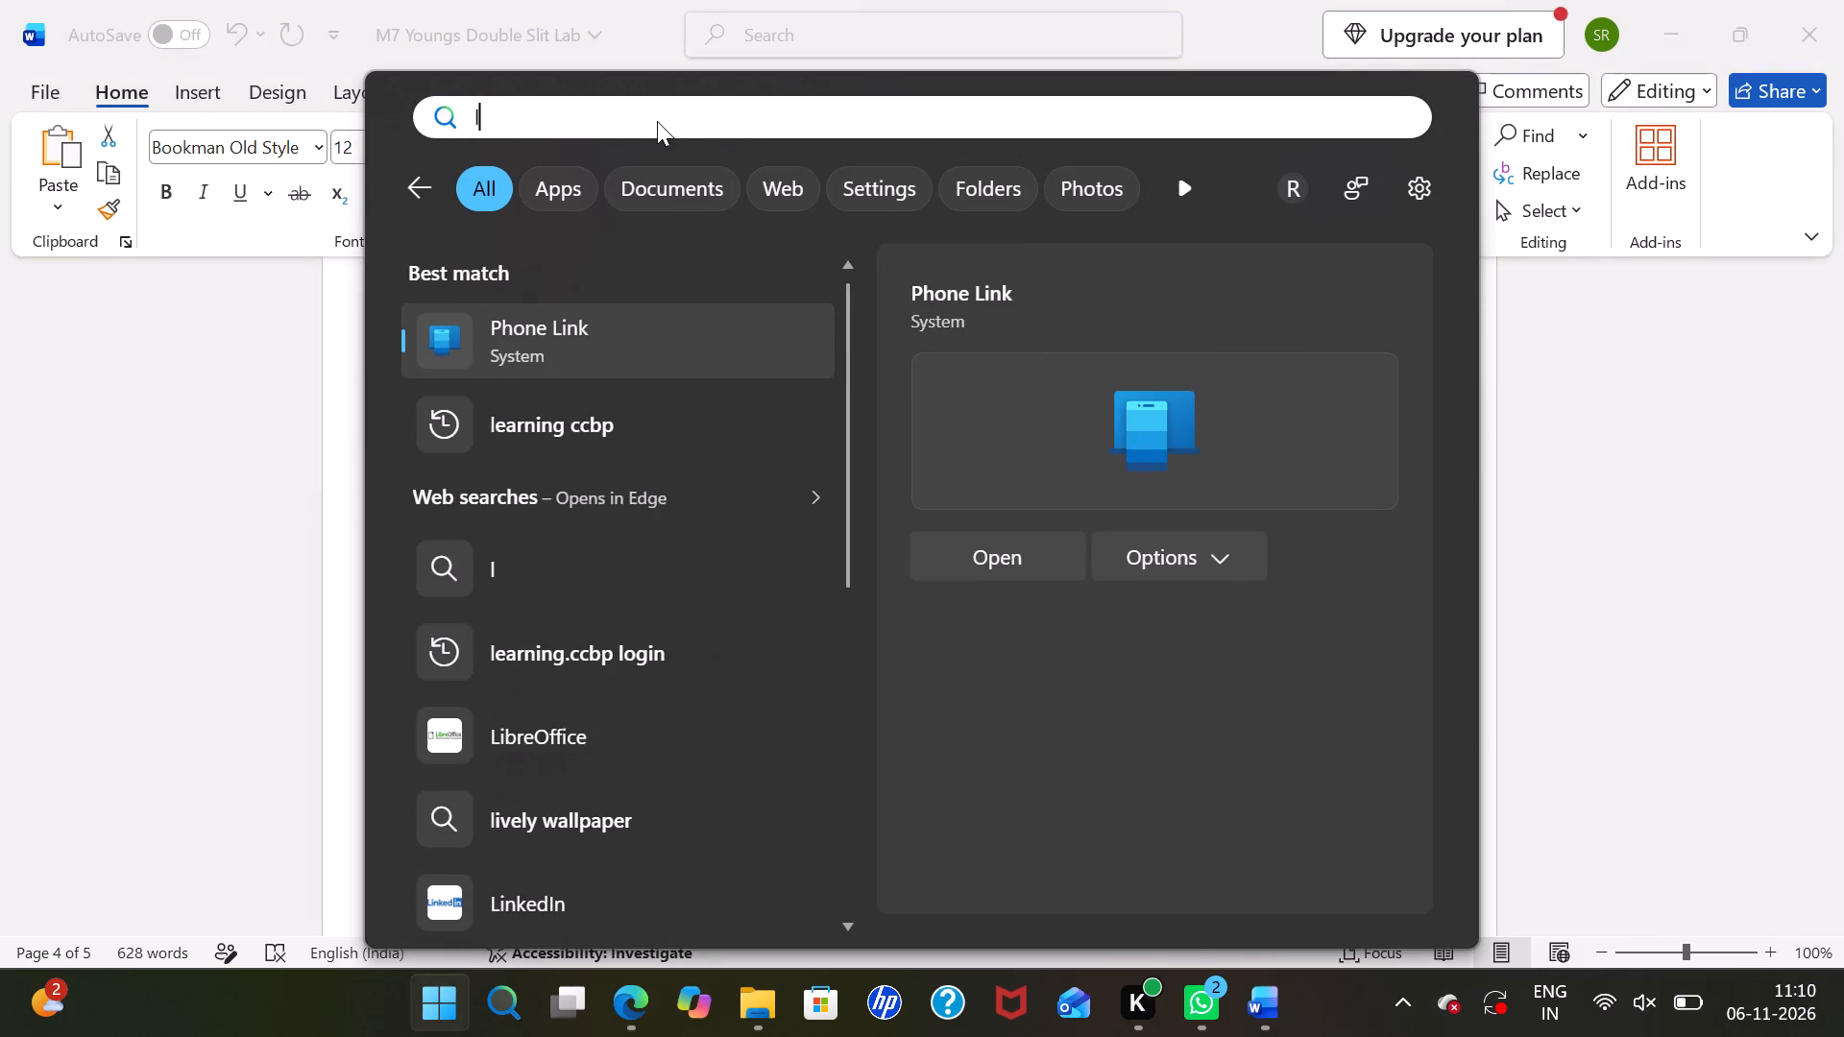
pyautogui.click(619, 334)
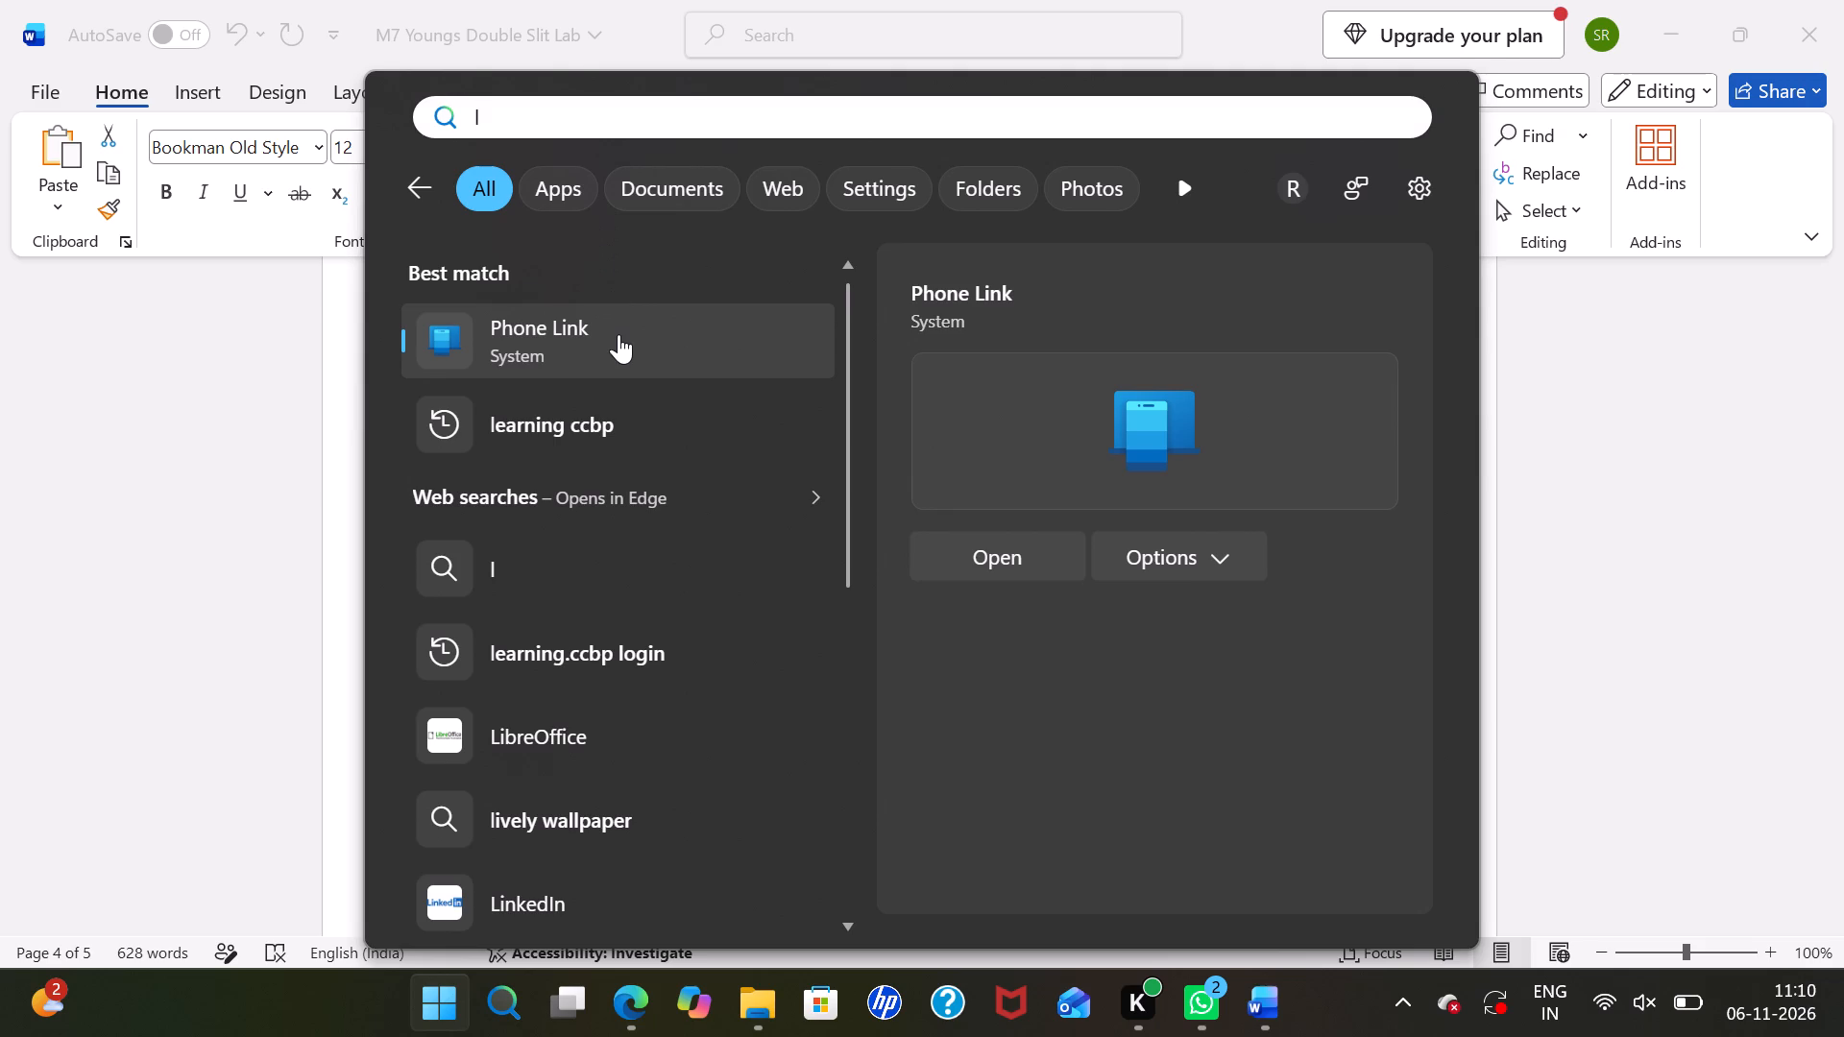
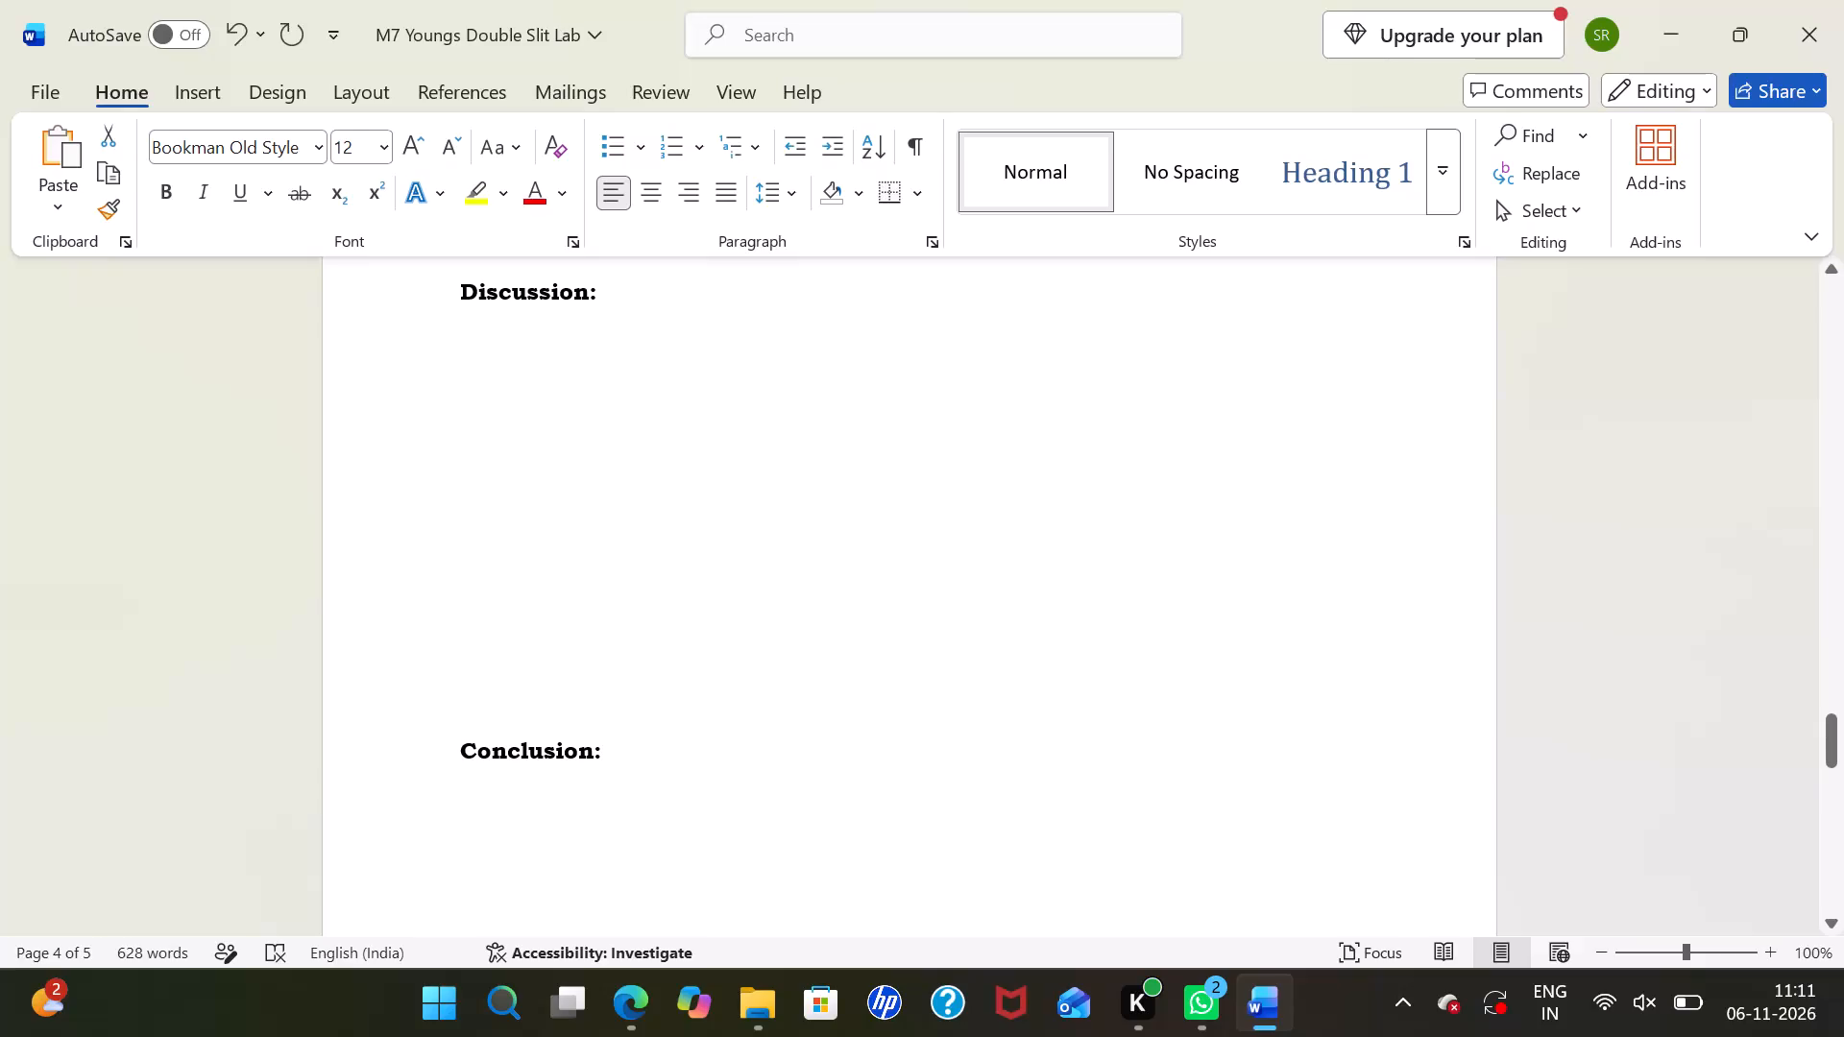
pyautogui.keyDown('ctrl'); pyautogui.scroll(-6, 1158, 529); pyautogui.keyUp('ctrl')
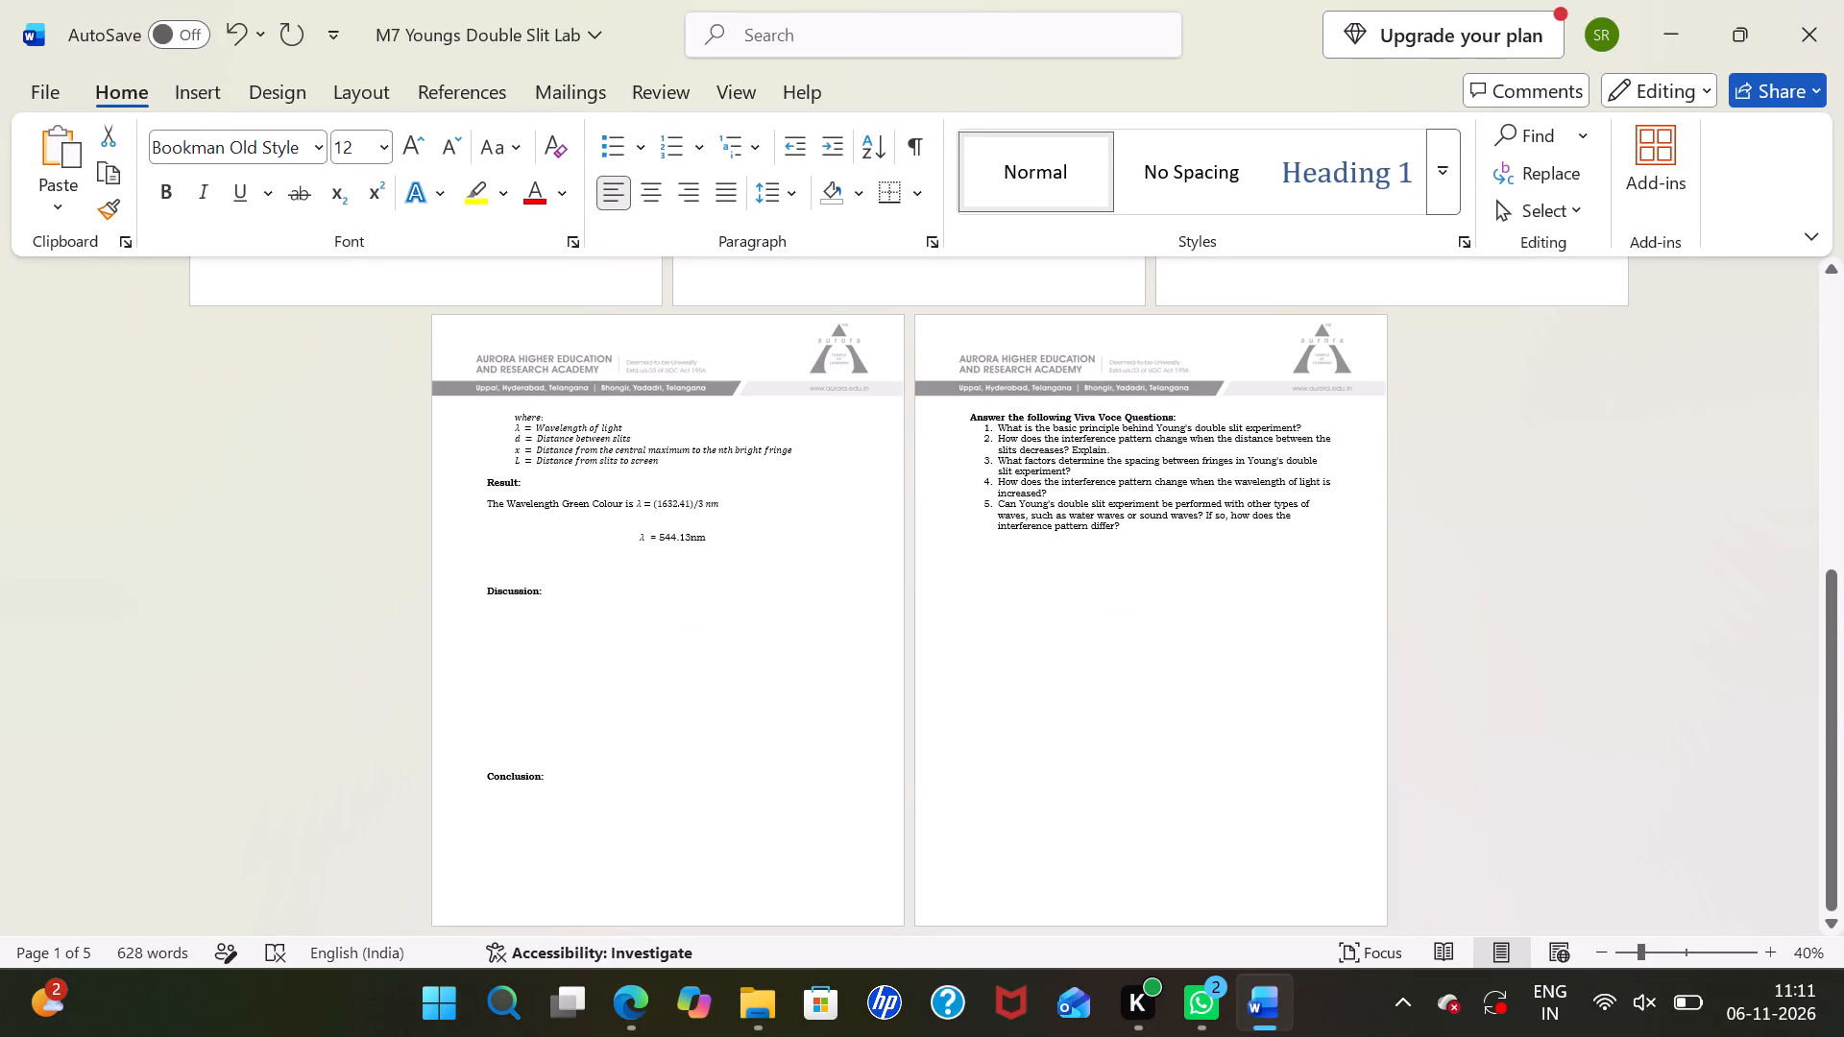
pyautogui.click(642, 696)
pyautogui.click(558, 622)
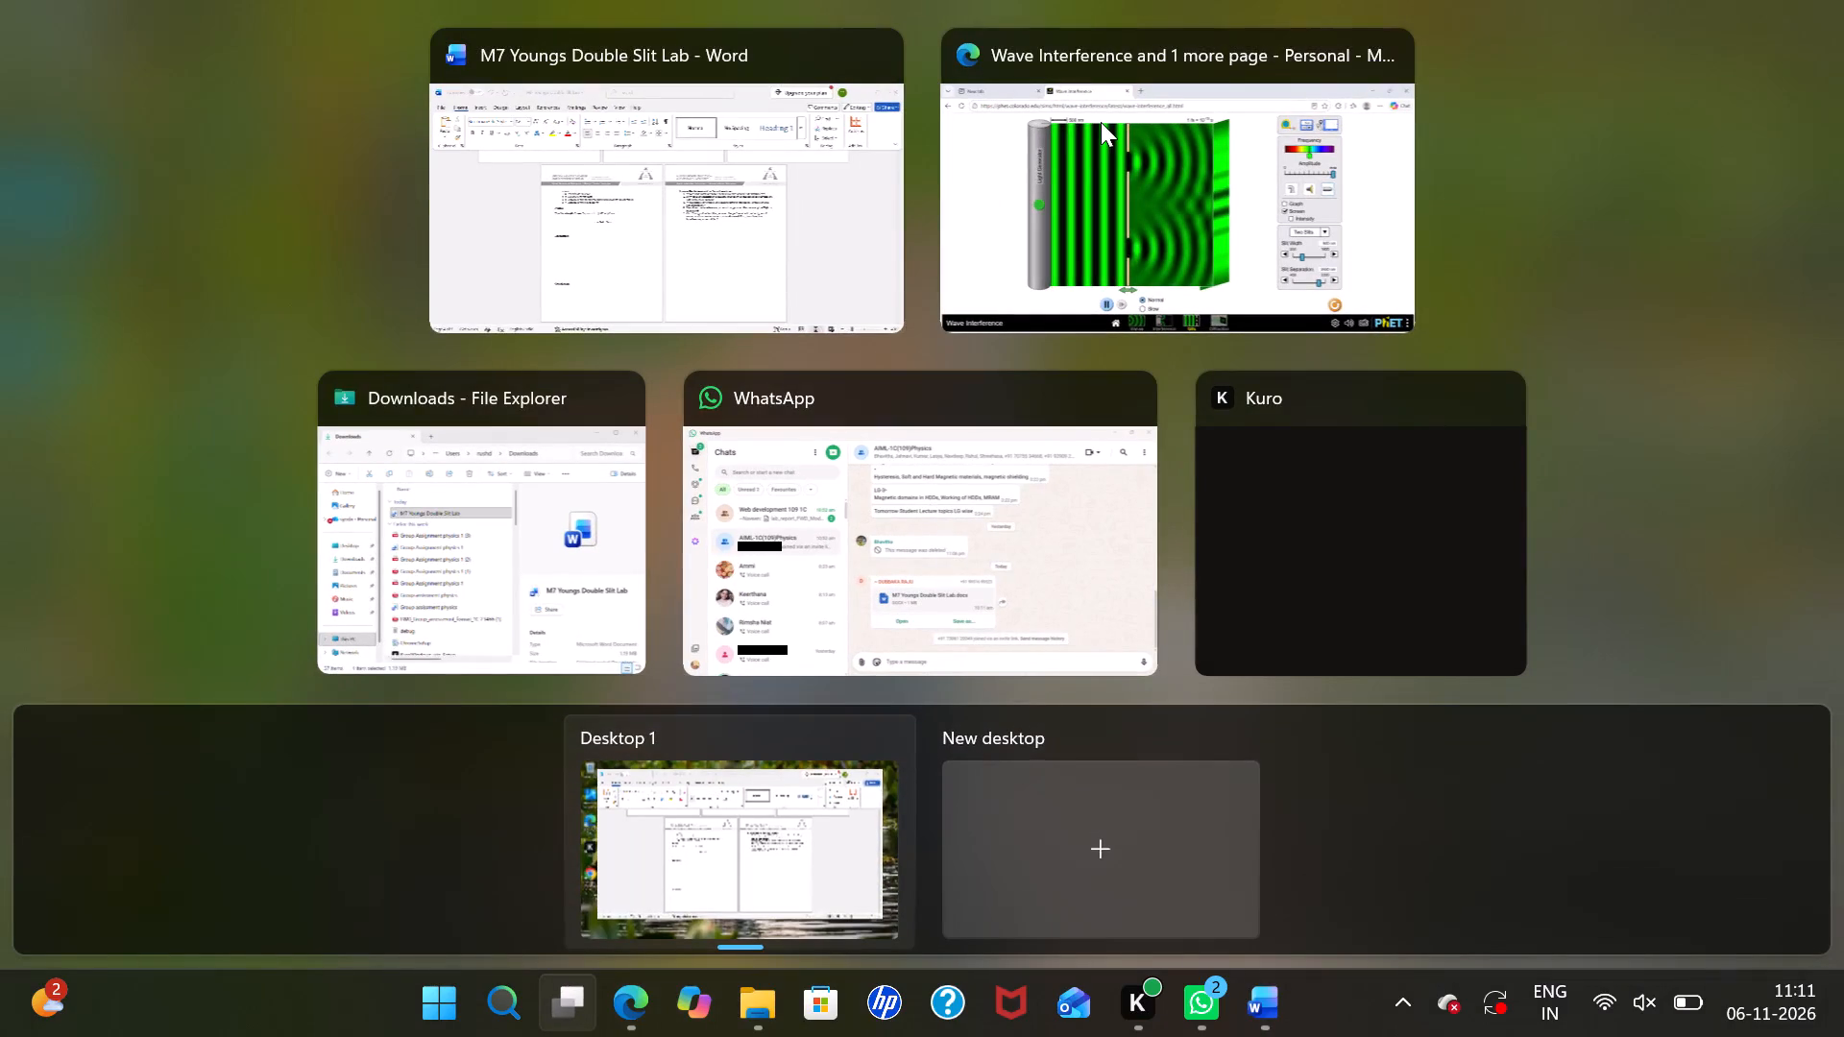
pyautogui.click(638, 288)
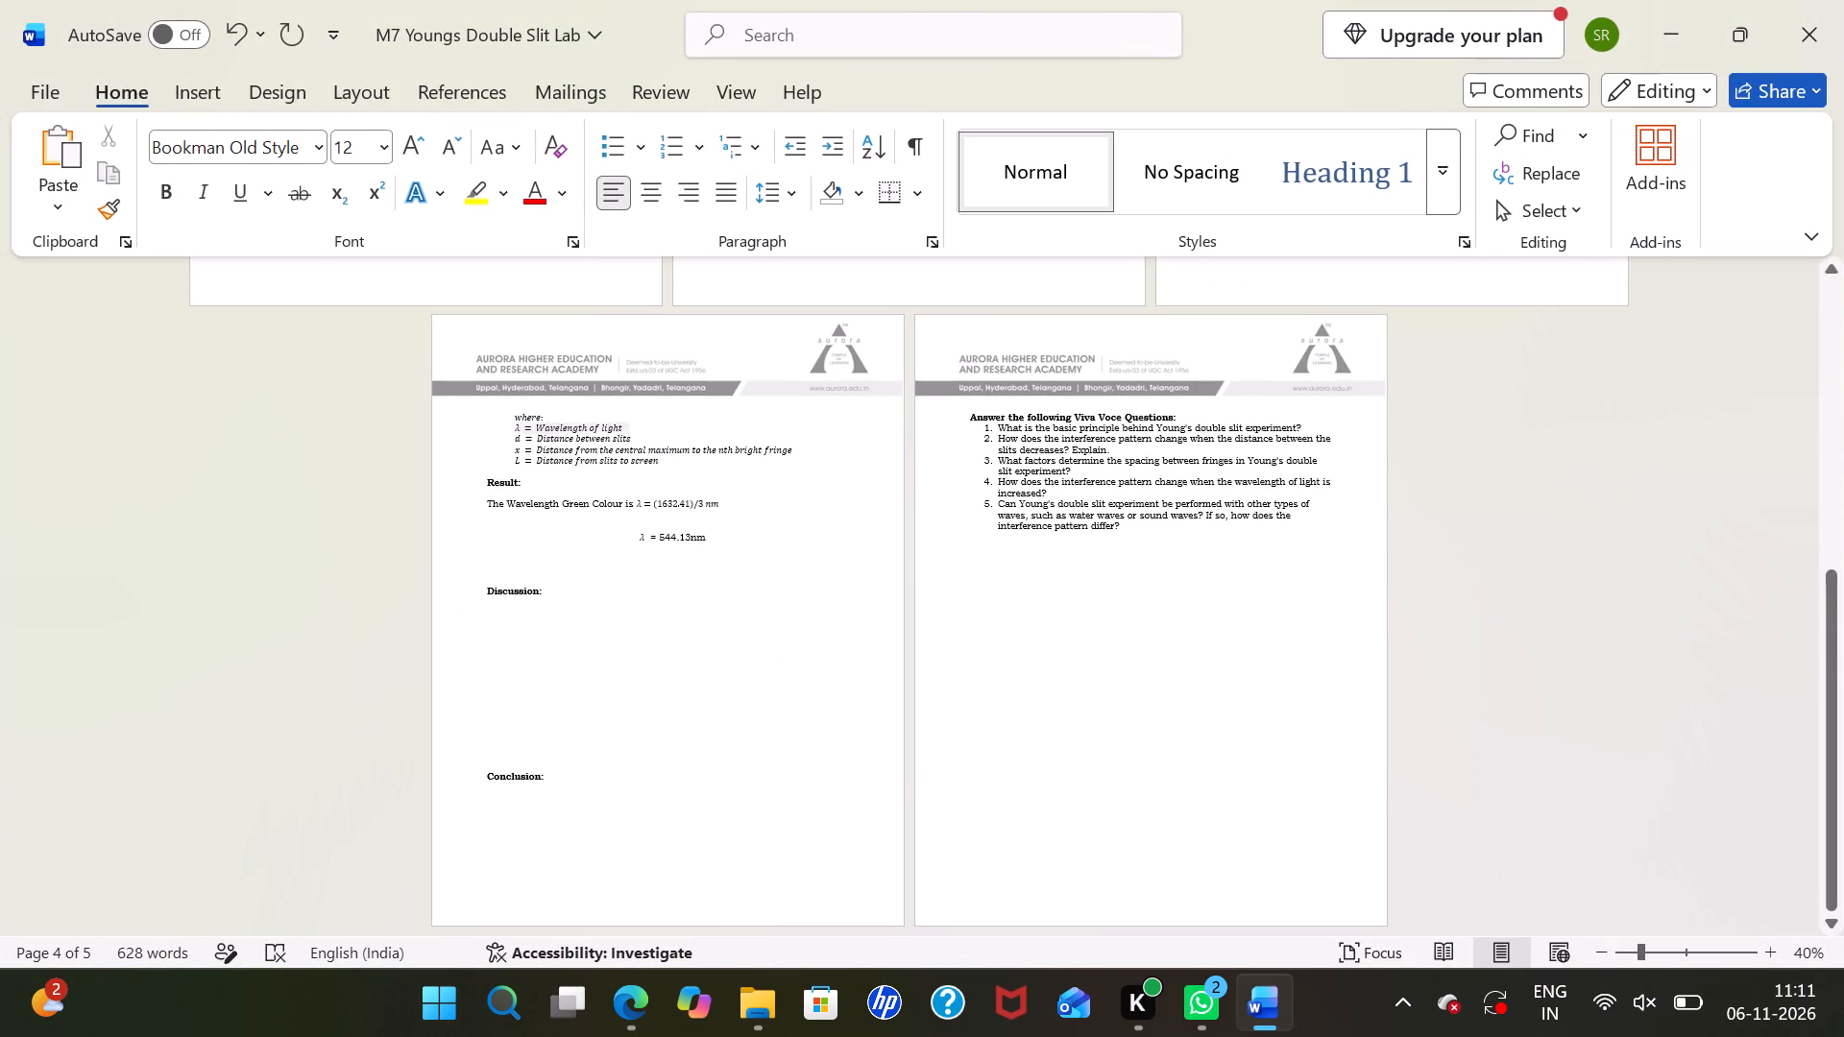
# Copy the double-slit general setup diagram under the Circuit Diagram heading on page 2.
pyautogui.scroll(7, 683, 532)
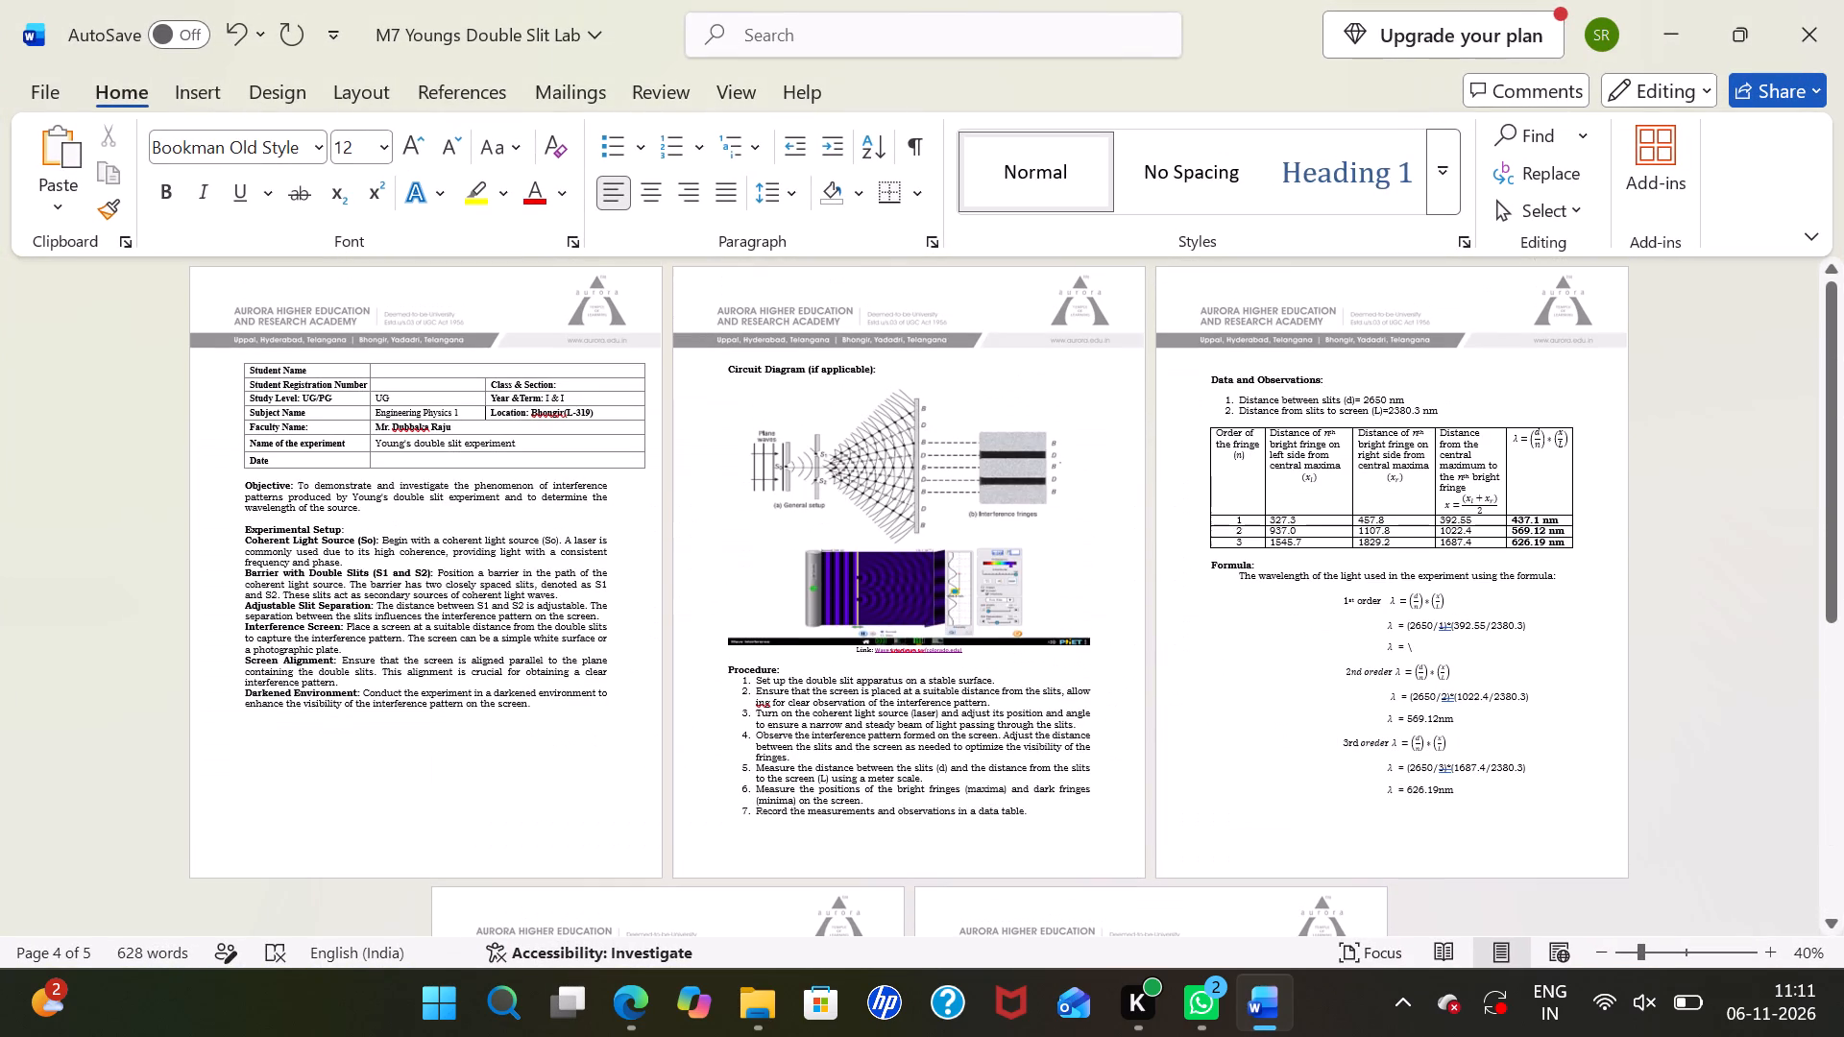
pyautogui.scroll(1, 683, 532)
pyautogui.moveTo(751, 435); pyautogui.dragTo(984, 552)
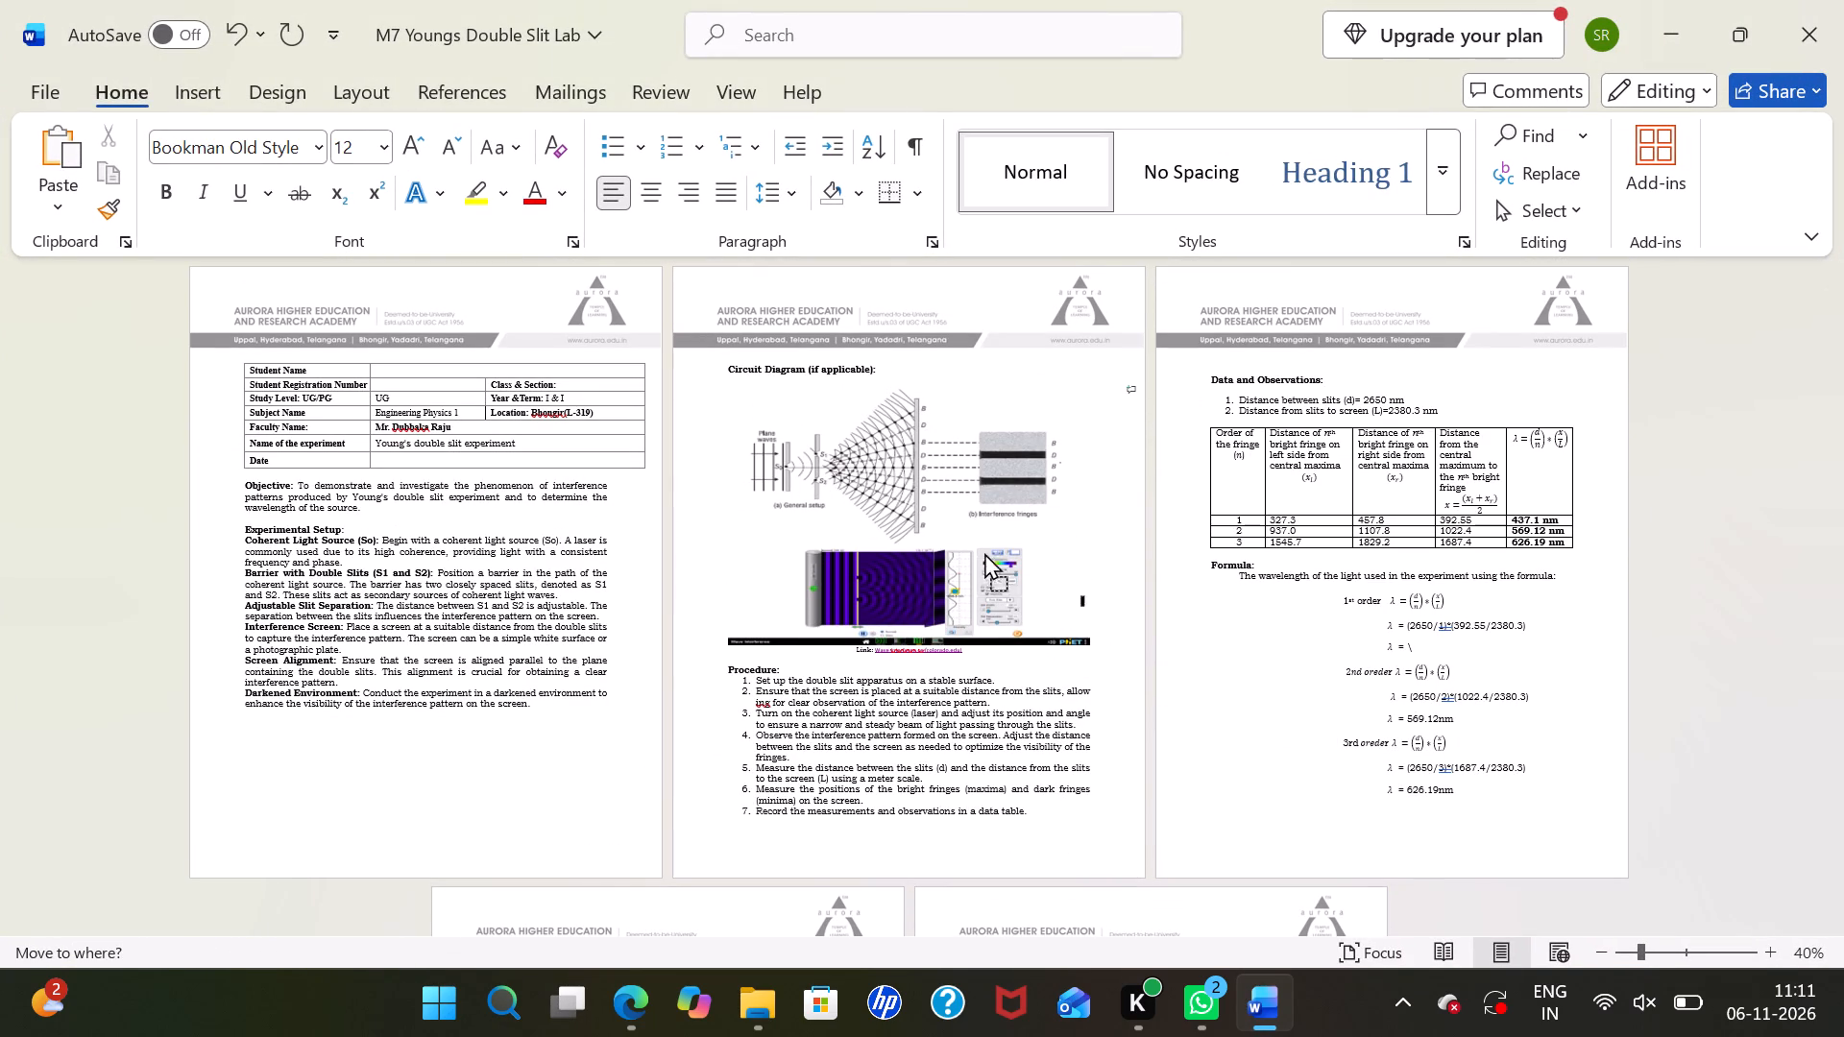
pyautogui.moveTo(984, 552); pyautogui.dragTo(673, 398)
pyautogui.moveTo(673, 398); pyautogui.dragTo(697, 390)
pyautogui.click(697, 390)
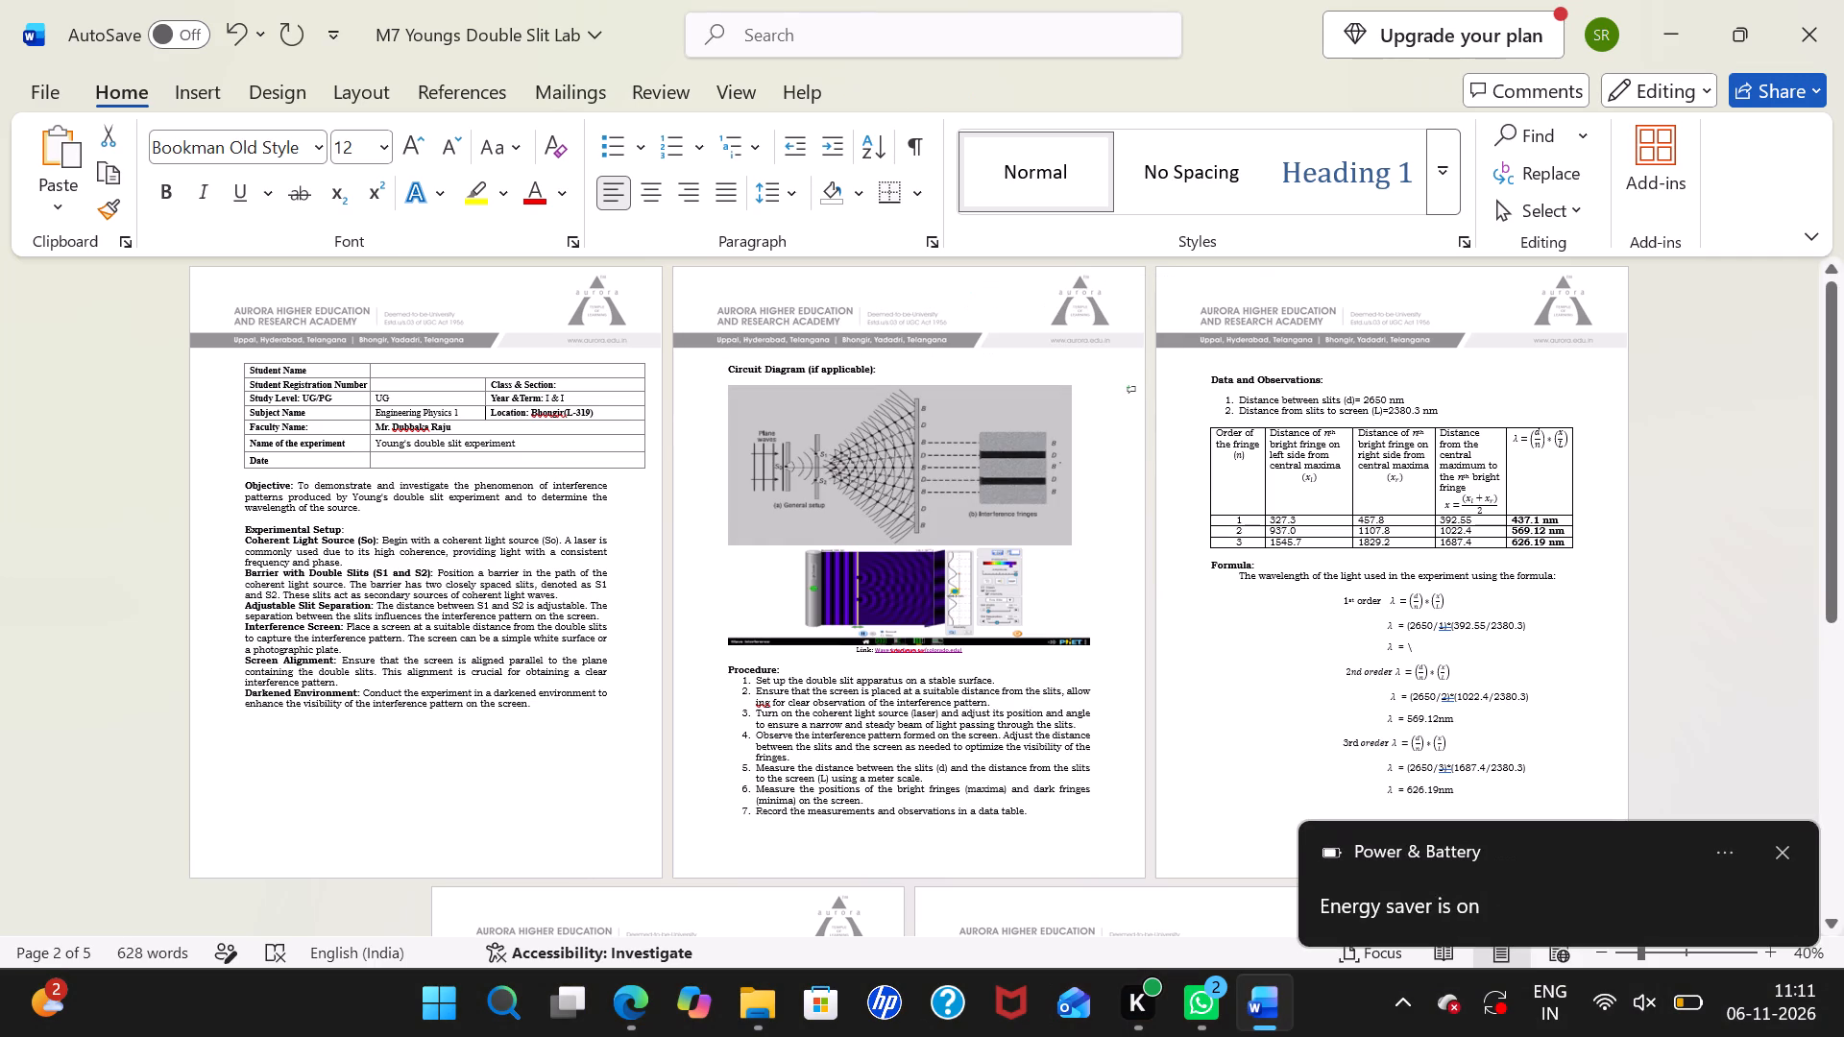
pyautogui.hotkey('ctrl', 'c')
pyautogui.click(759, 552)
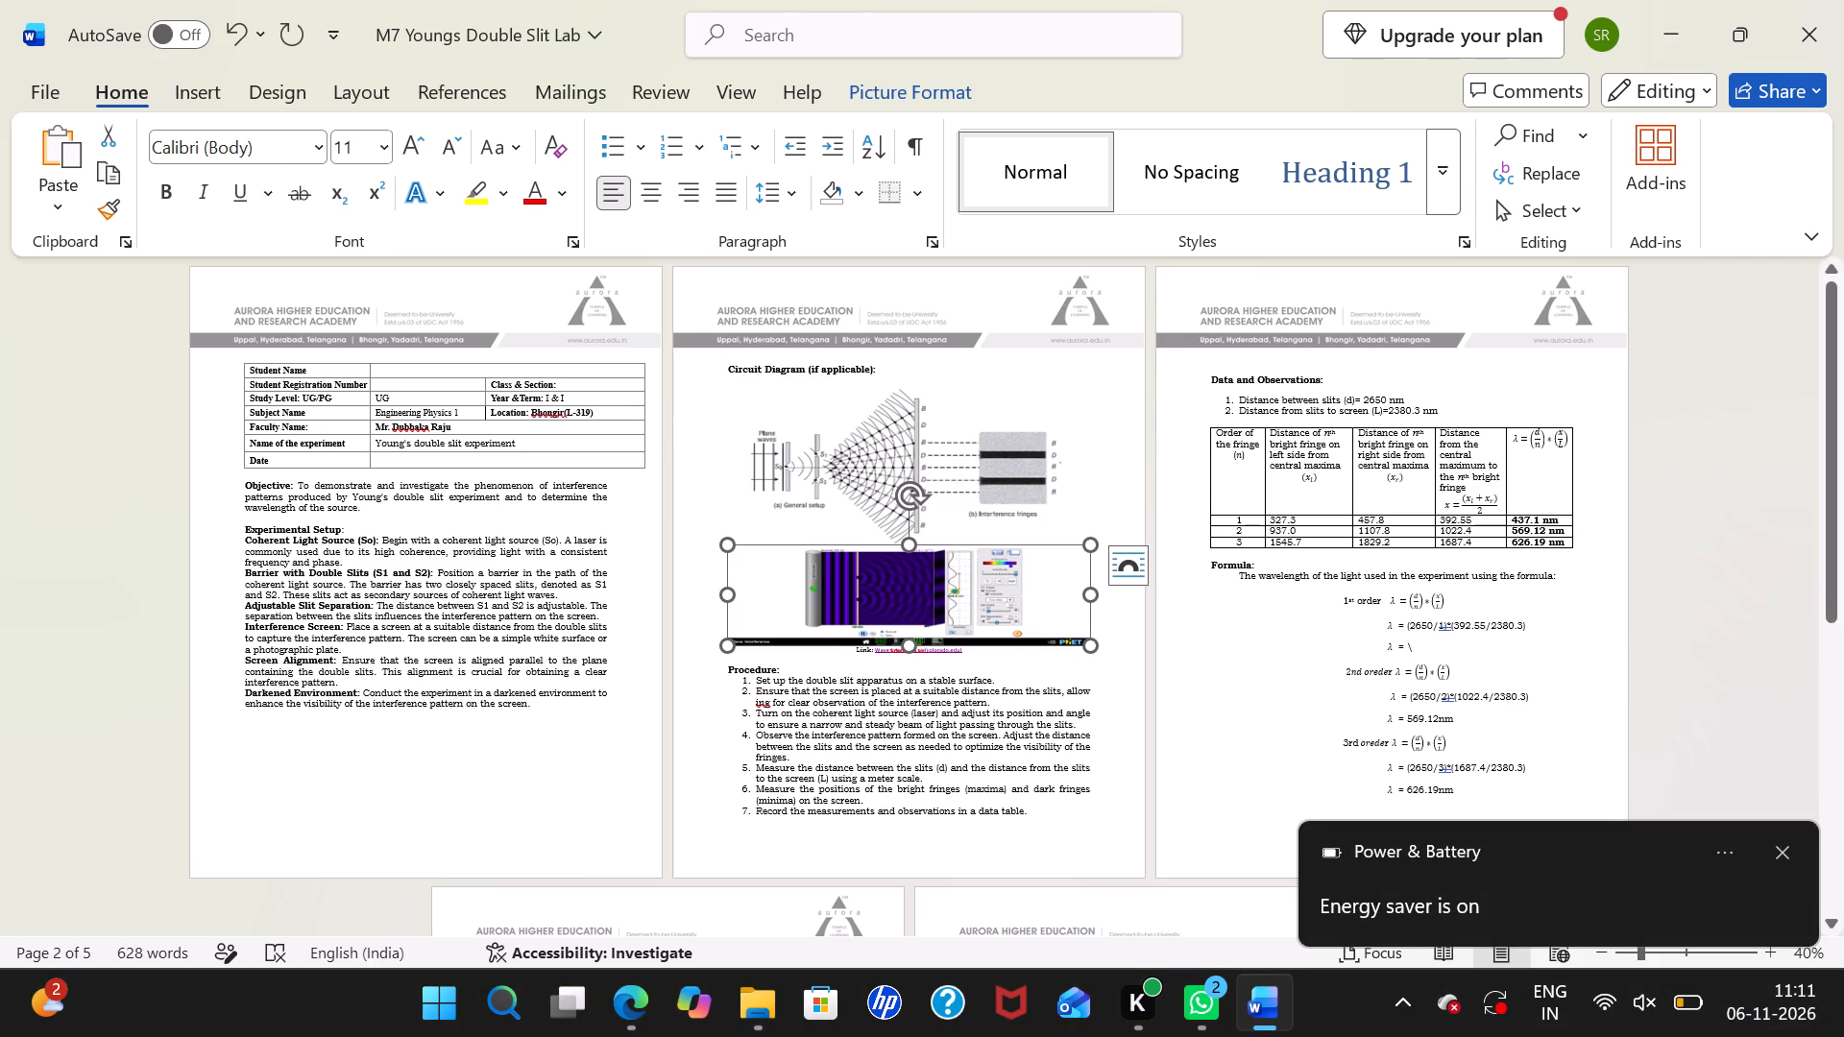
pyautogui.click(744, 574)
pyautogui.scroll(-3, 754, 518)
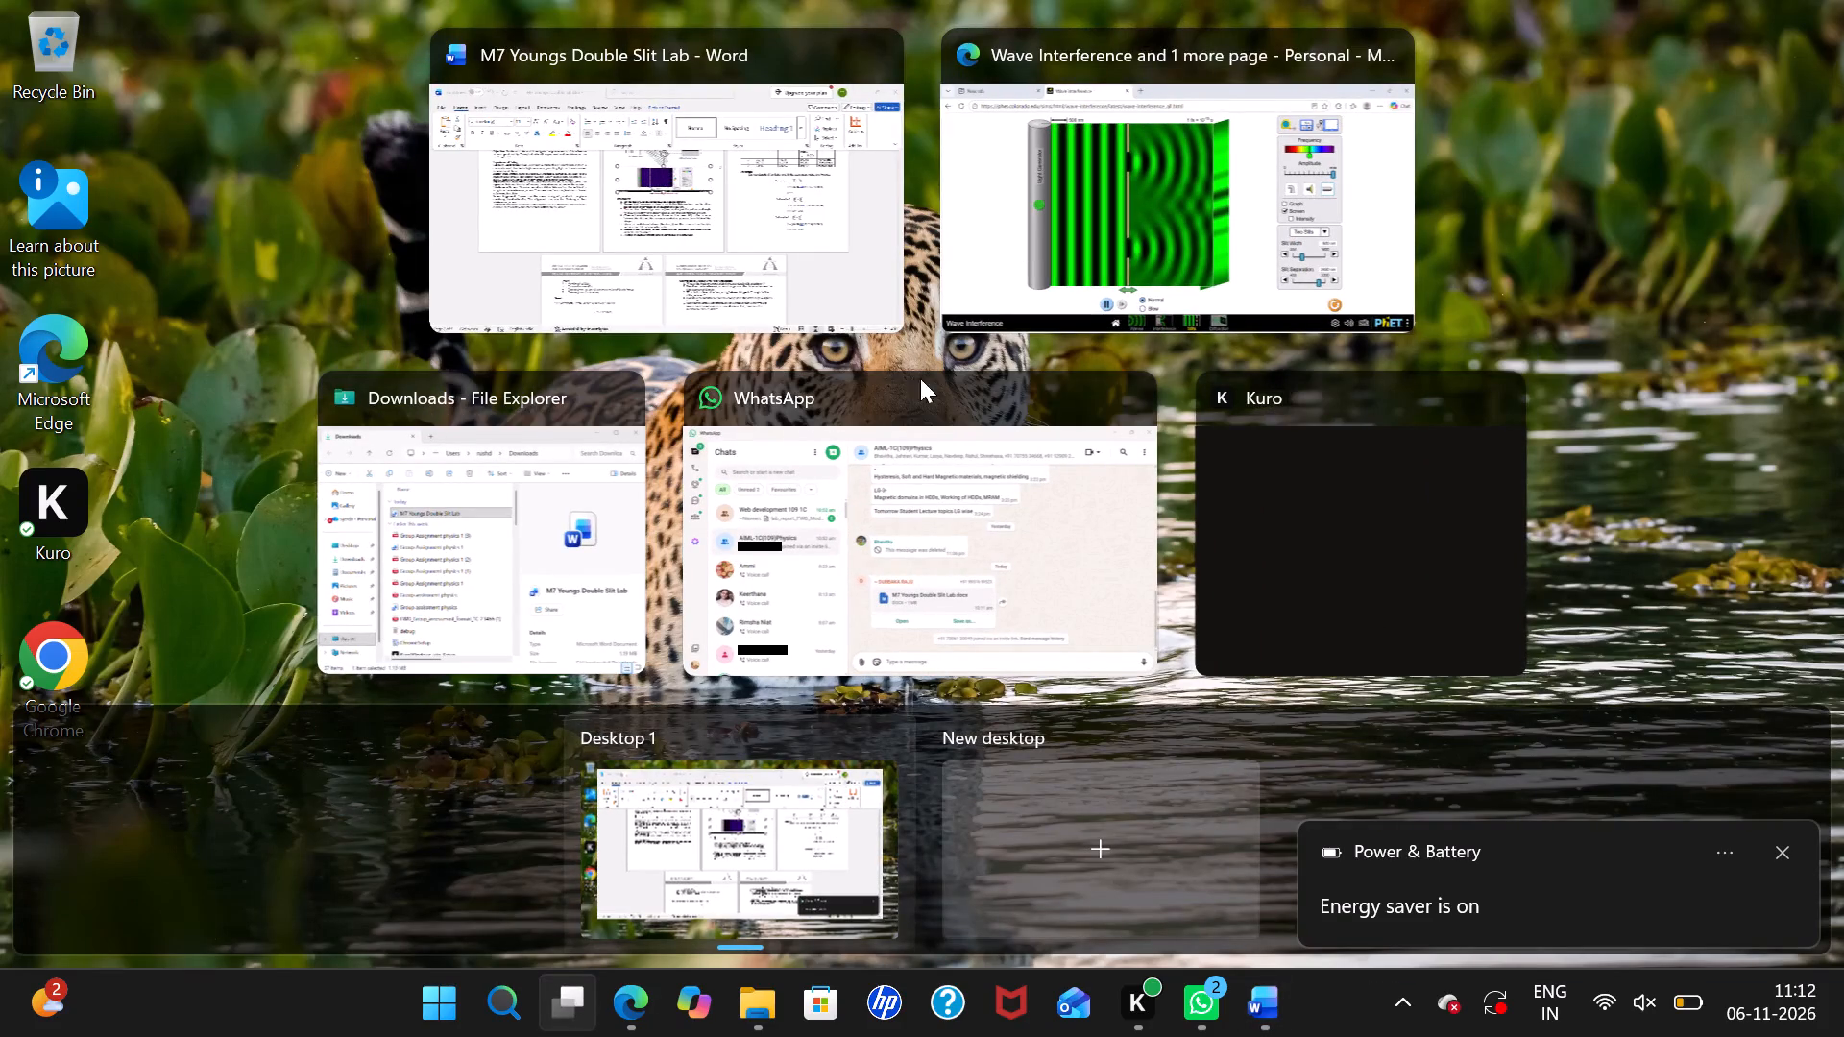
# Switch to the Young's double slit report in Word, followed by the Wave Interference simulation in Edge.
pyautogui.click(828, 133)
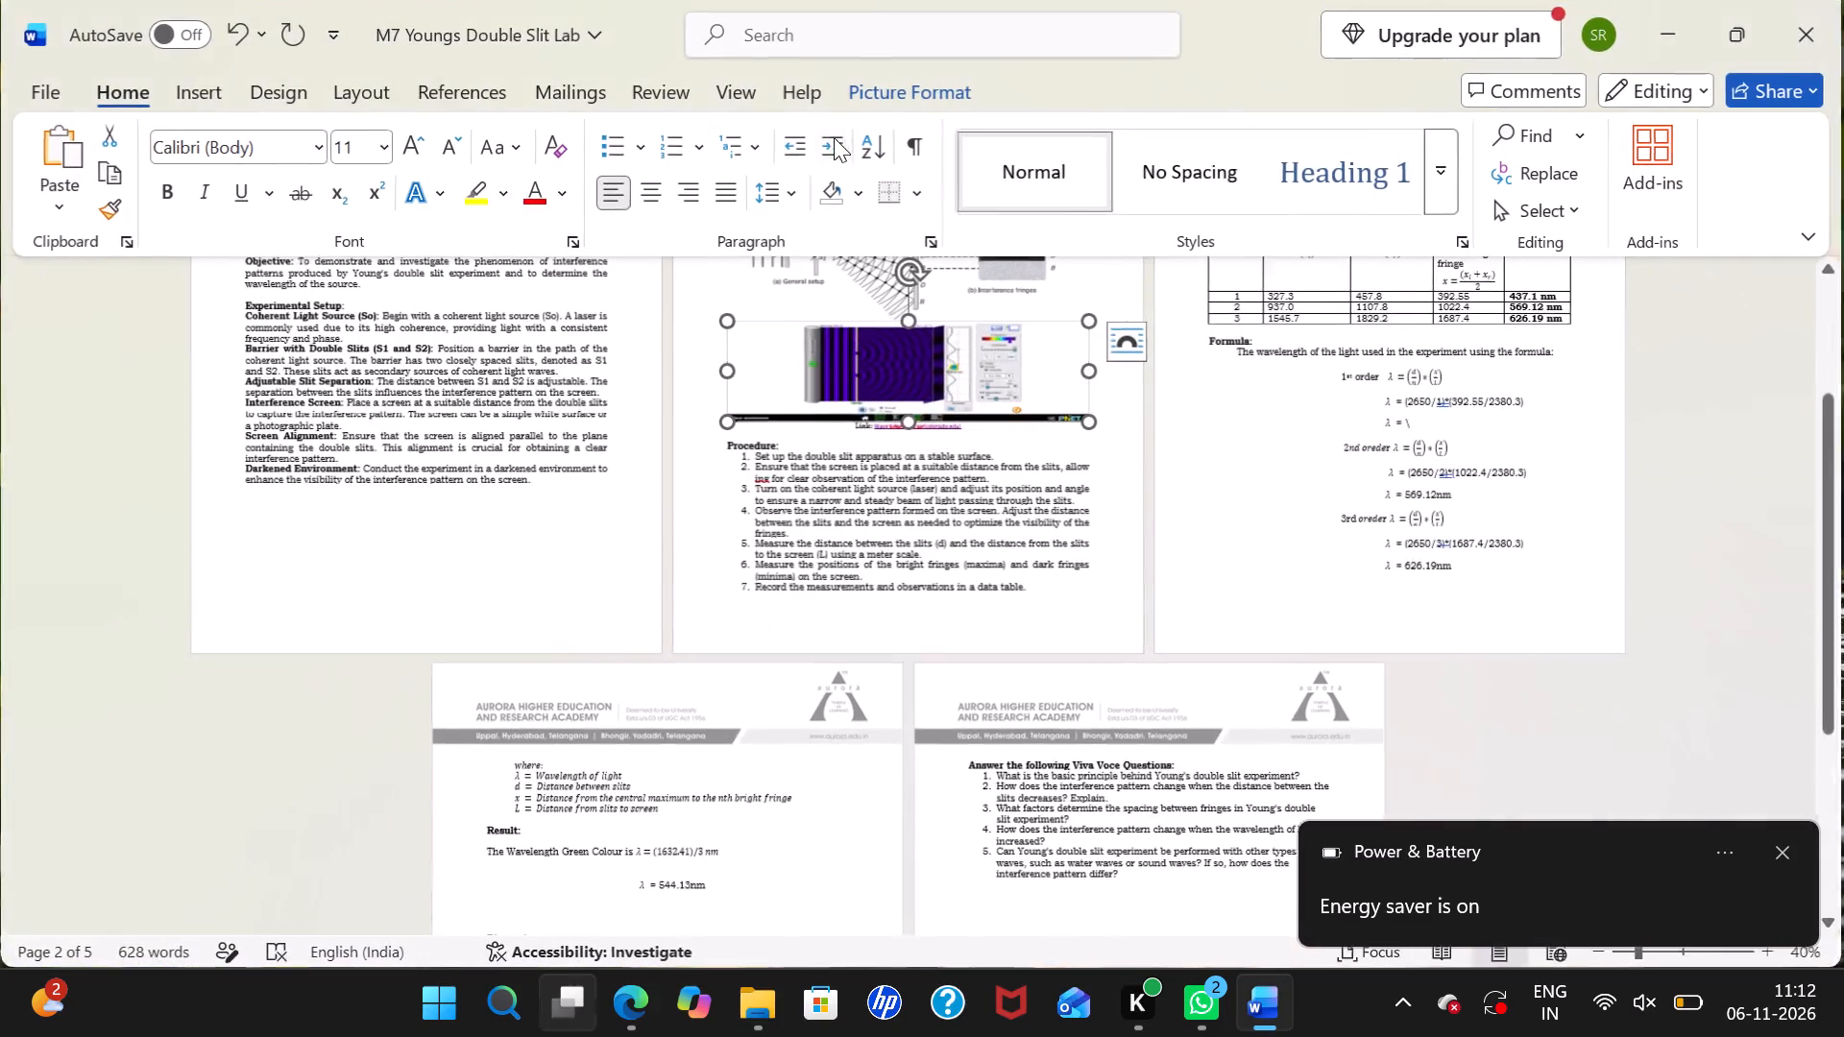
pyautogui.click(1171, 107)
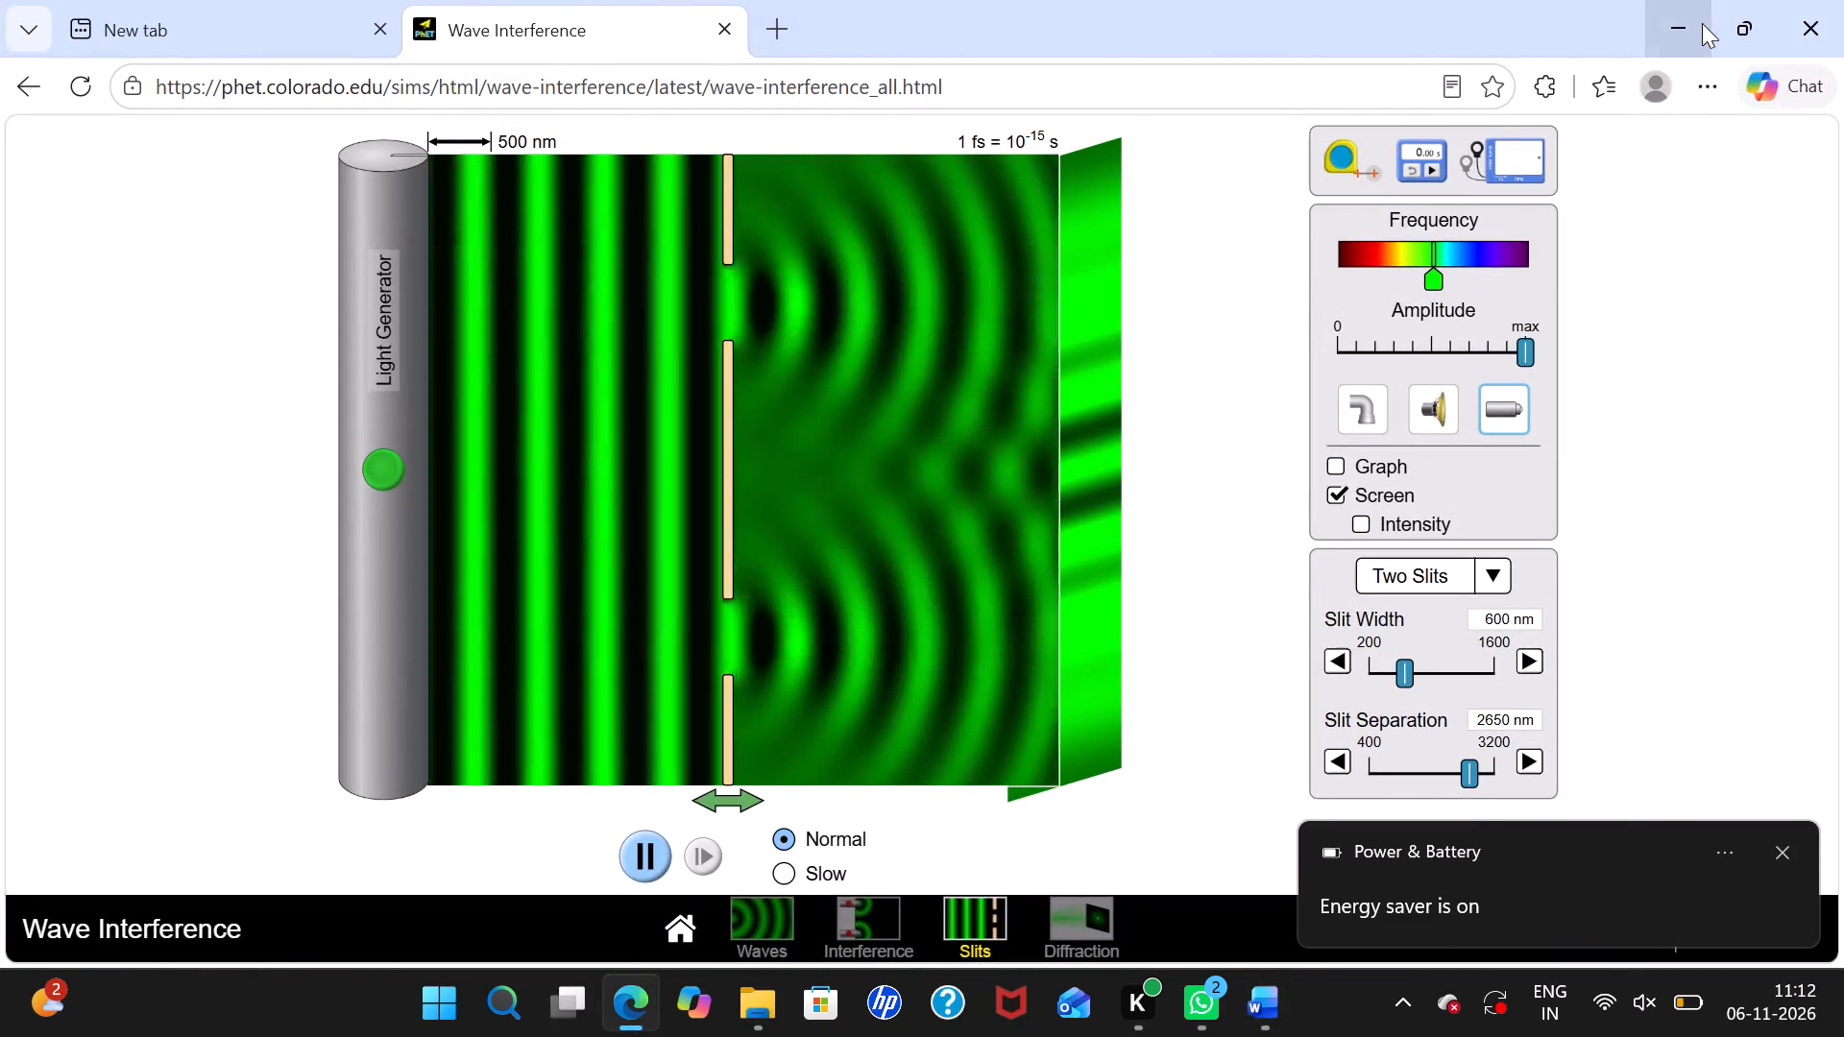
# Minimise the Wave Interference simulation window and the lab report window.
pyautogui.click(1702, 23)
pyautogui.click(1670, 28)
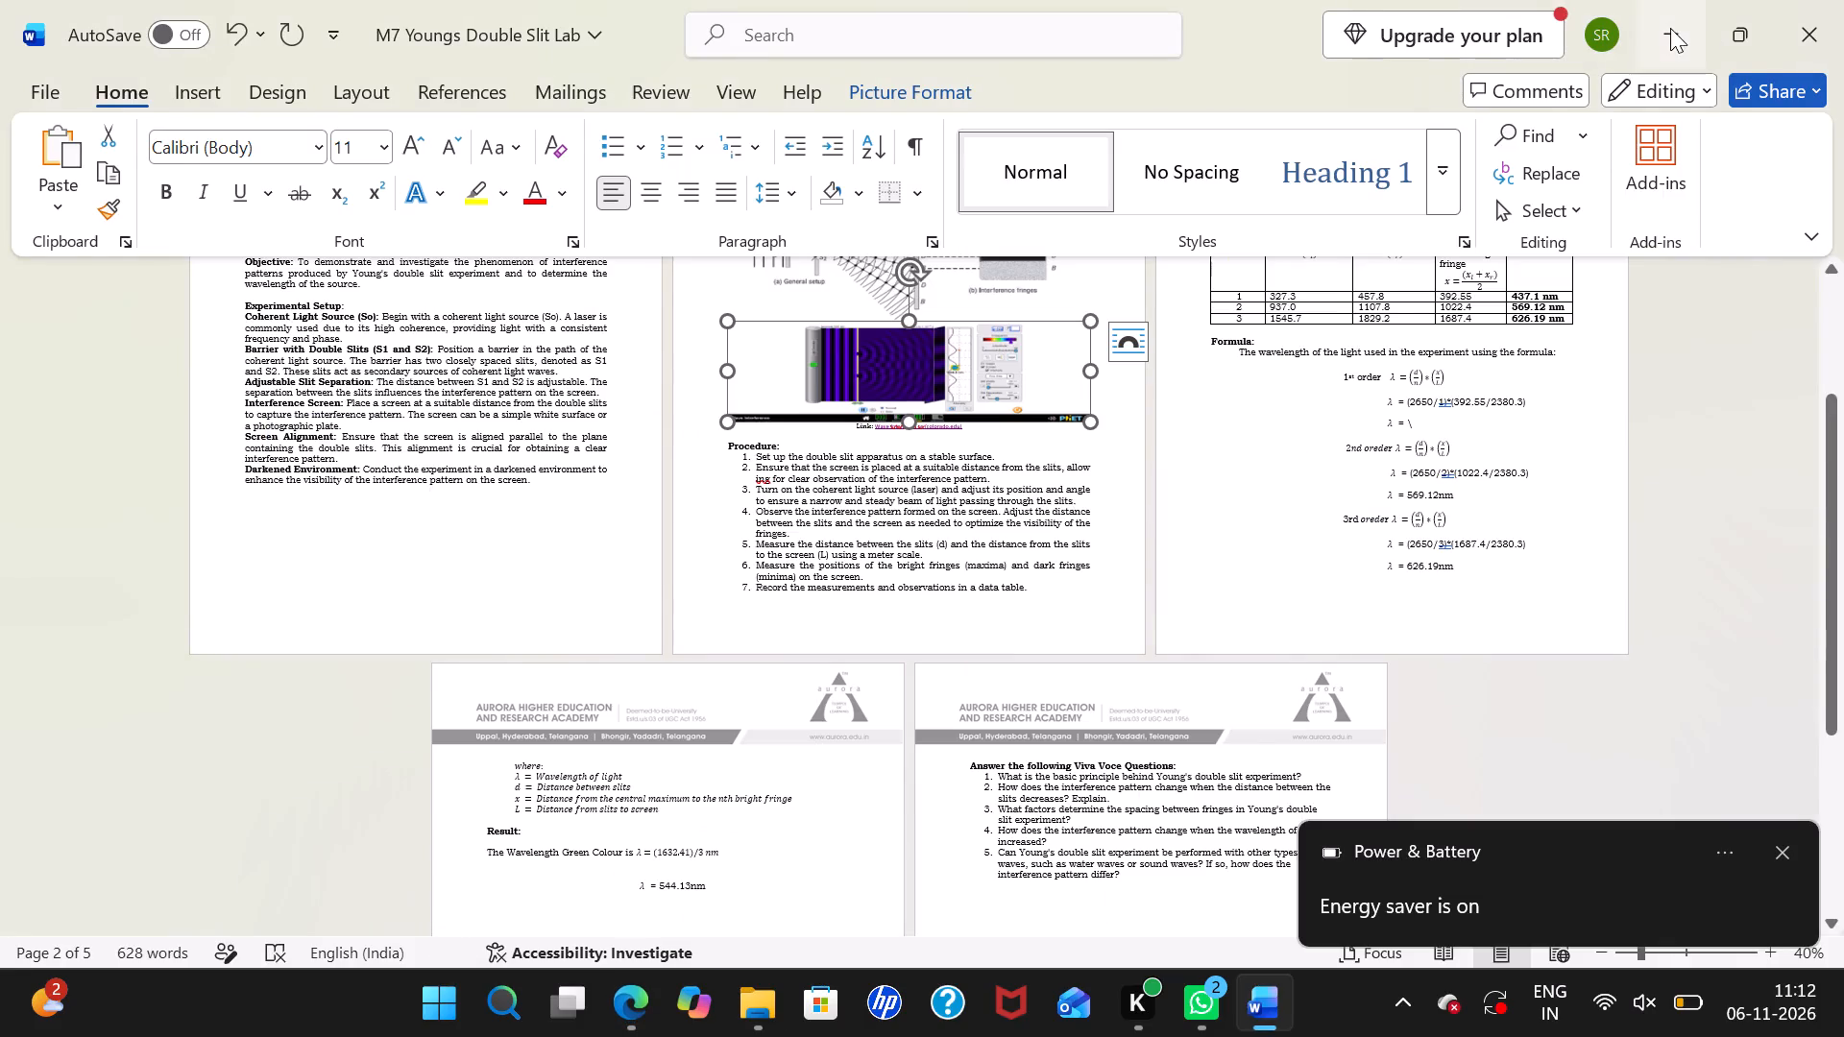
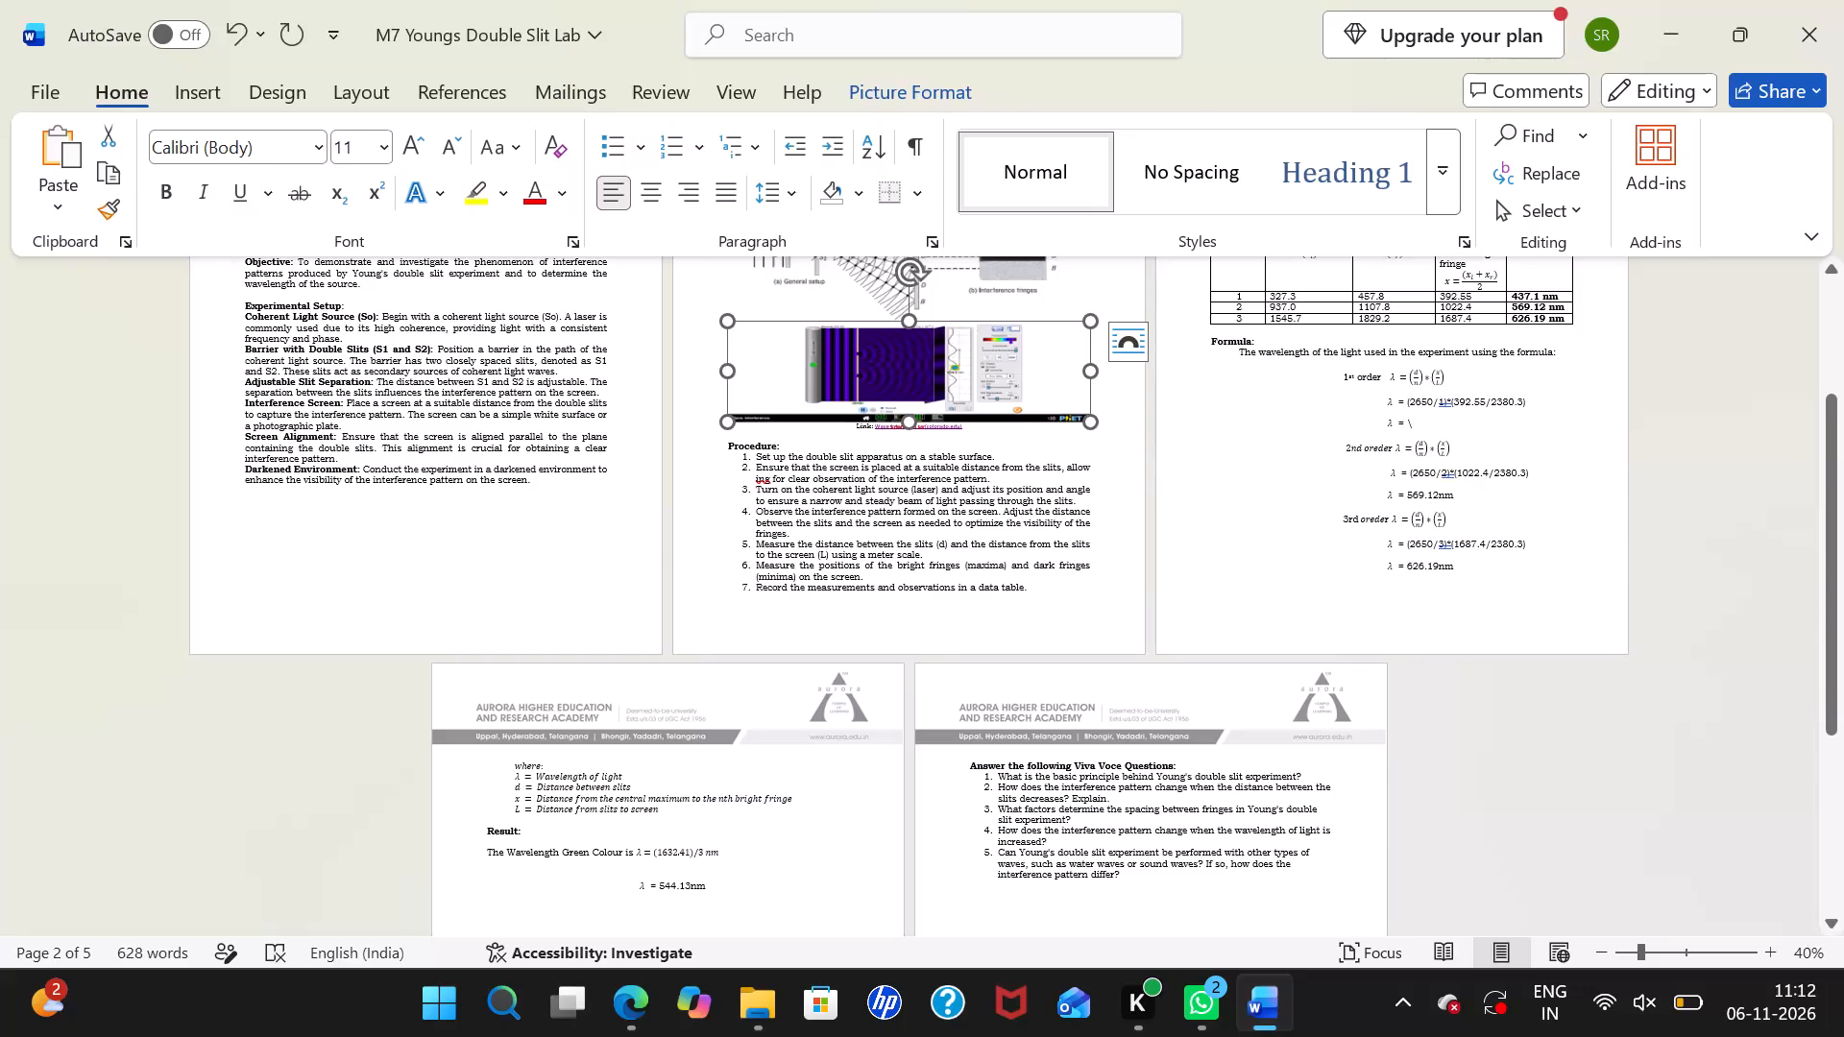
# Undo the stray backslash entered after "λ =" in the first-order wavelength calculation of the lab report.
pyautogui.click(729, 838)
pyautogui.scroll(-2, 763, 760)
pyautogui.click(753, 729)
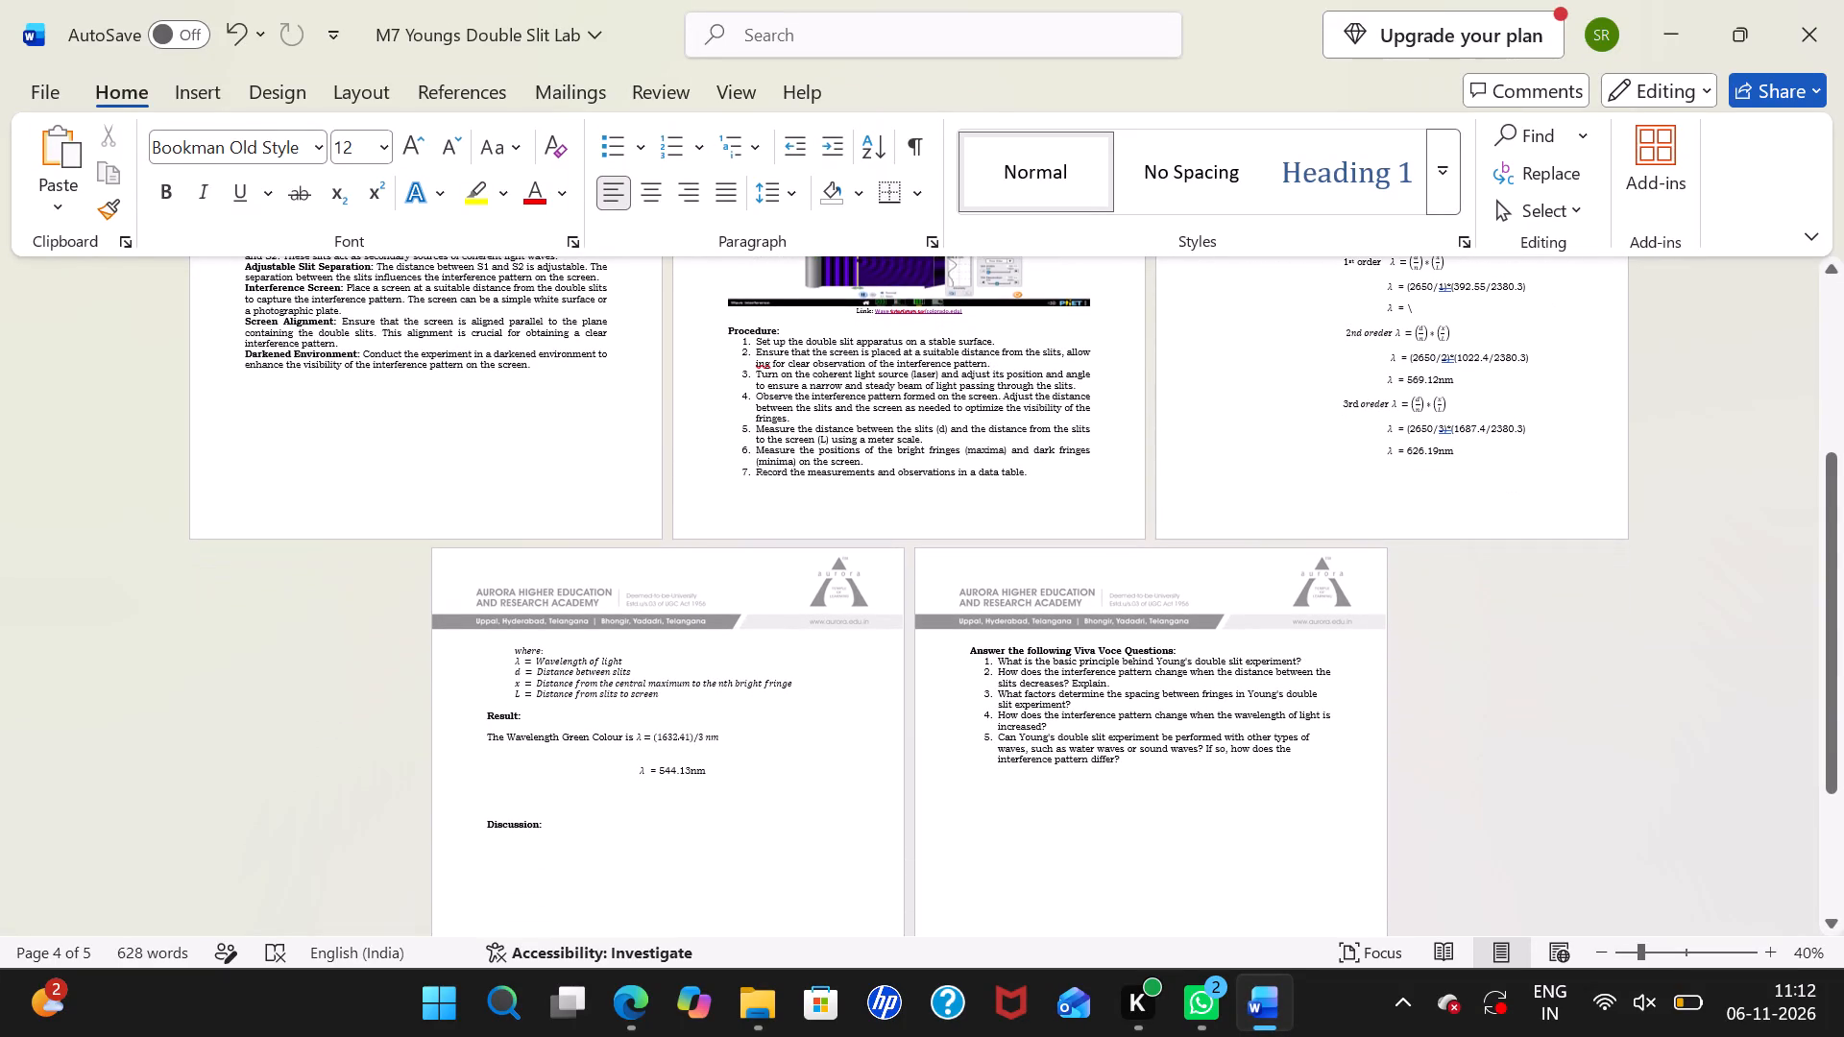
pyautogui.click(753, 729)
pyautogui.scroll(2, 753, 729)
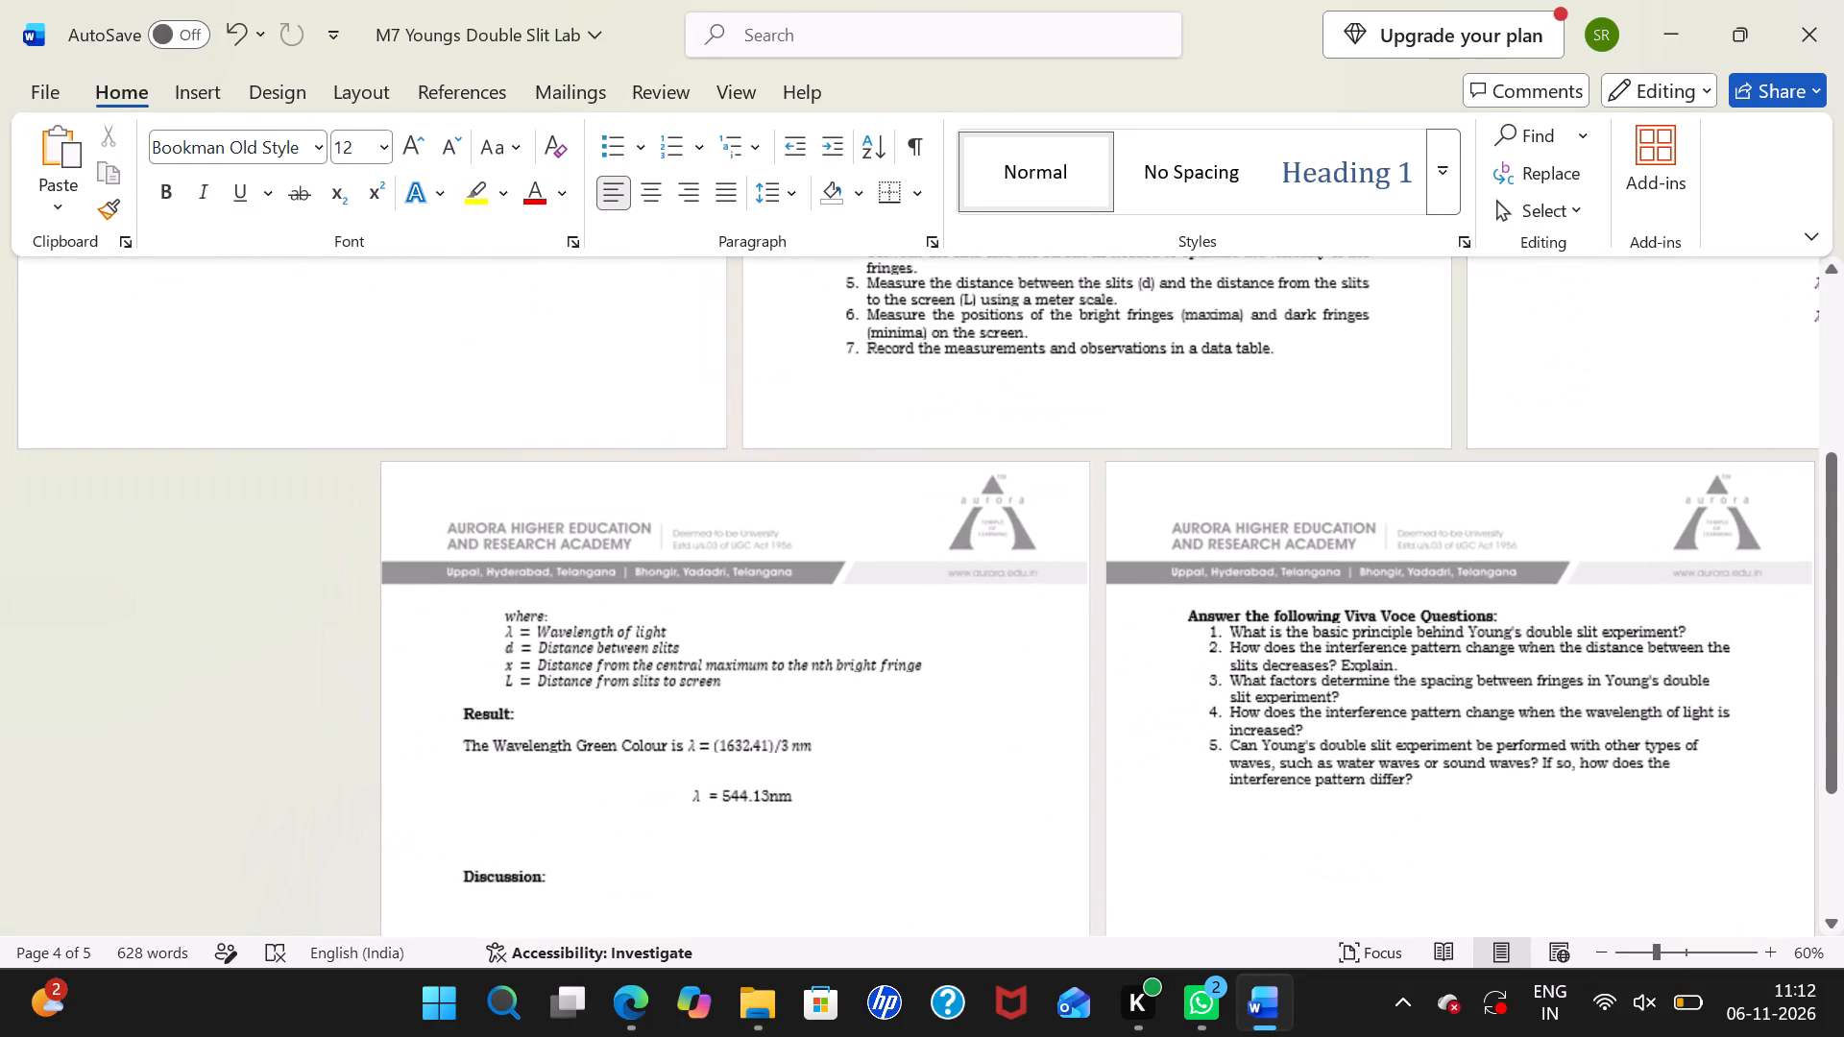
pyautogui.scroll(-1, 753, 729)
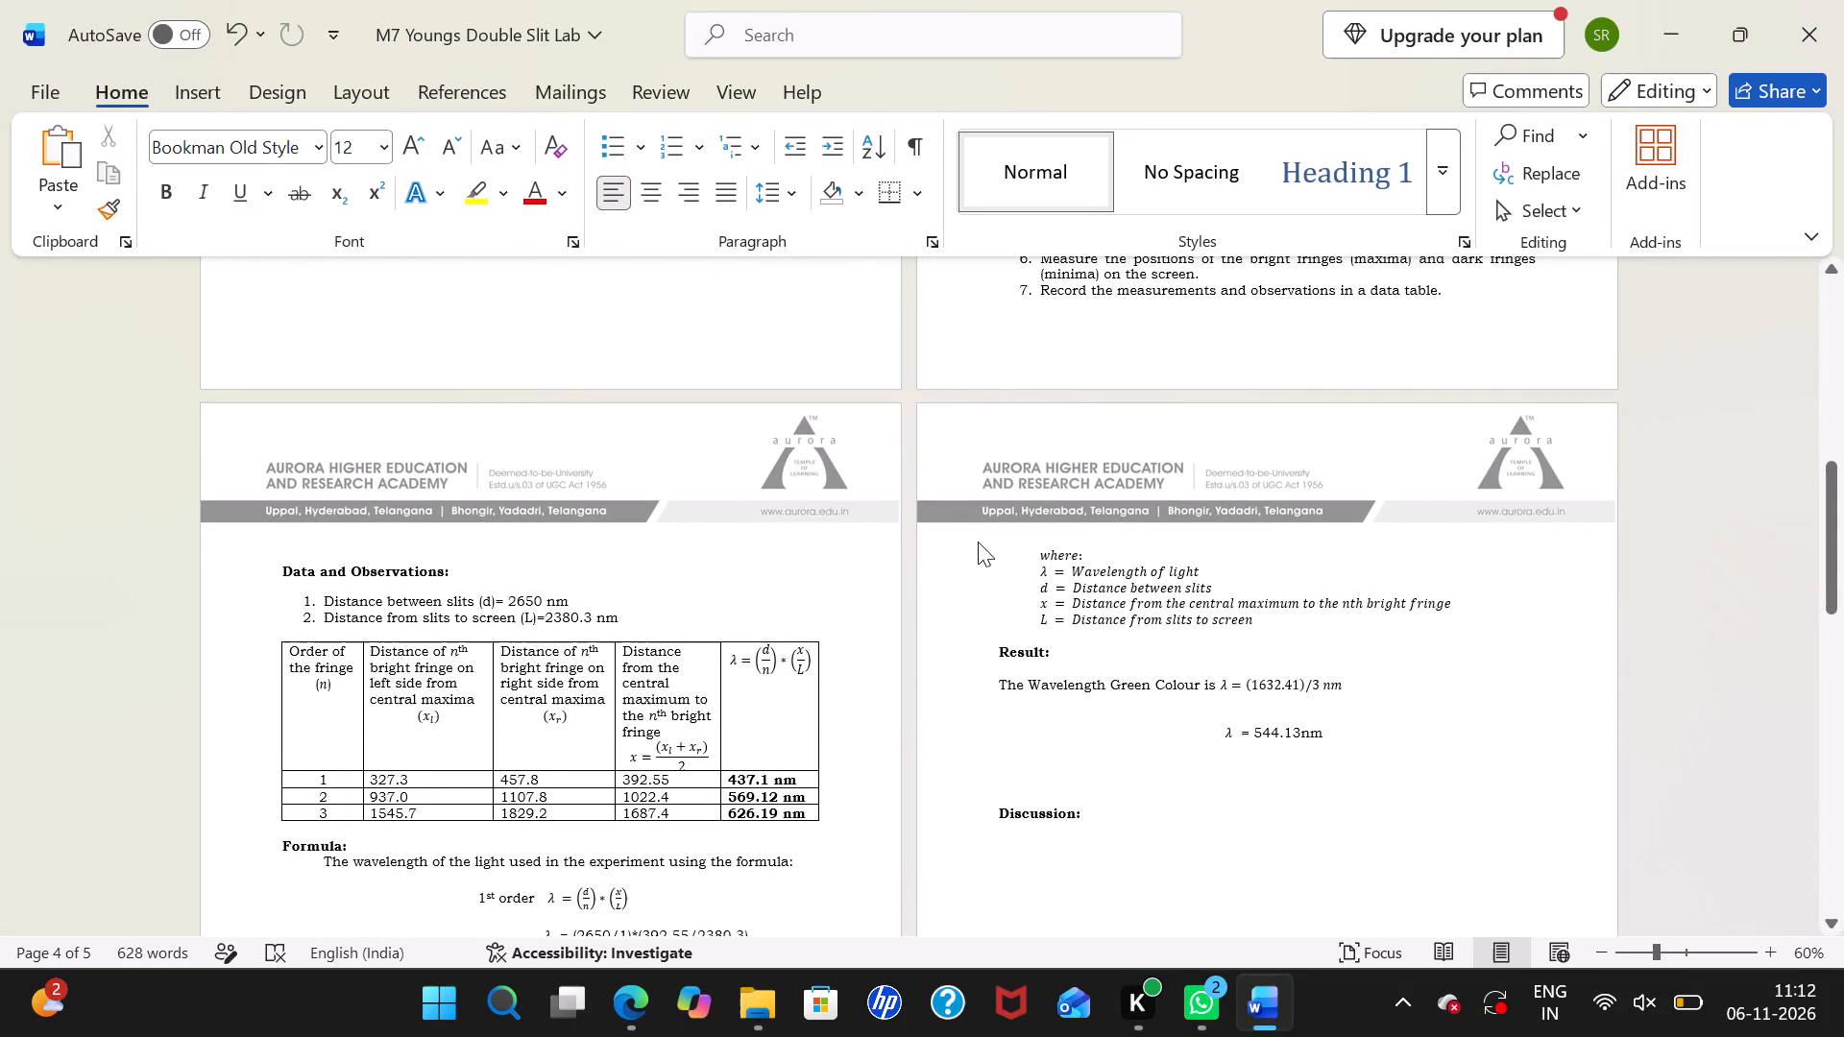
pyautogui.hscroll(1, 978, 542)
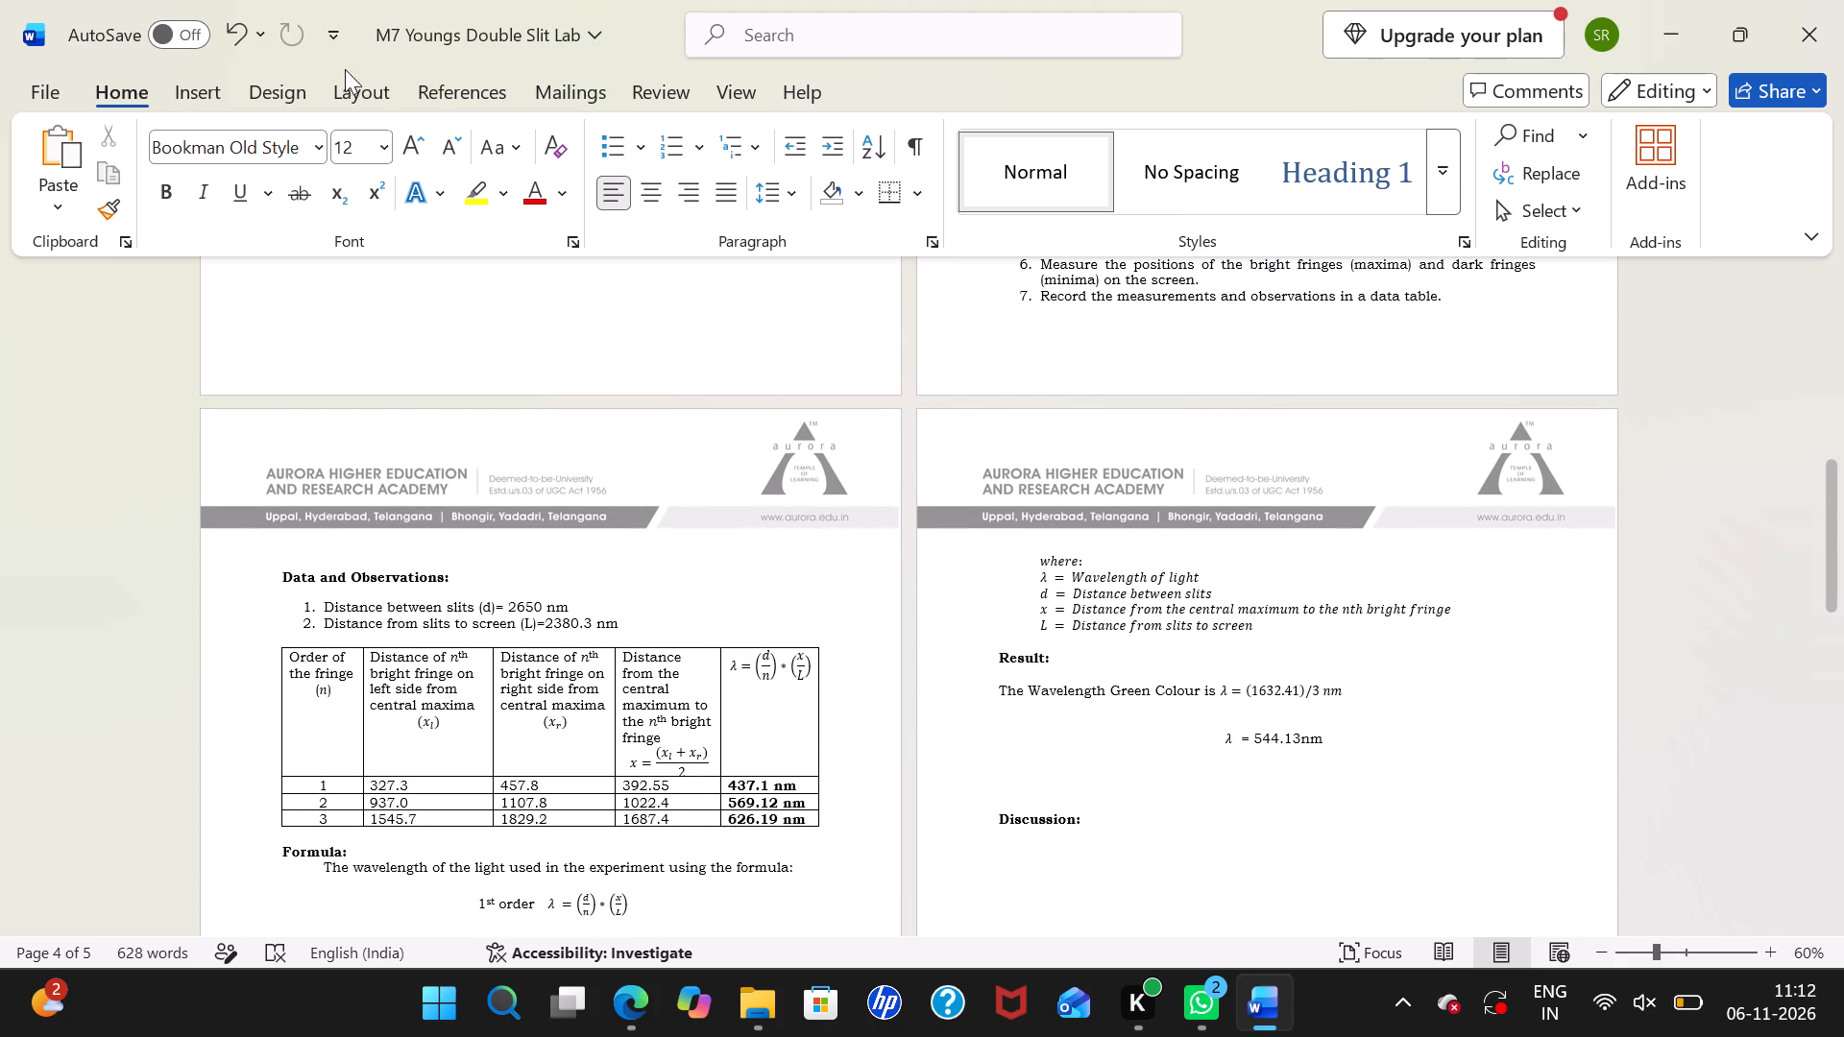
pyautogui.click(252, 46)
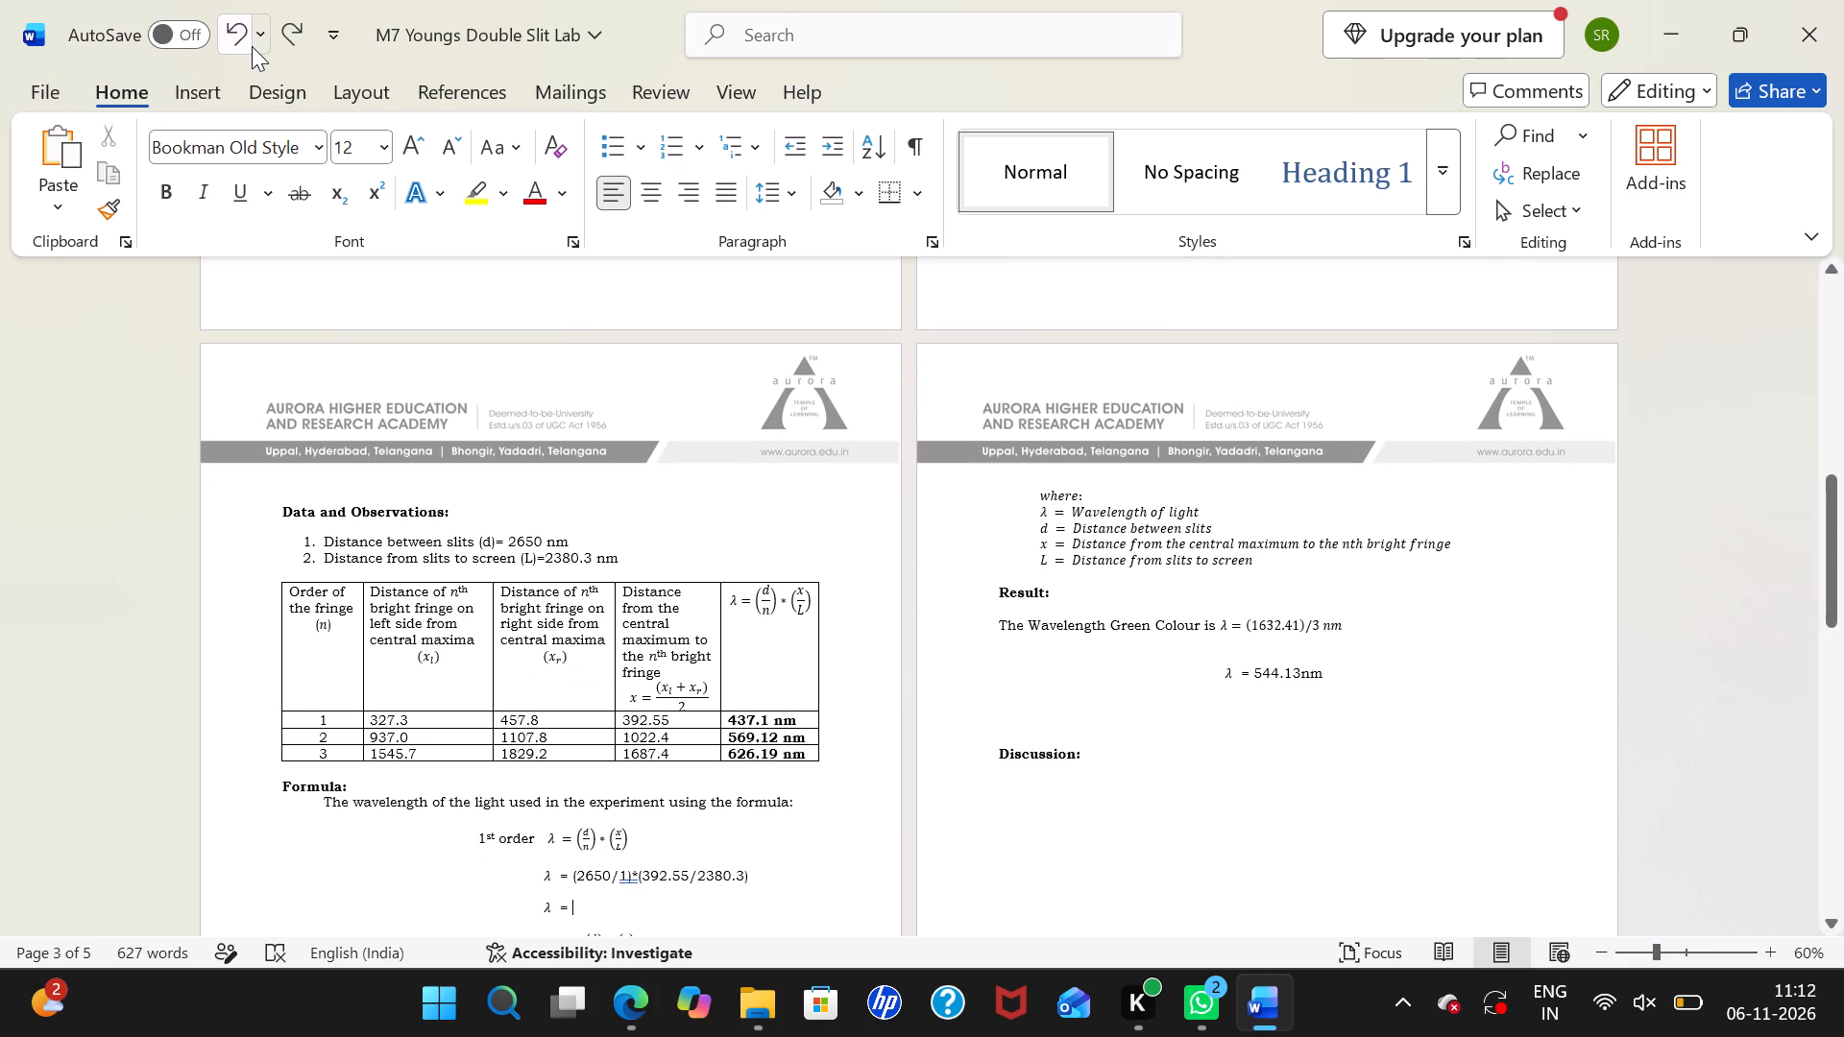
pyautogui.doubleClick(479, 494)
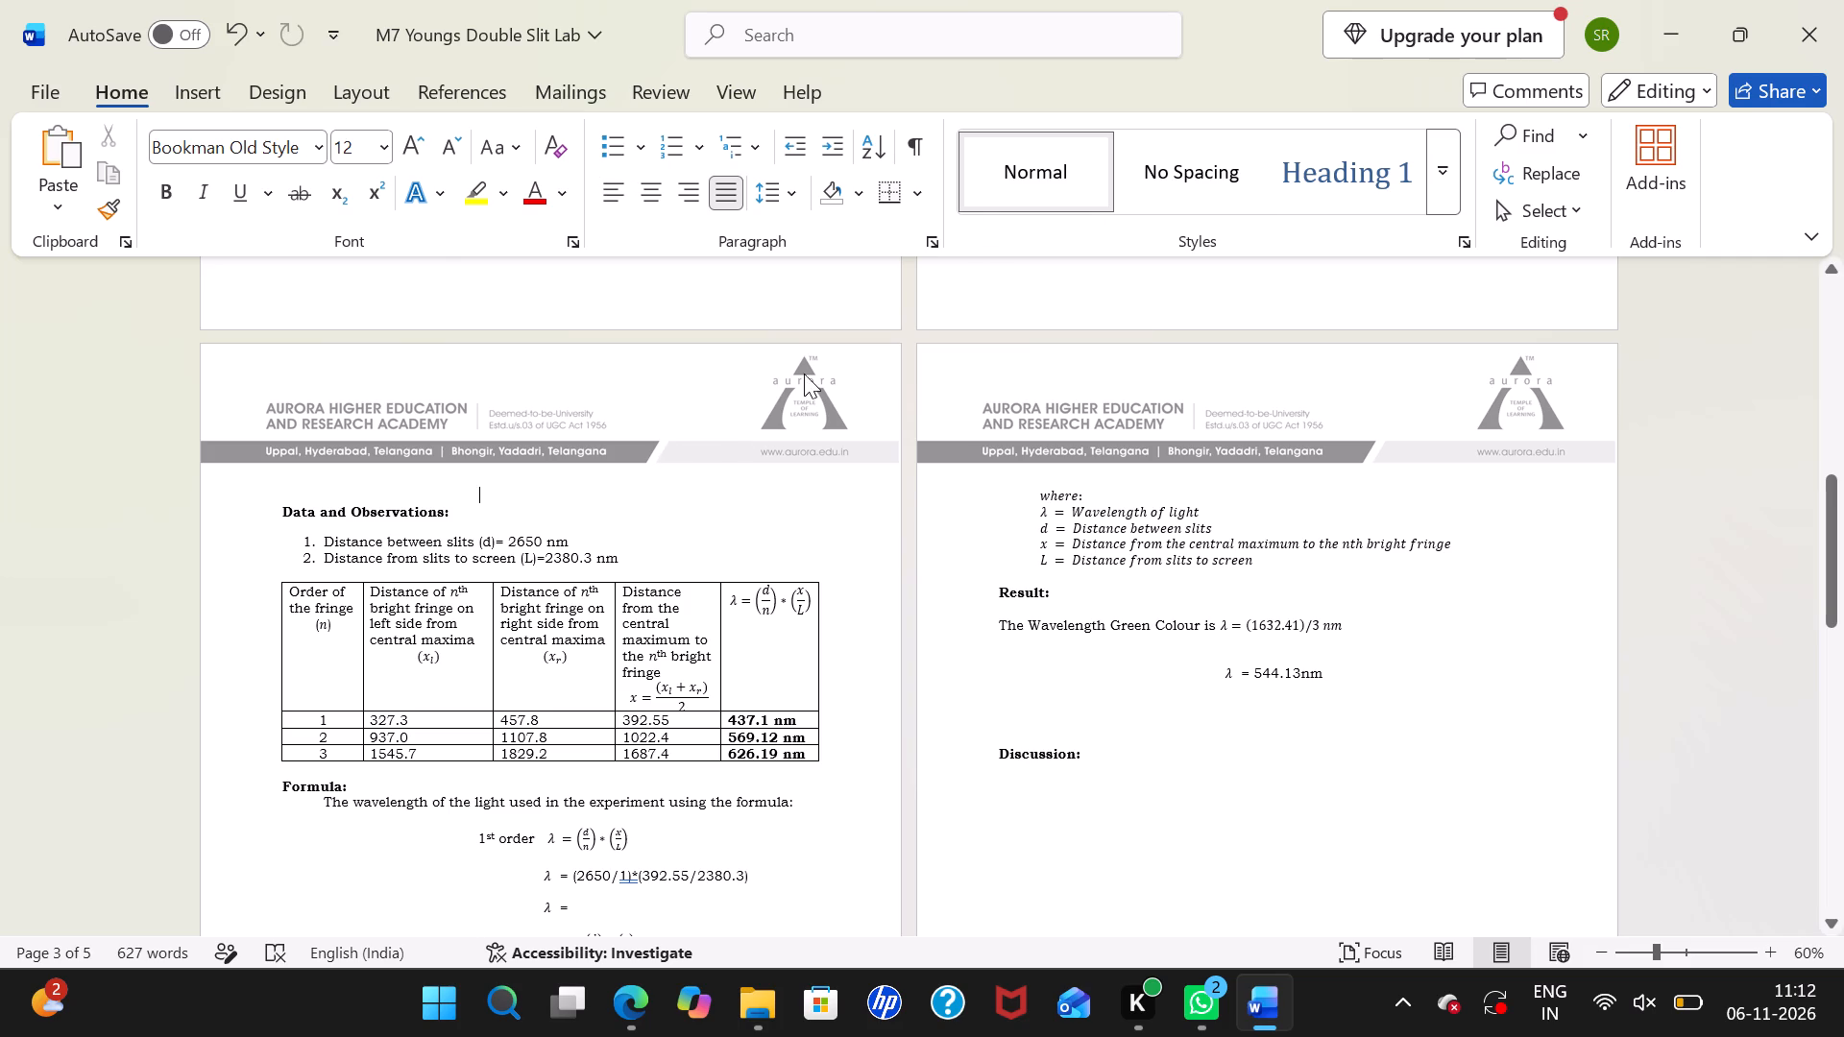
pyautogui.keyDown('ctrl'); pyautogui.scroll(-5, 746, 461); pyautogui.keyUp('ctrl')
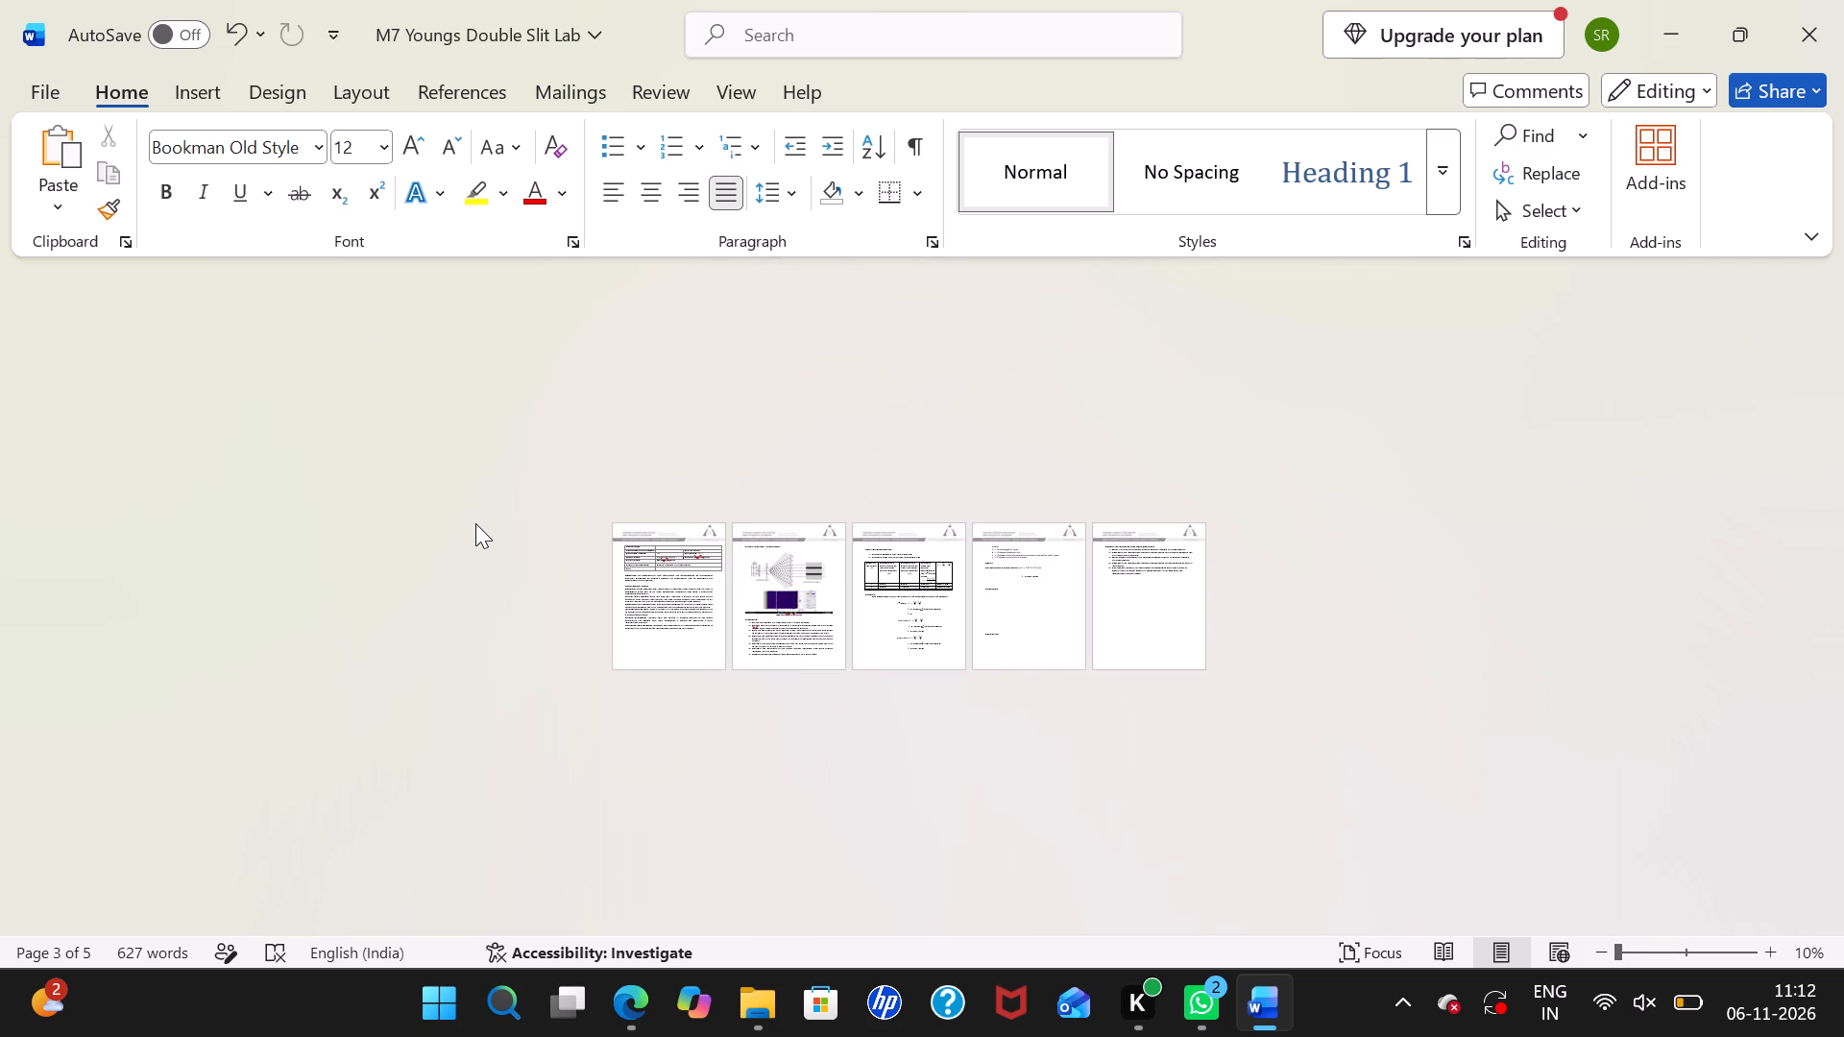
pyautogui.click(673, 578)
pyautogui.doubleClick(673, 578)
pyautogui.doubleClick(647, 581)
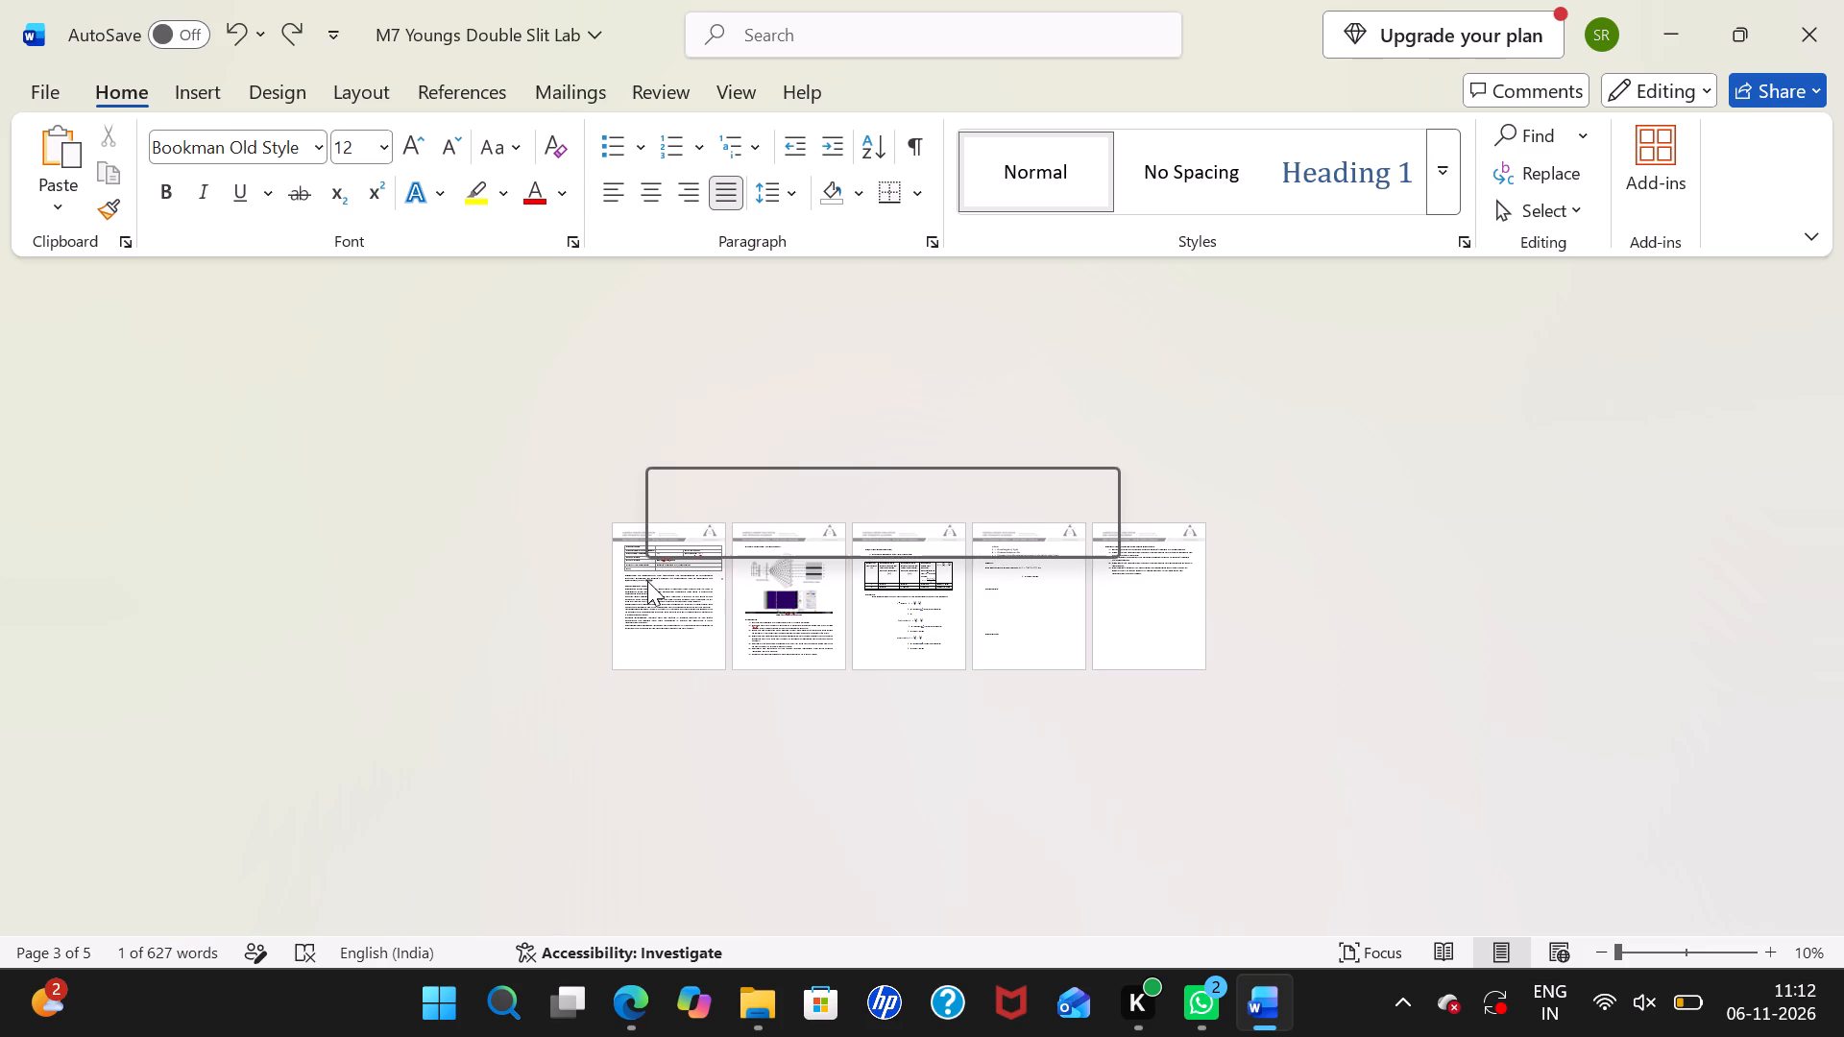
# Review the lab report from the objective through the wavelength calculations and result to the empty Discussion and Conclusion sections.
pyautogui.keyDown('ctrl'); pyautogui.scroll(10, 647, 581); pyautogui.keyUp('ctrl')
pyautogui.hscroll(1, 647, 581)
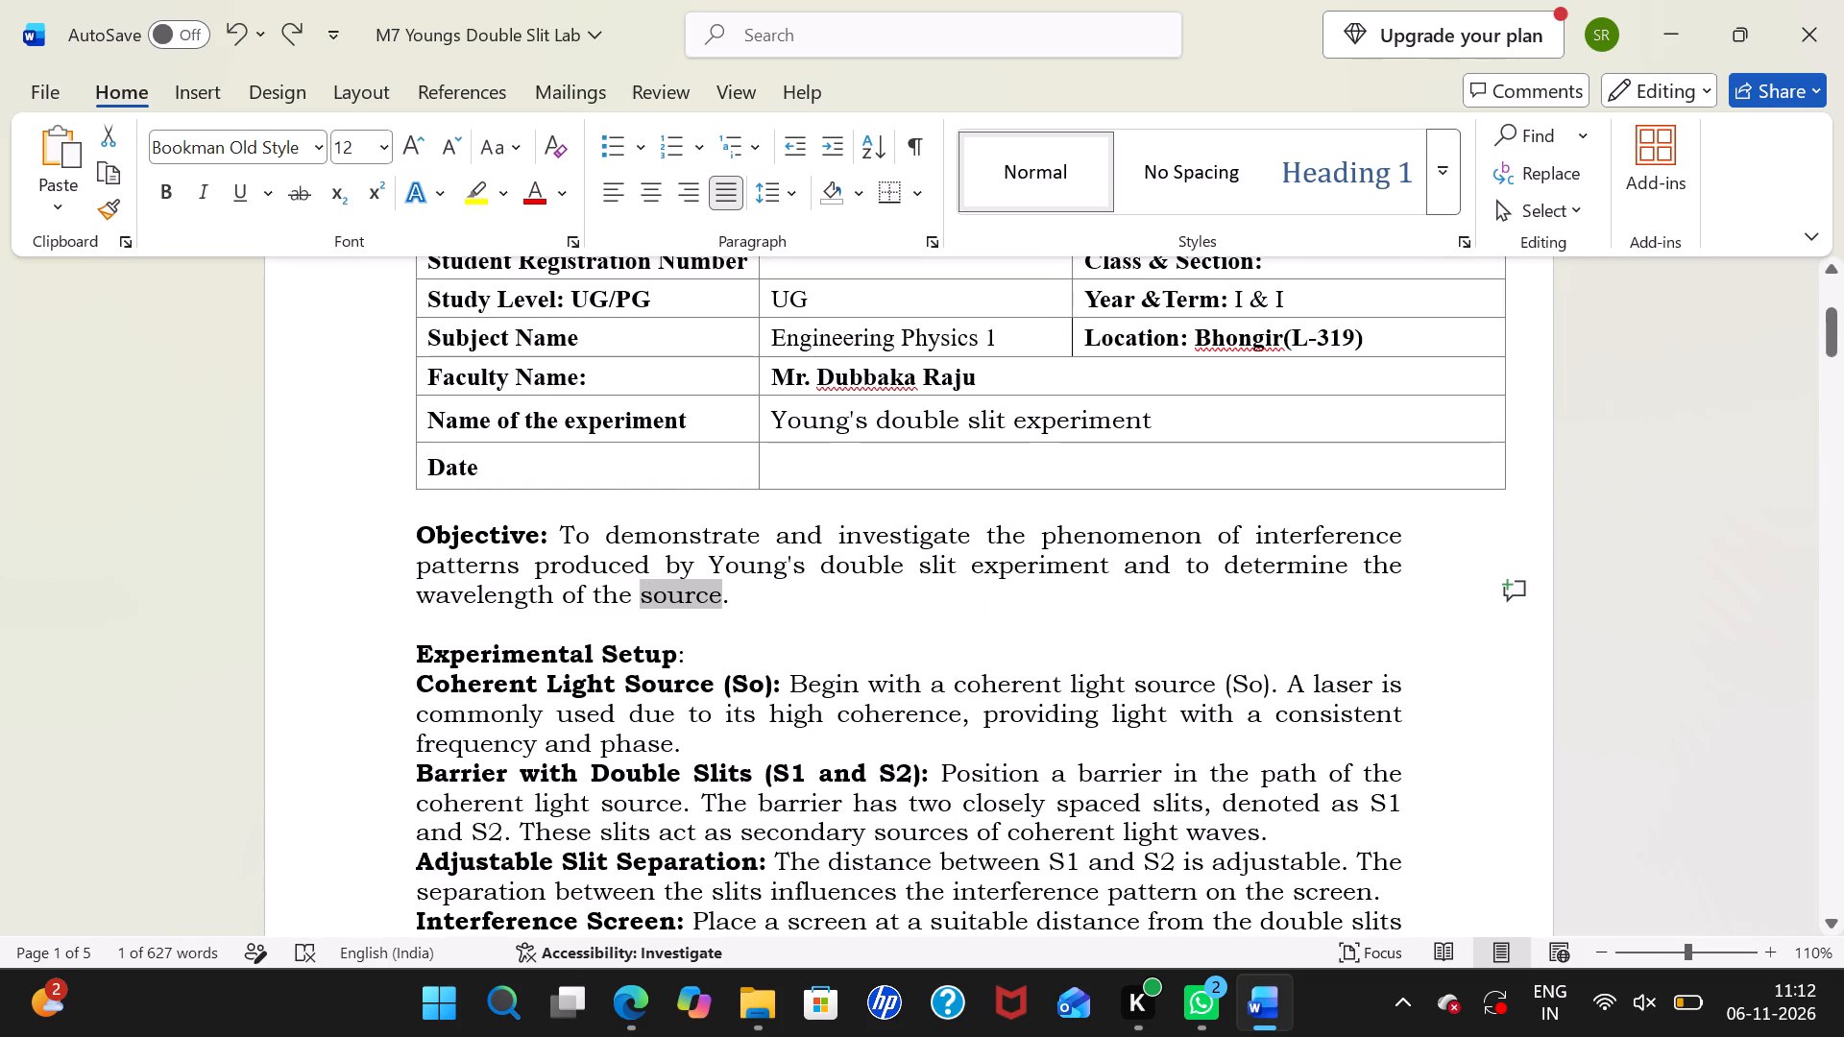
pyautogui.scroll(-19, 1175, 605)
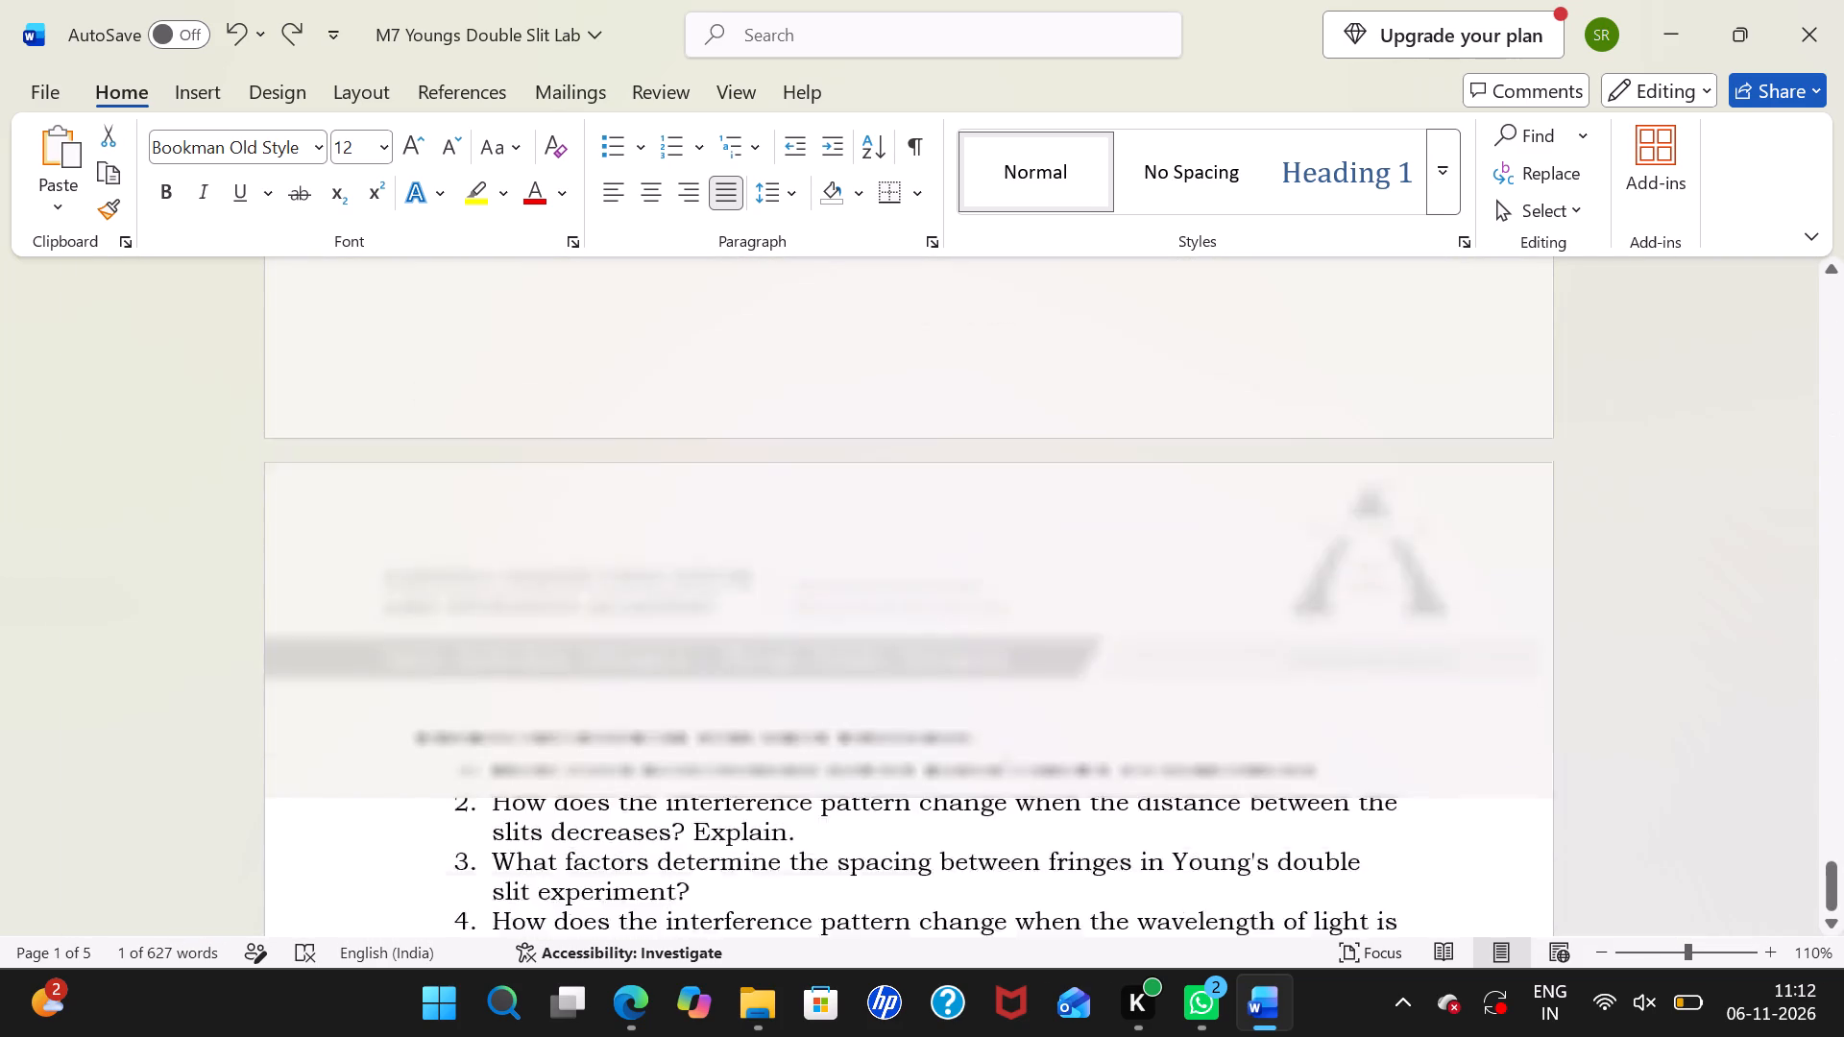
pyautogui.scroll(6, 1175, 605)
pyautogui.scroll(-1, 1175, 605)
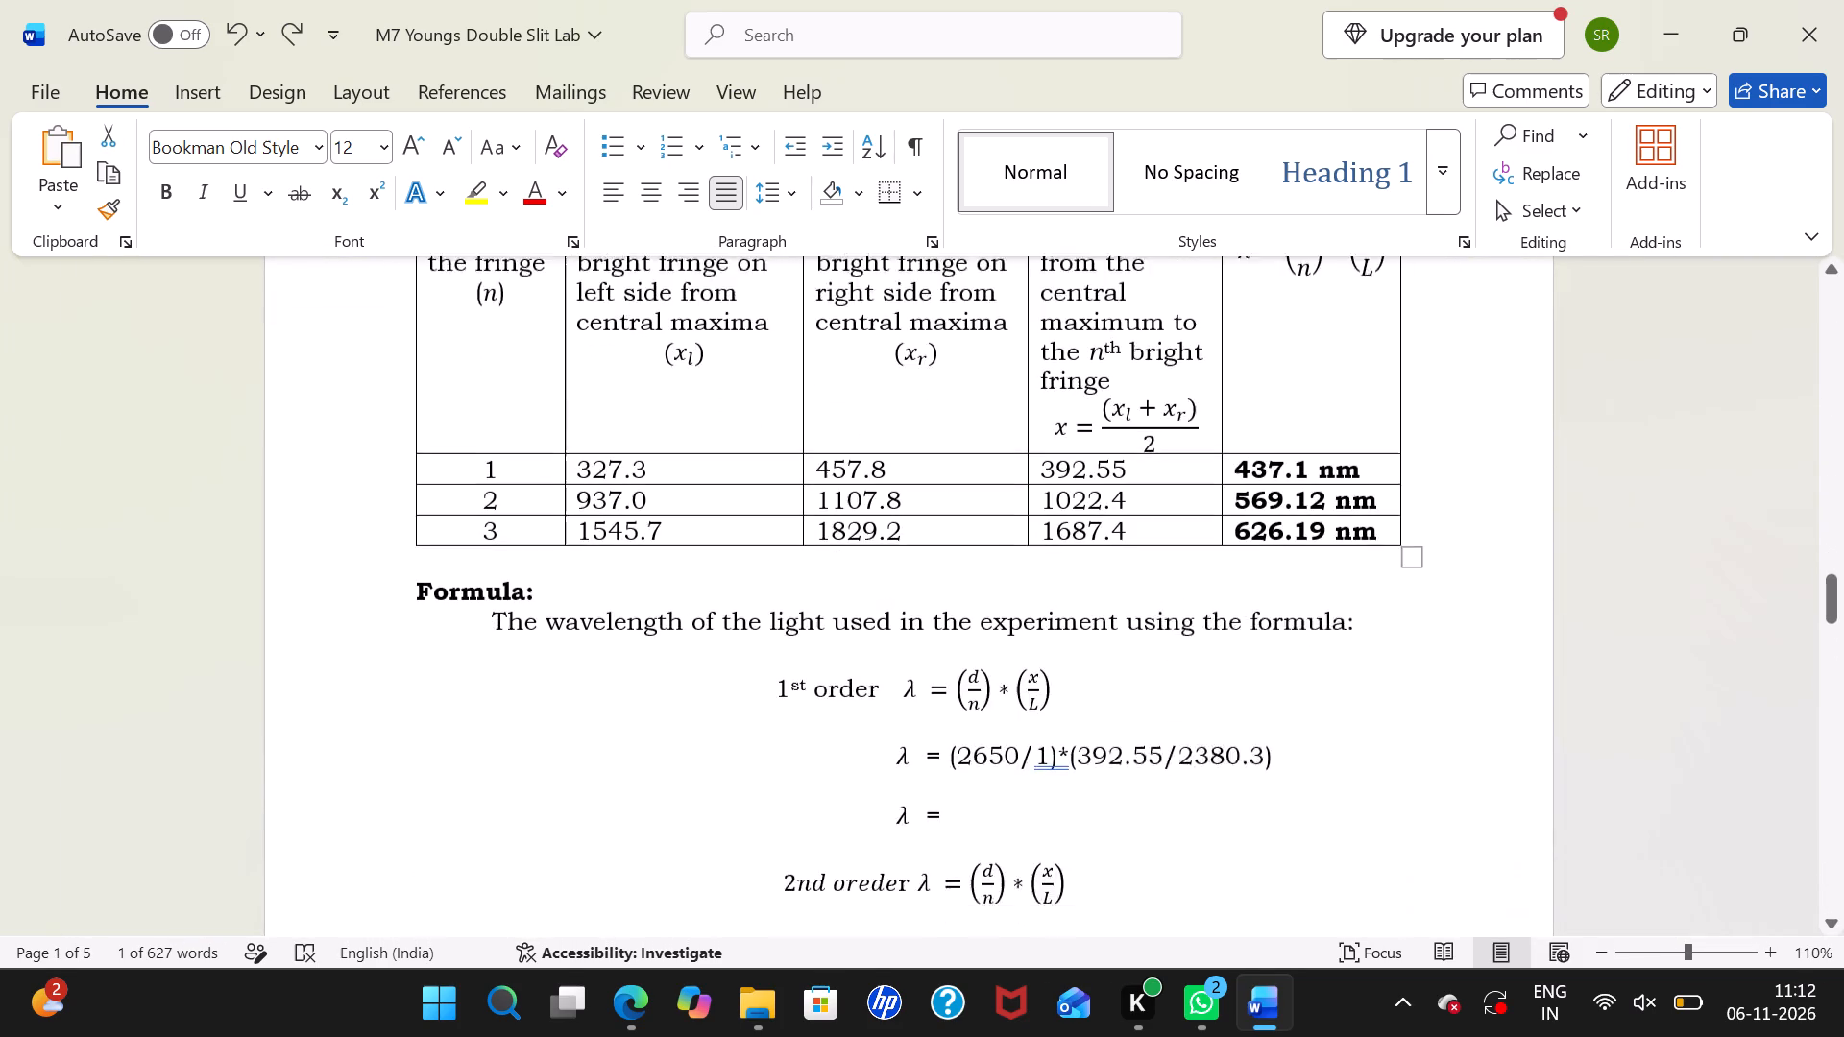
pyautogui.scroll(-6, 1175, 605)
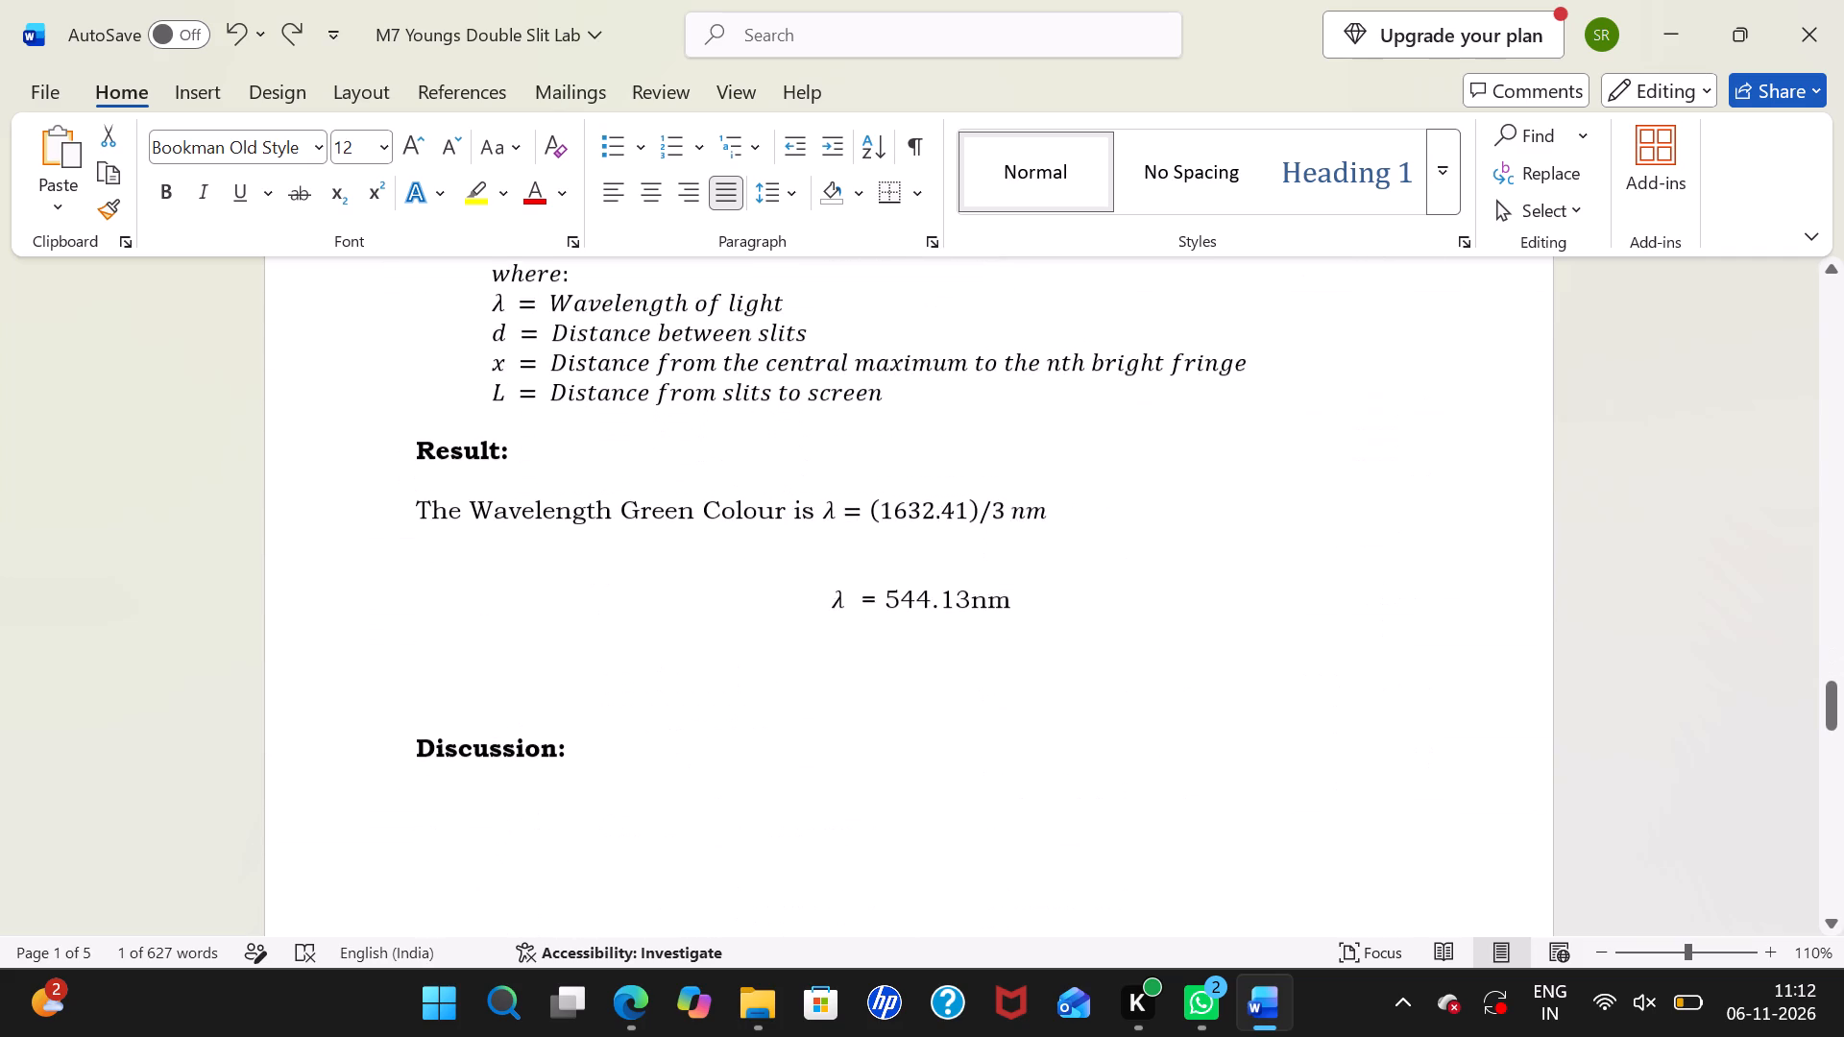
pyautogui.scroll(-2, 1175, 605)
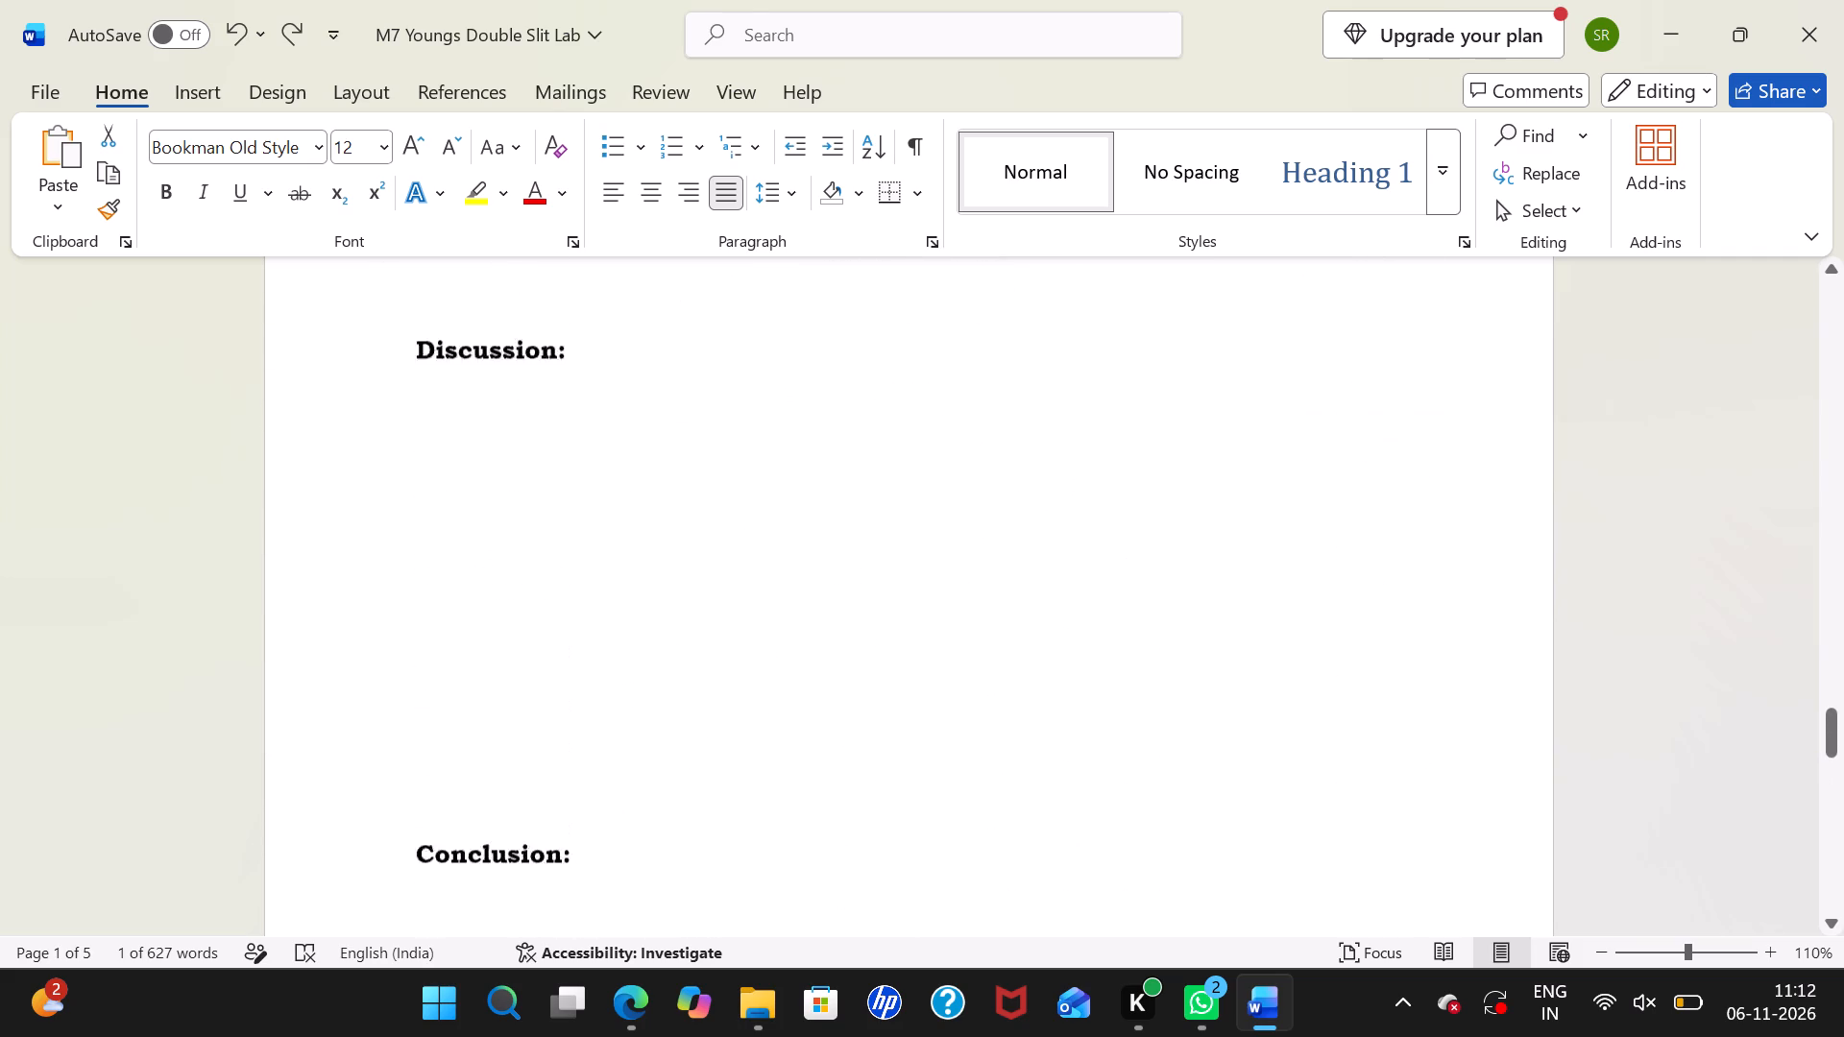
pyautogui.scroll(-3, 1175, 605)
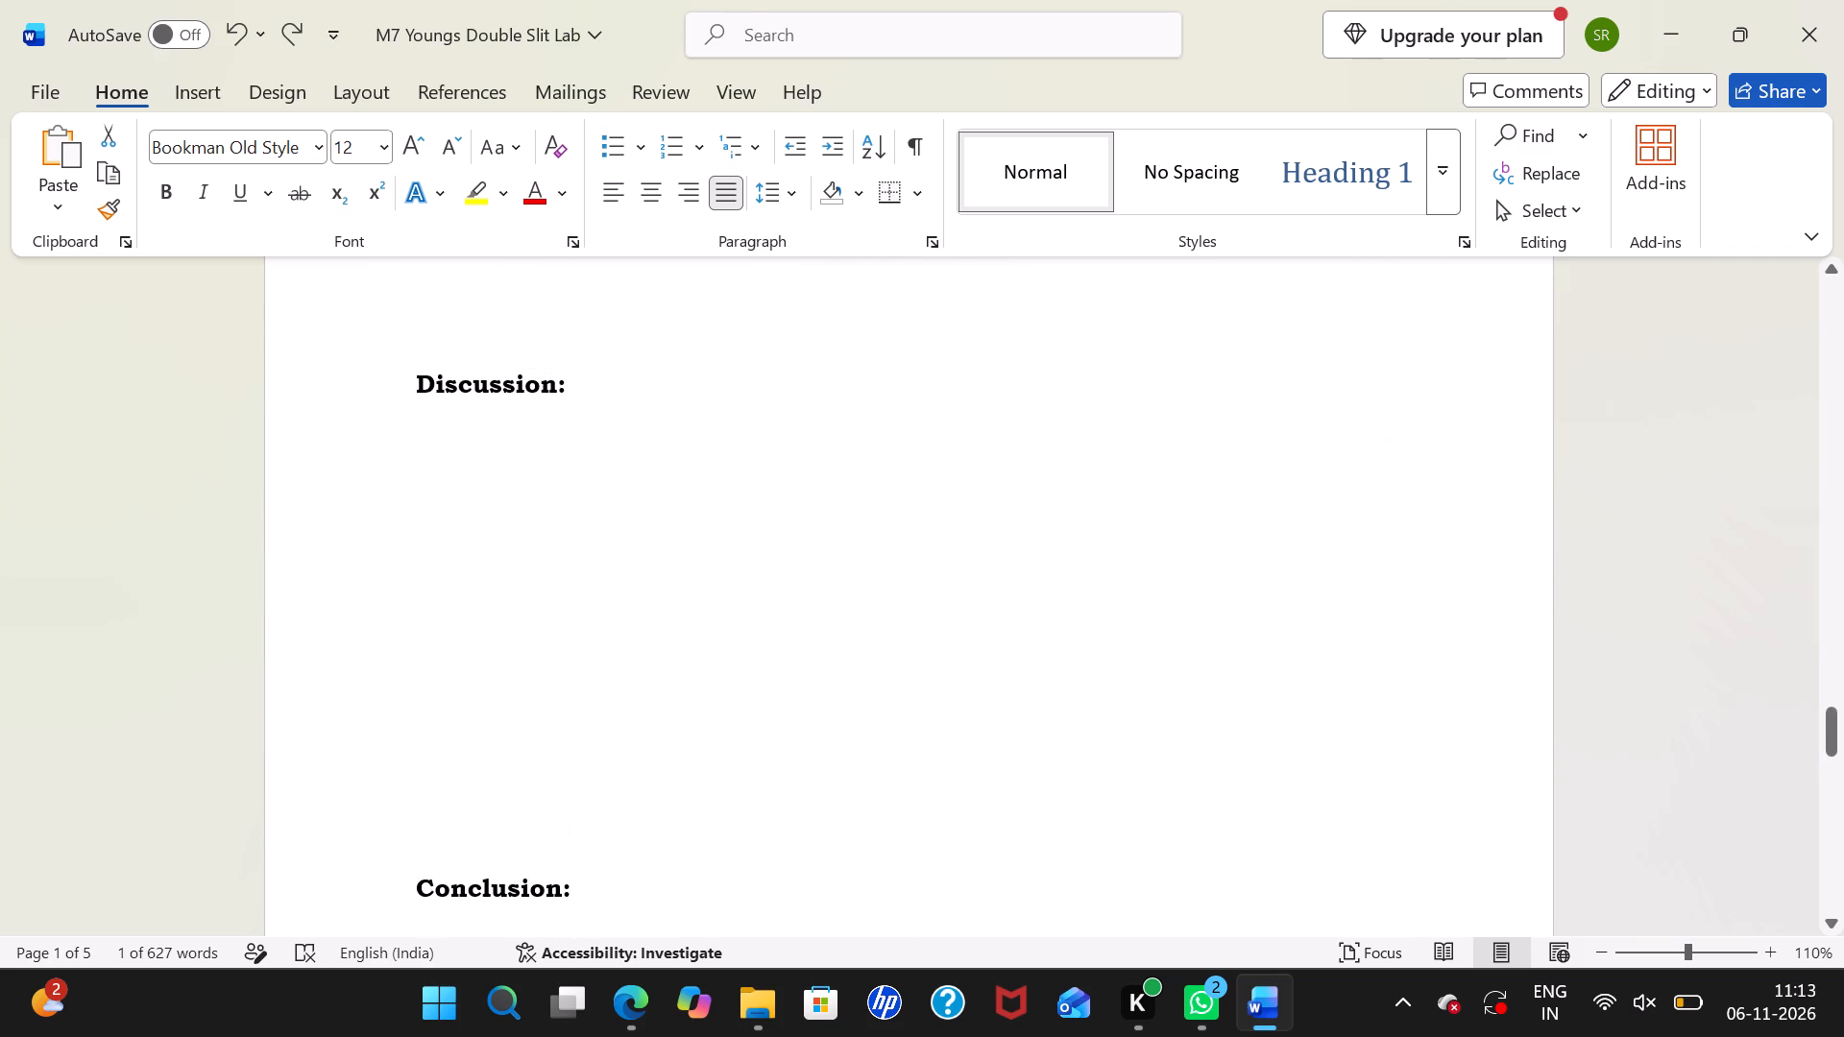
pyautogui.scroll(-2, 1175, 605)
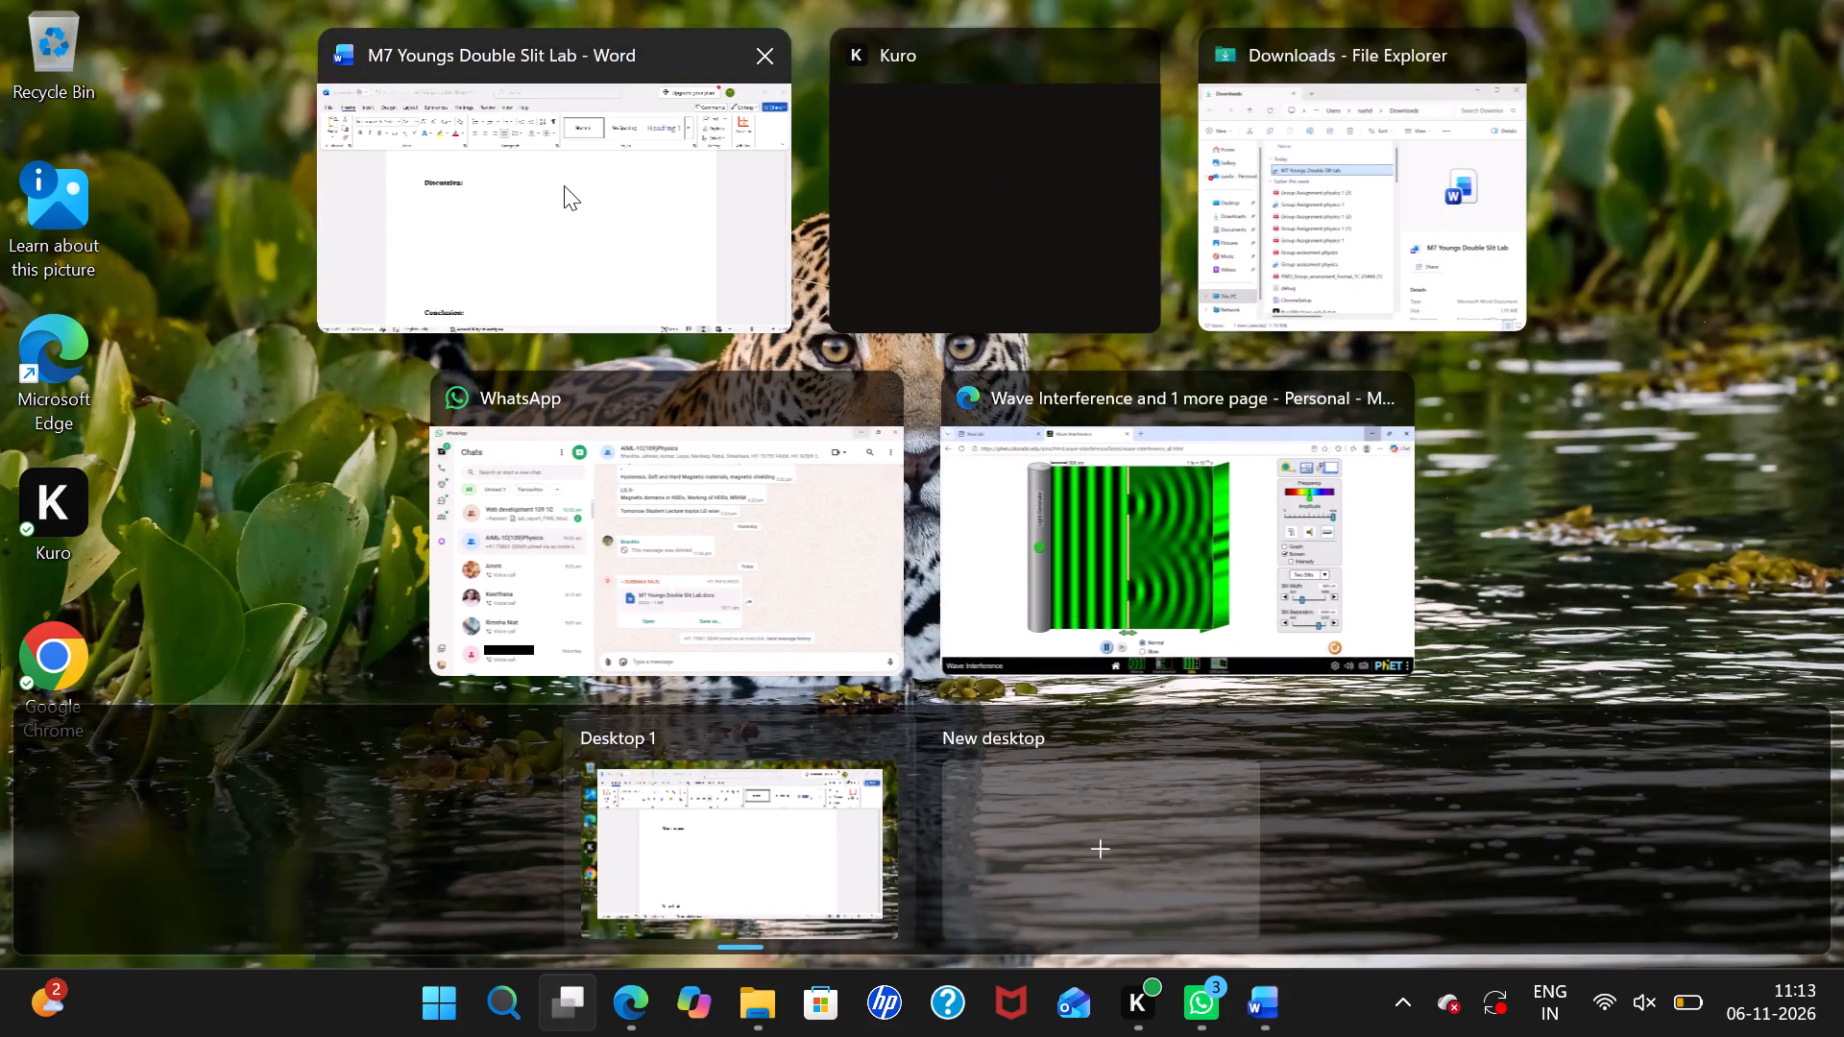
# Switch to the M7 Youngs Double Slit Lab document in Word from the overview of open windows.
pyautogui.click(564, 185)
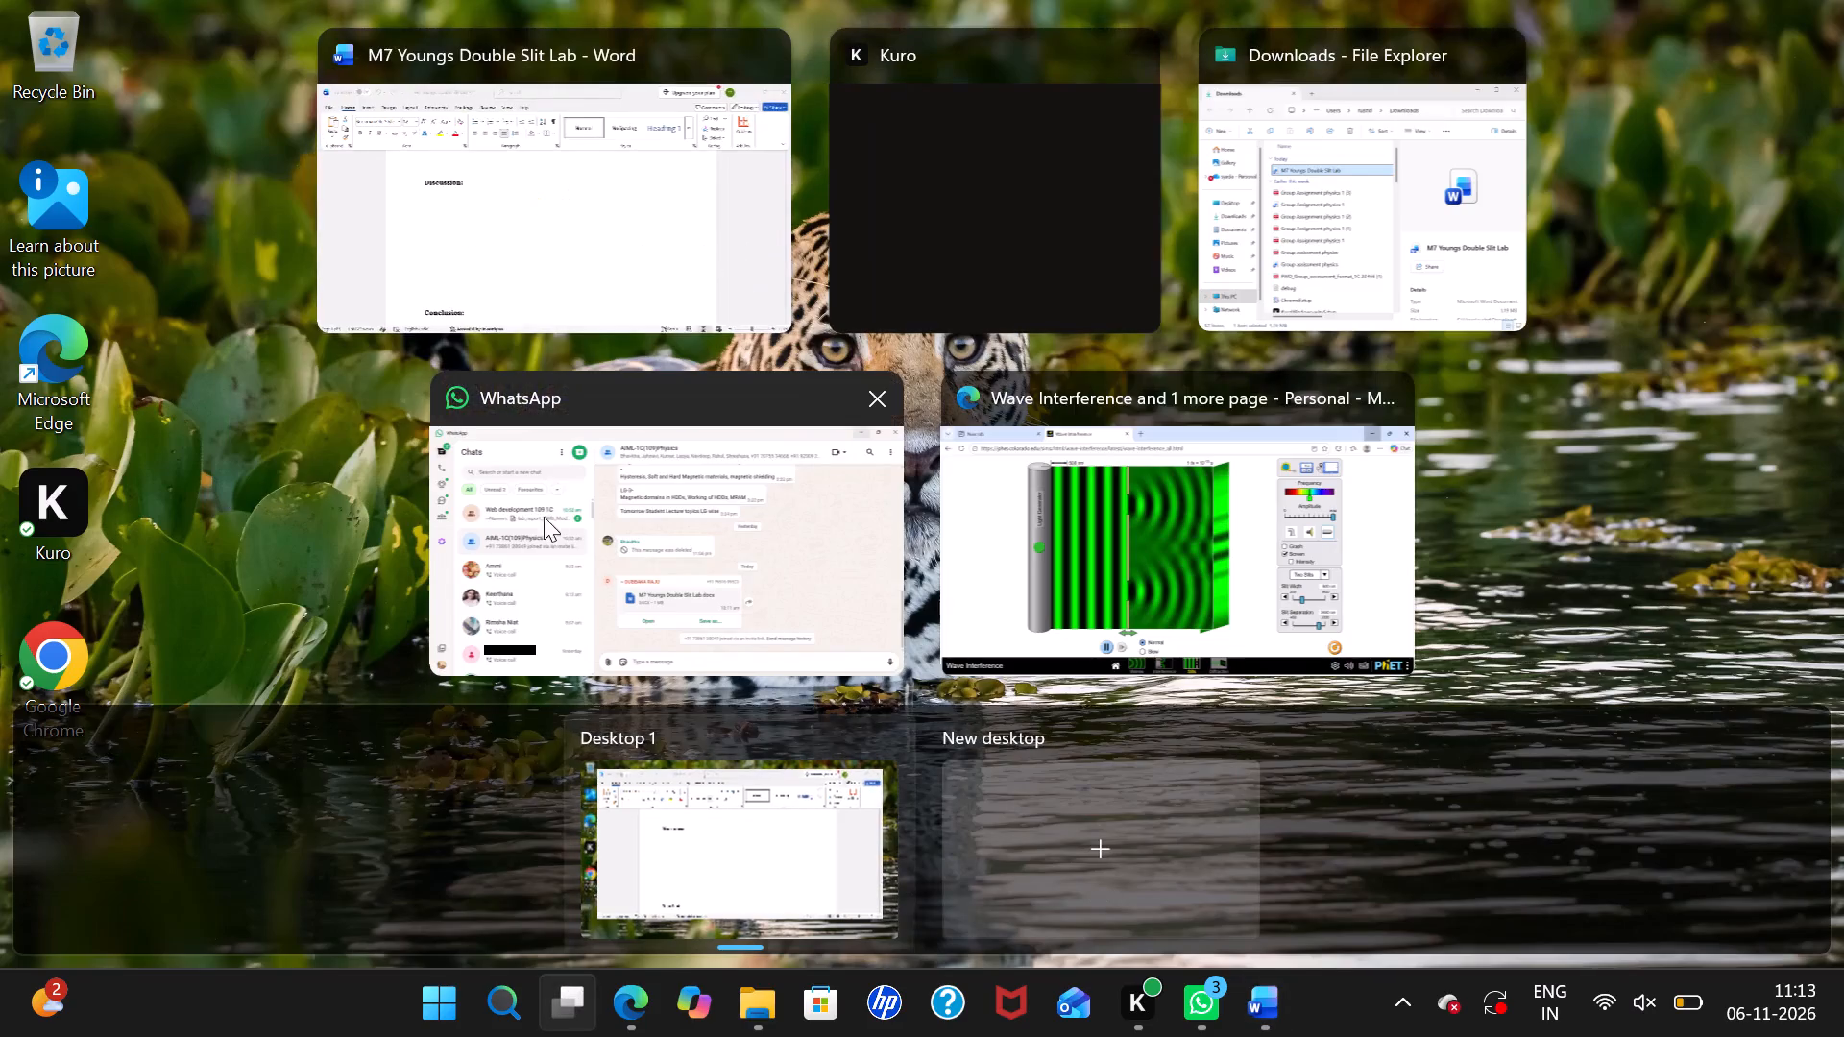
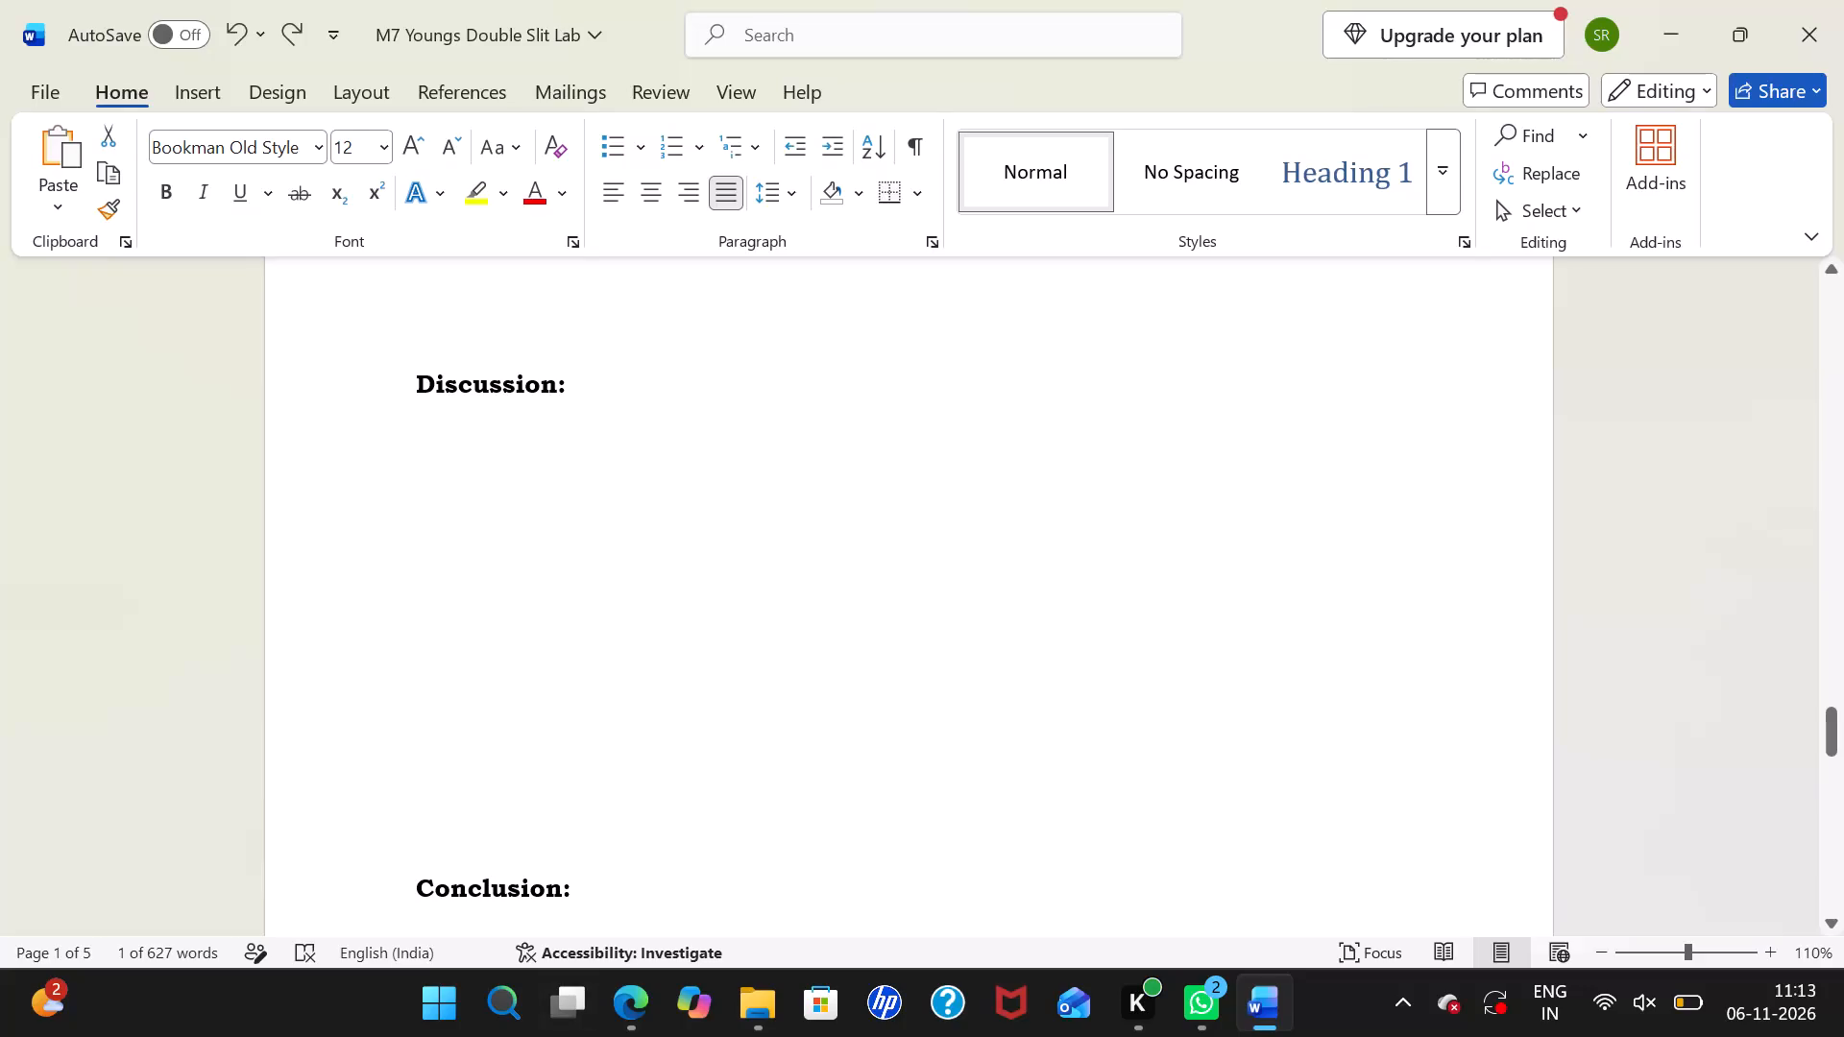
# Paste the copied explanation of path difference, interference and fringe separation into the blank space under the Discussion heading.
pyautogui.click(461, 468)
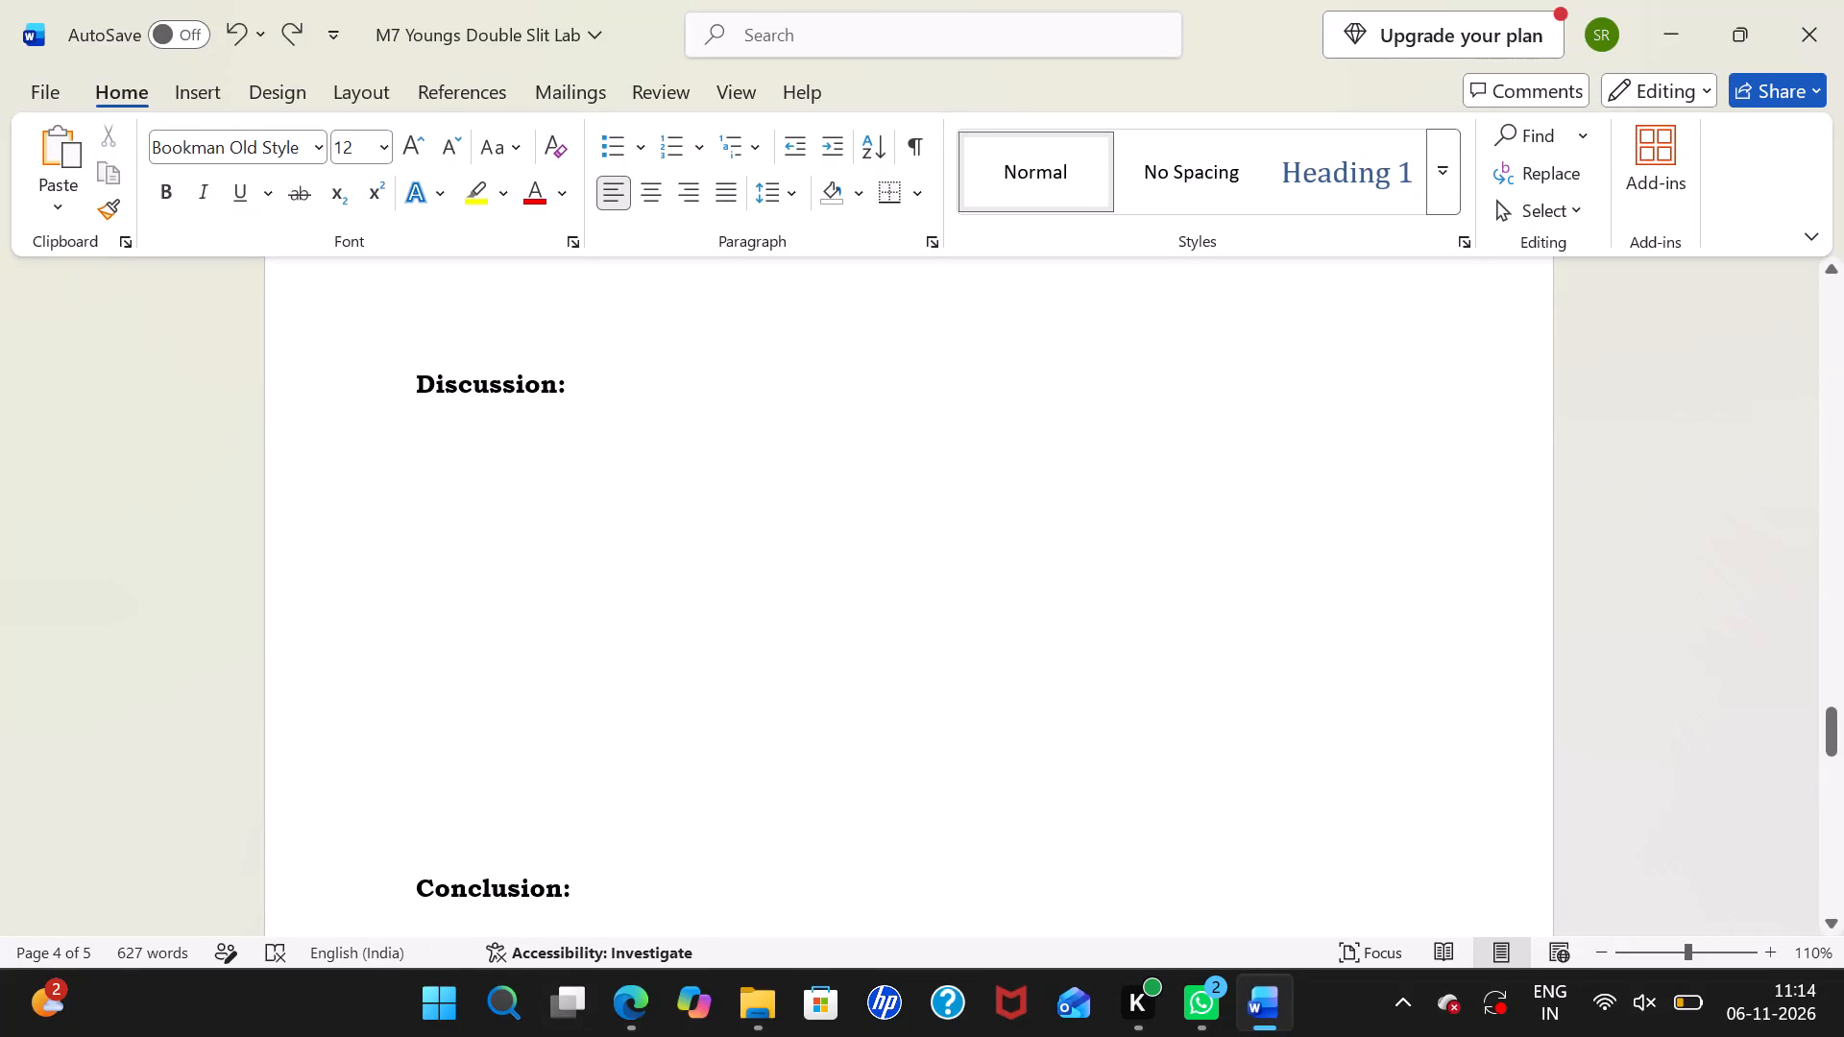
pyautogui.hotkey('ctrl', 'v')
# Place the text cursor in the blank space below the Conclusion heading.
pyautogui.scroll(-1, 461, 468)
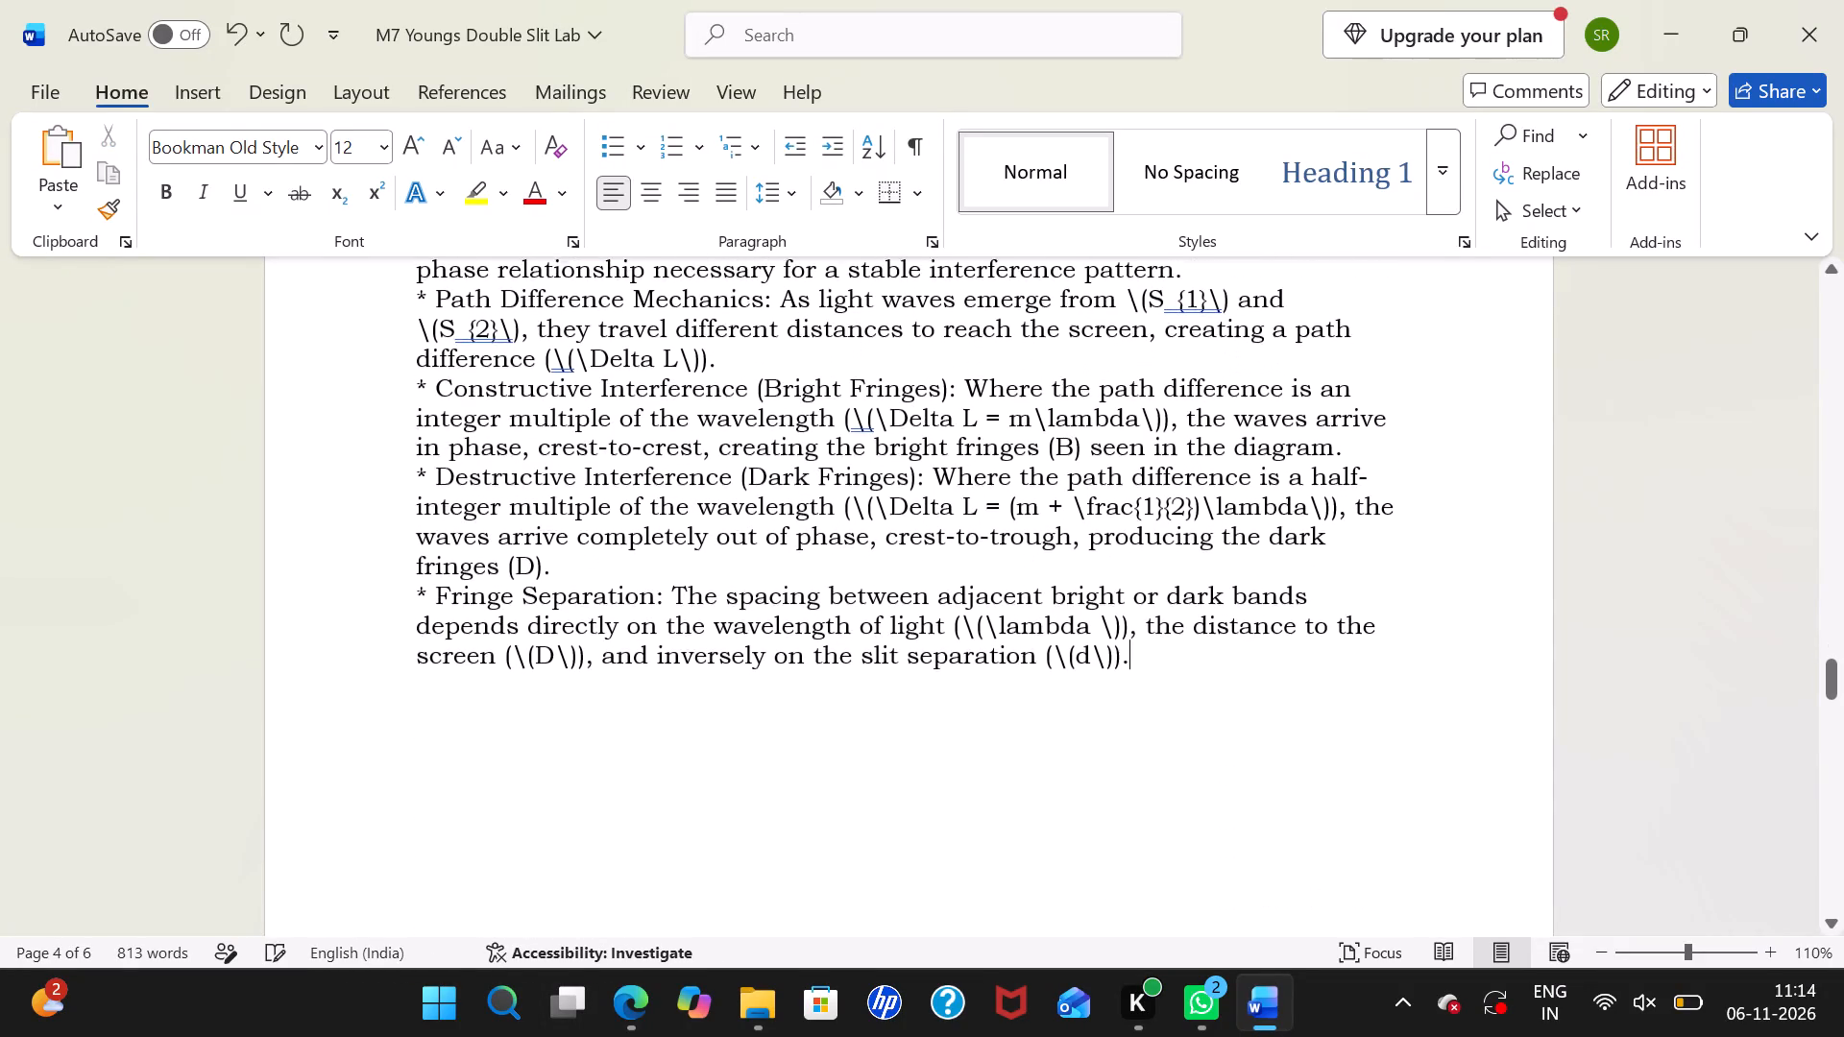
pyautogui.scroll(-3, 461, 468)
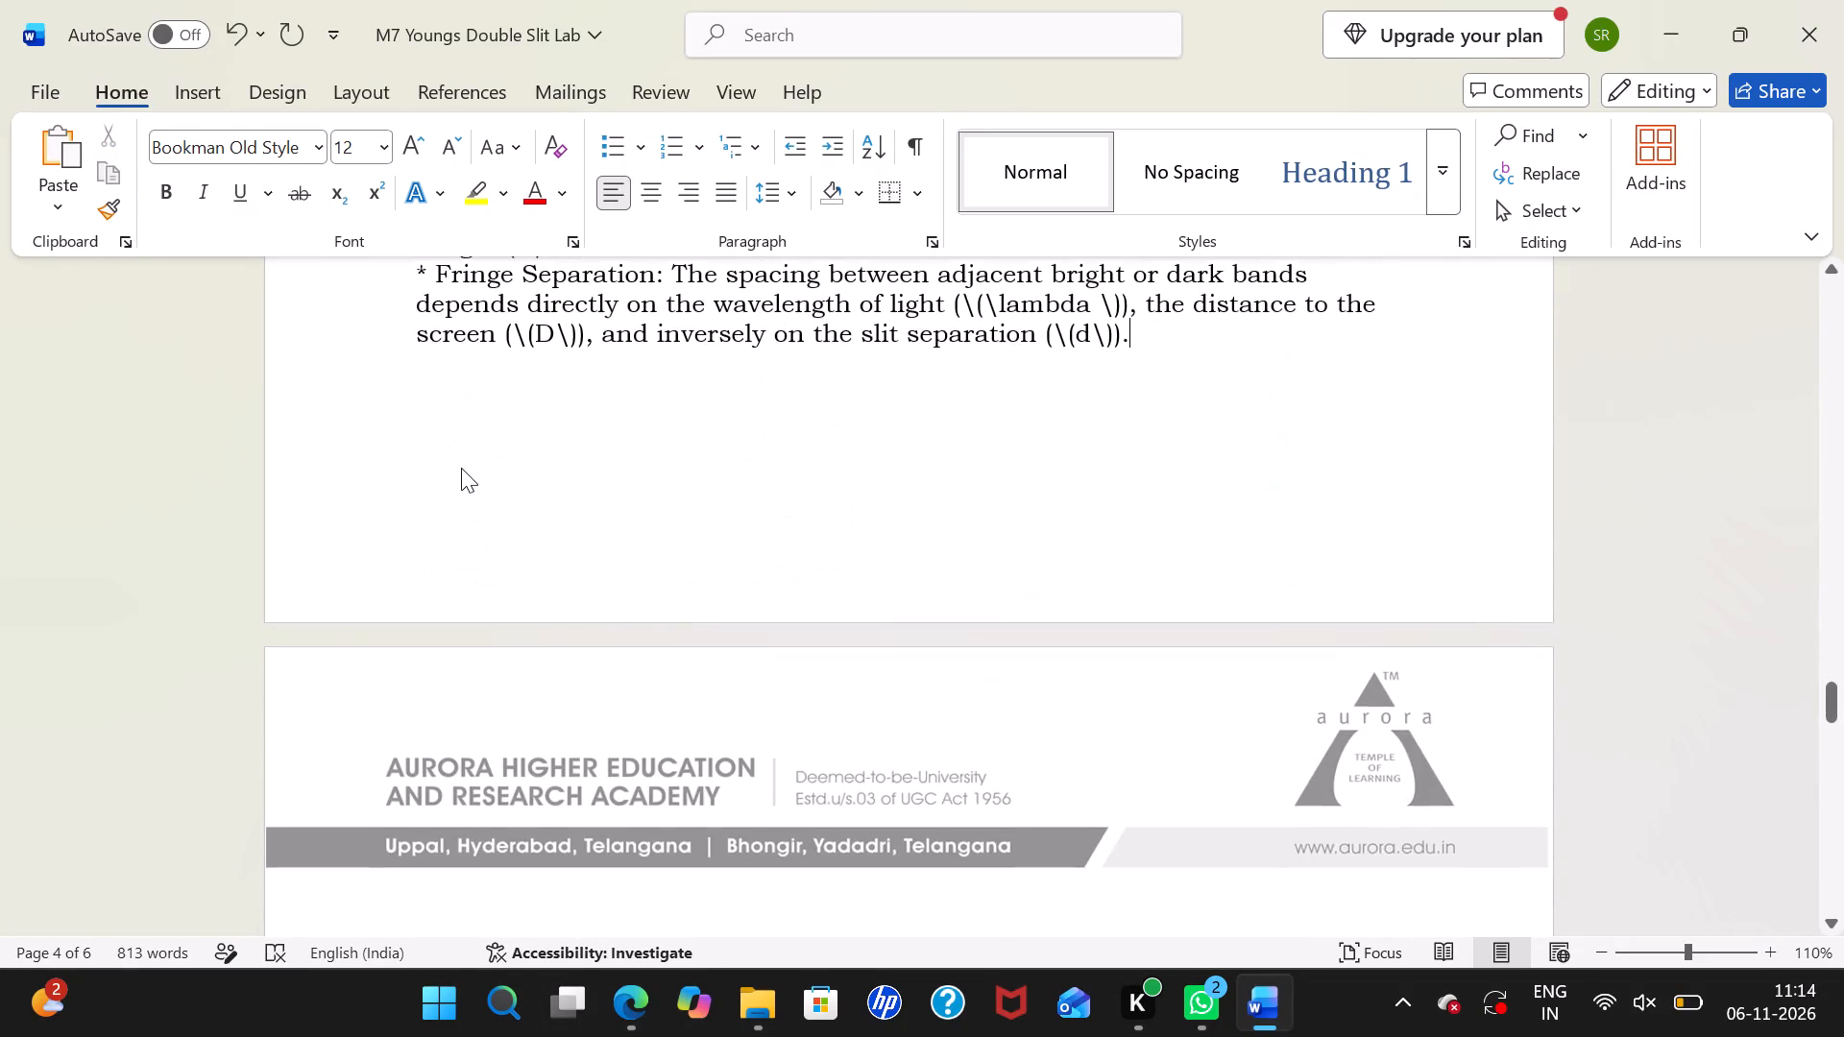
pyautogui.scroll(-2, 461, 468)
pyautogui.click(444, 711)
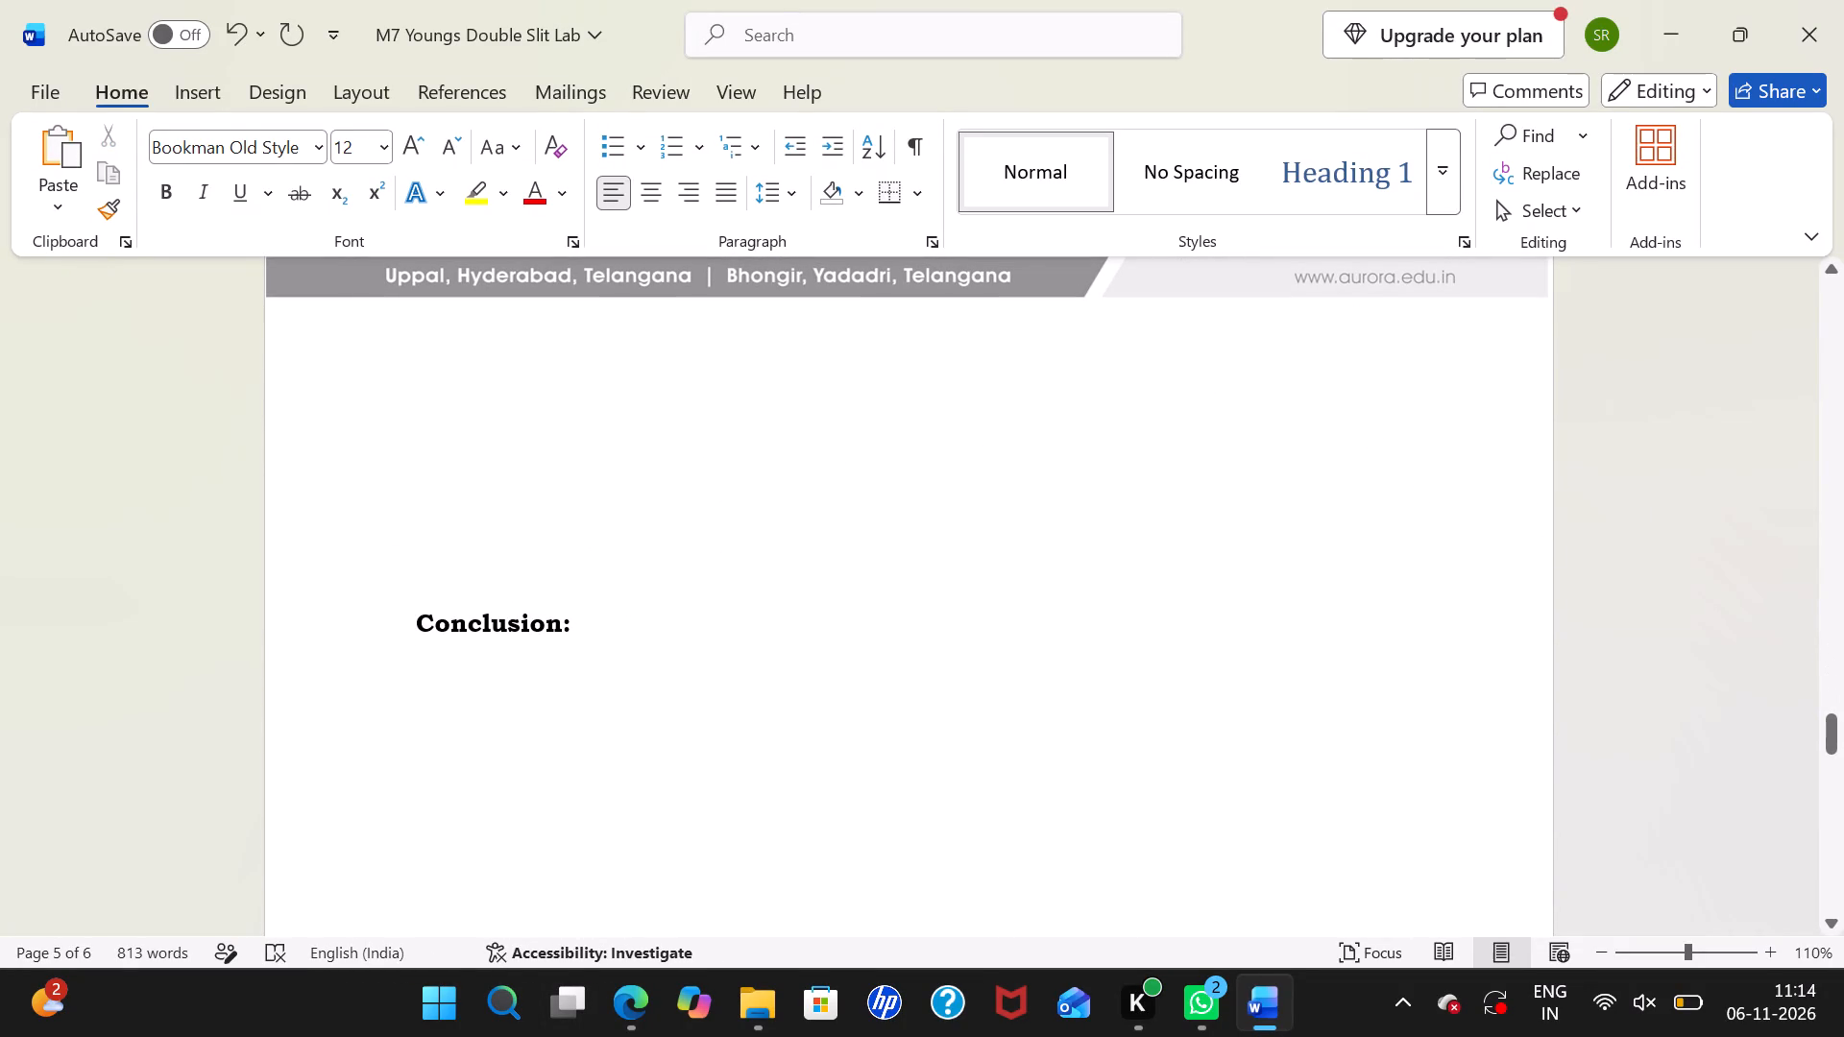
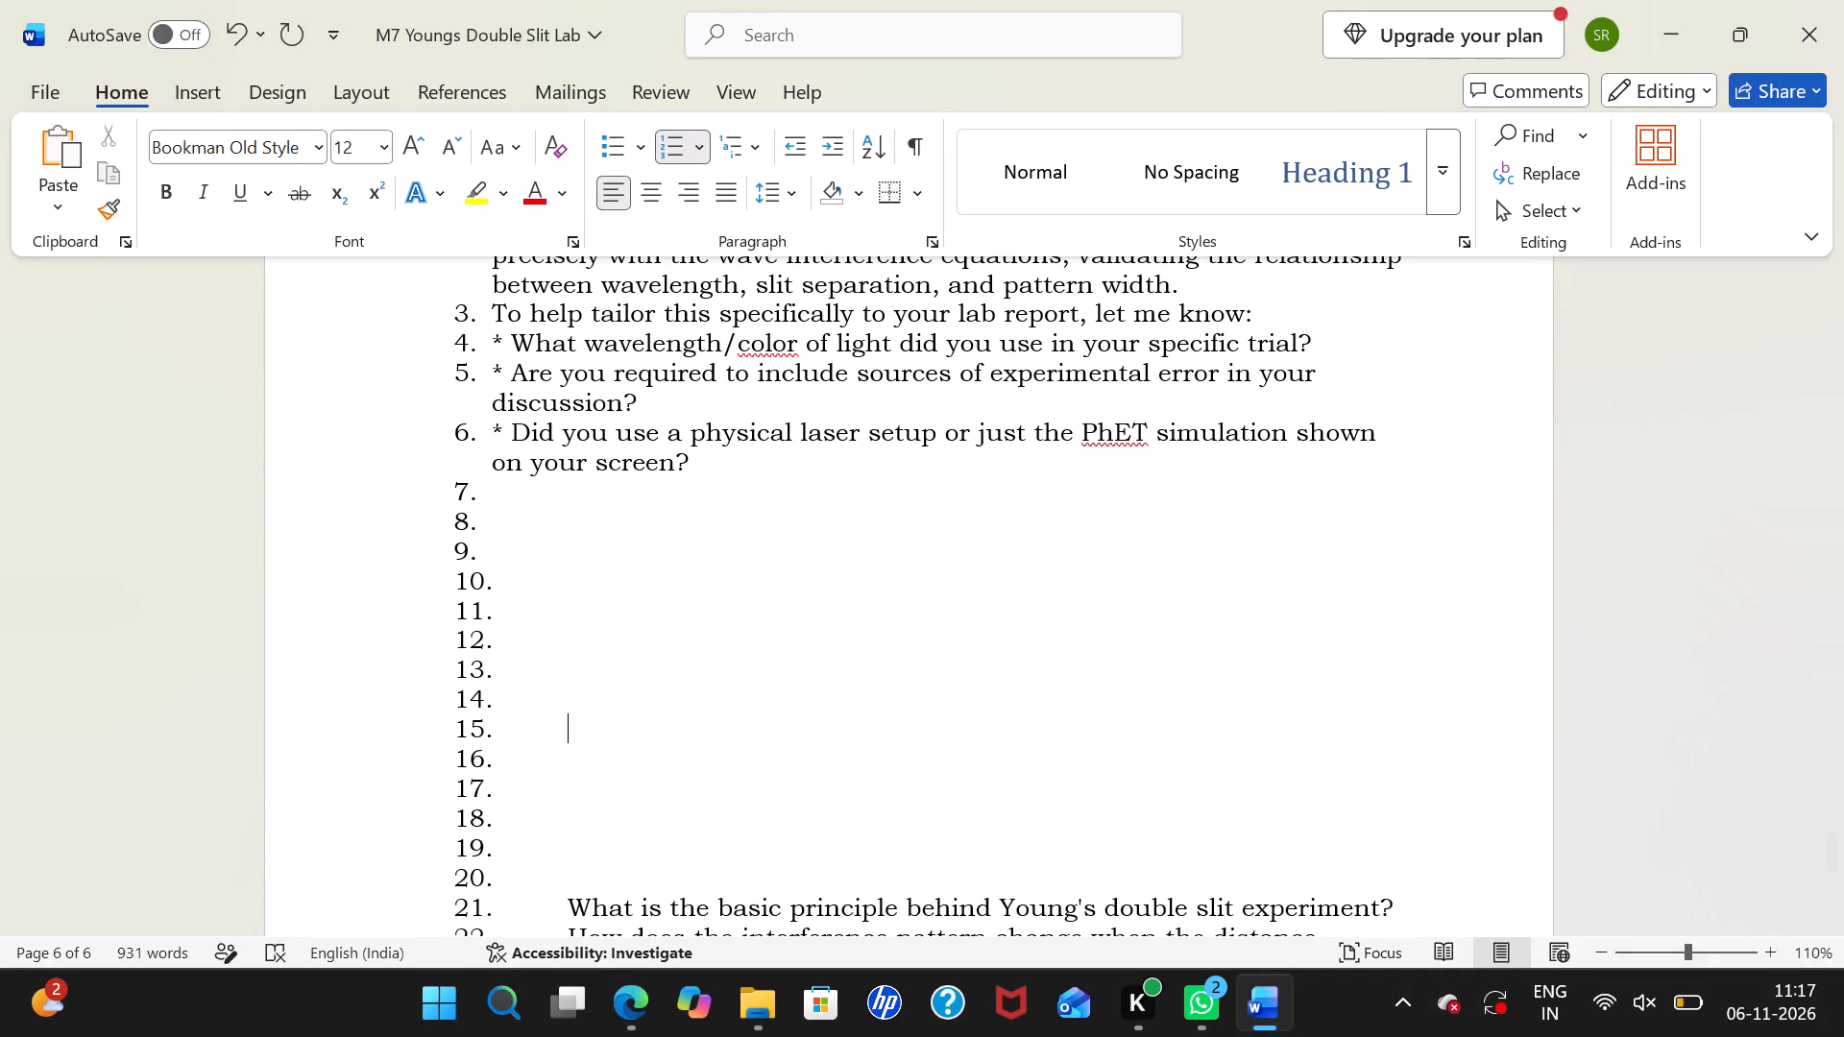
# Remove the empty numbered list items between the pasted conclusion text and the question "What is the basic principle behind Young's double slit experiment?".
pyautogui.click(484, 494)
pyautogui.press('BackSpace')
pyautogui.press('BackSpace')
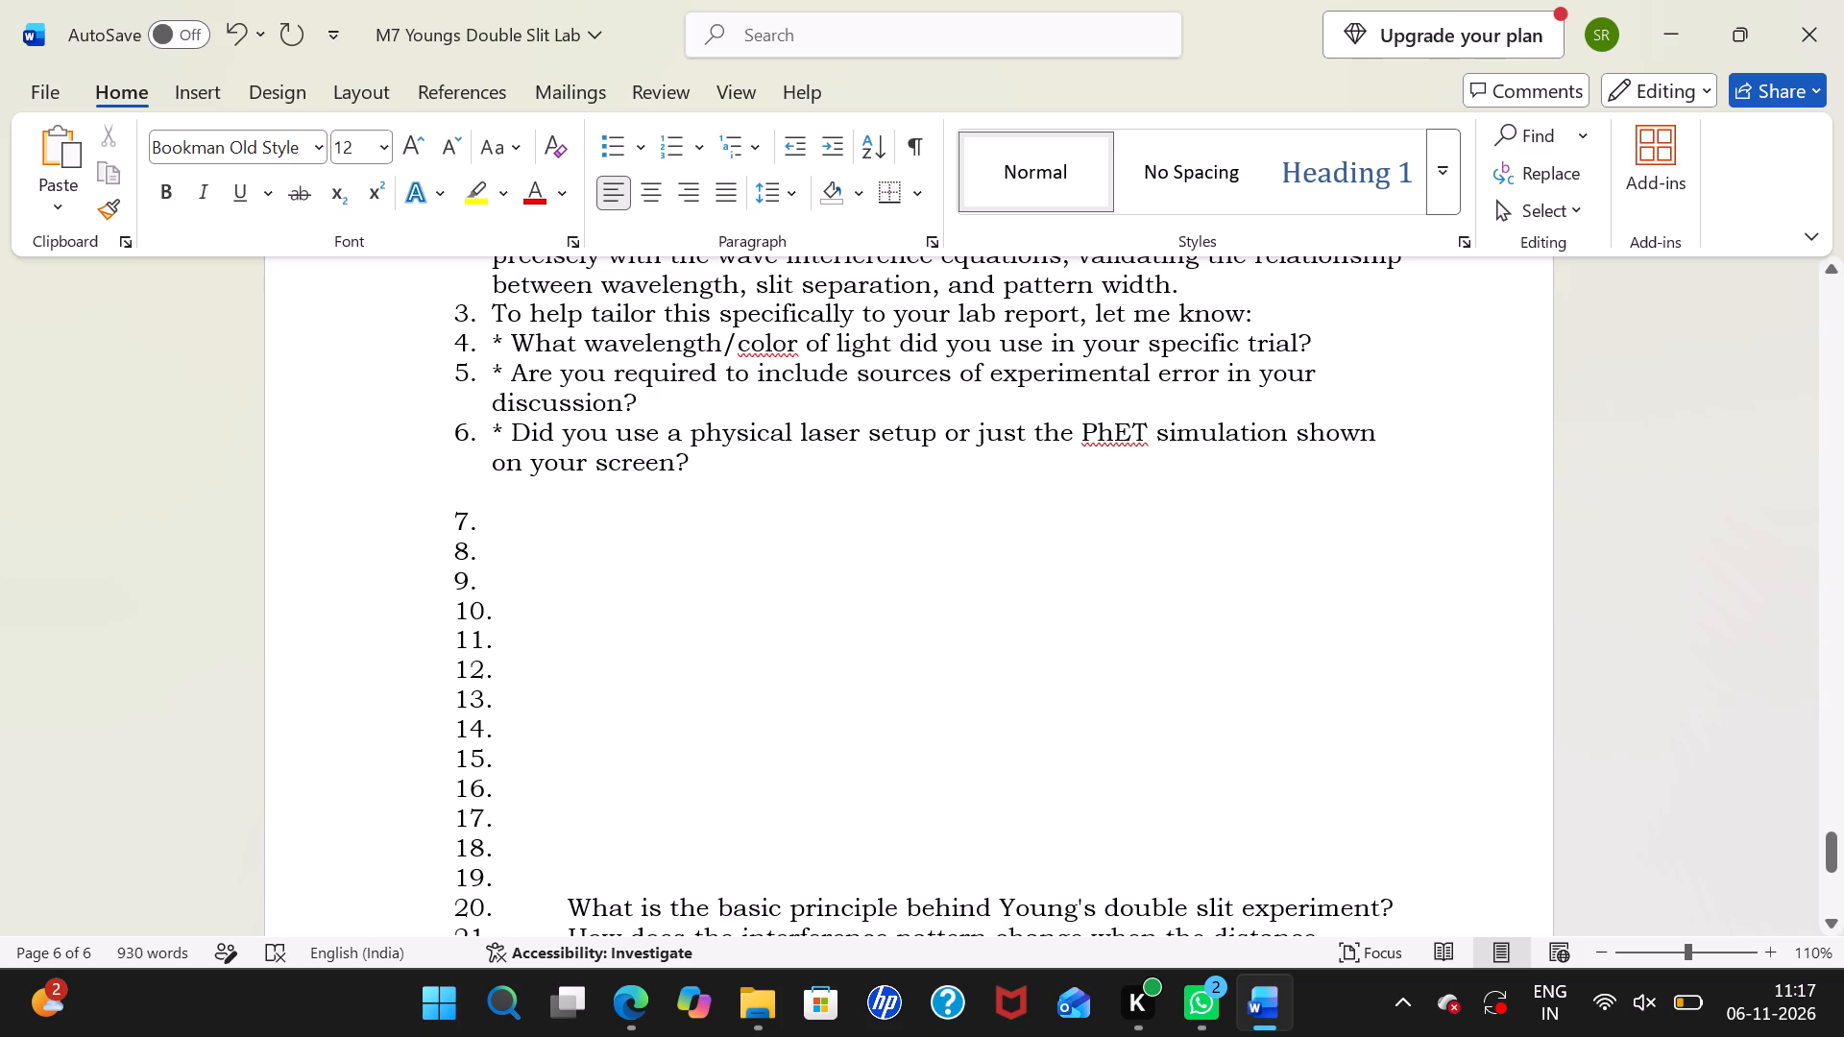
pyautogui.moveTo(454, 517); pyautogui.dragTo(306, 757)
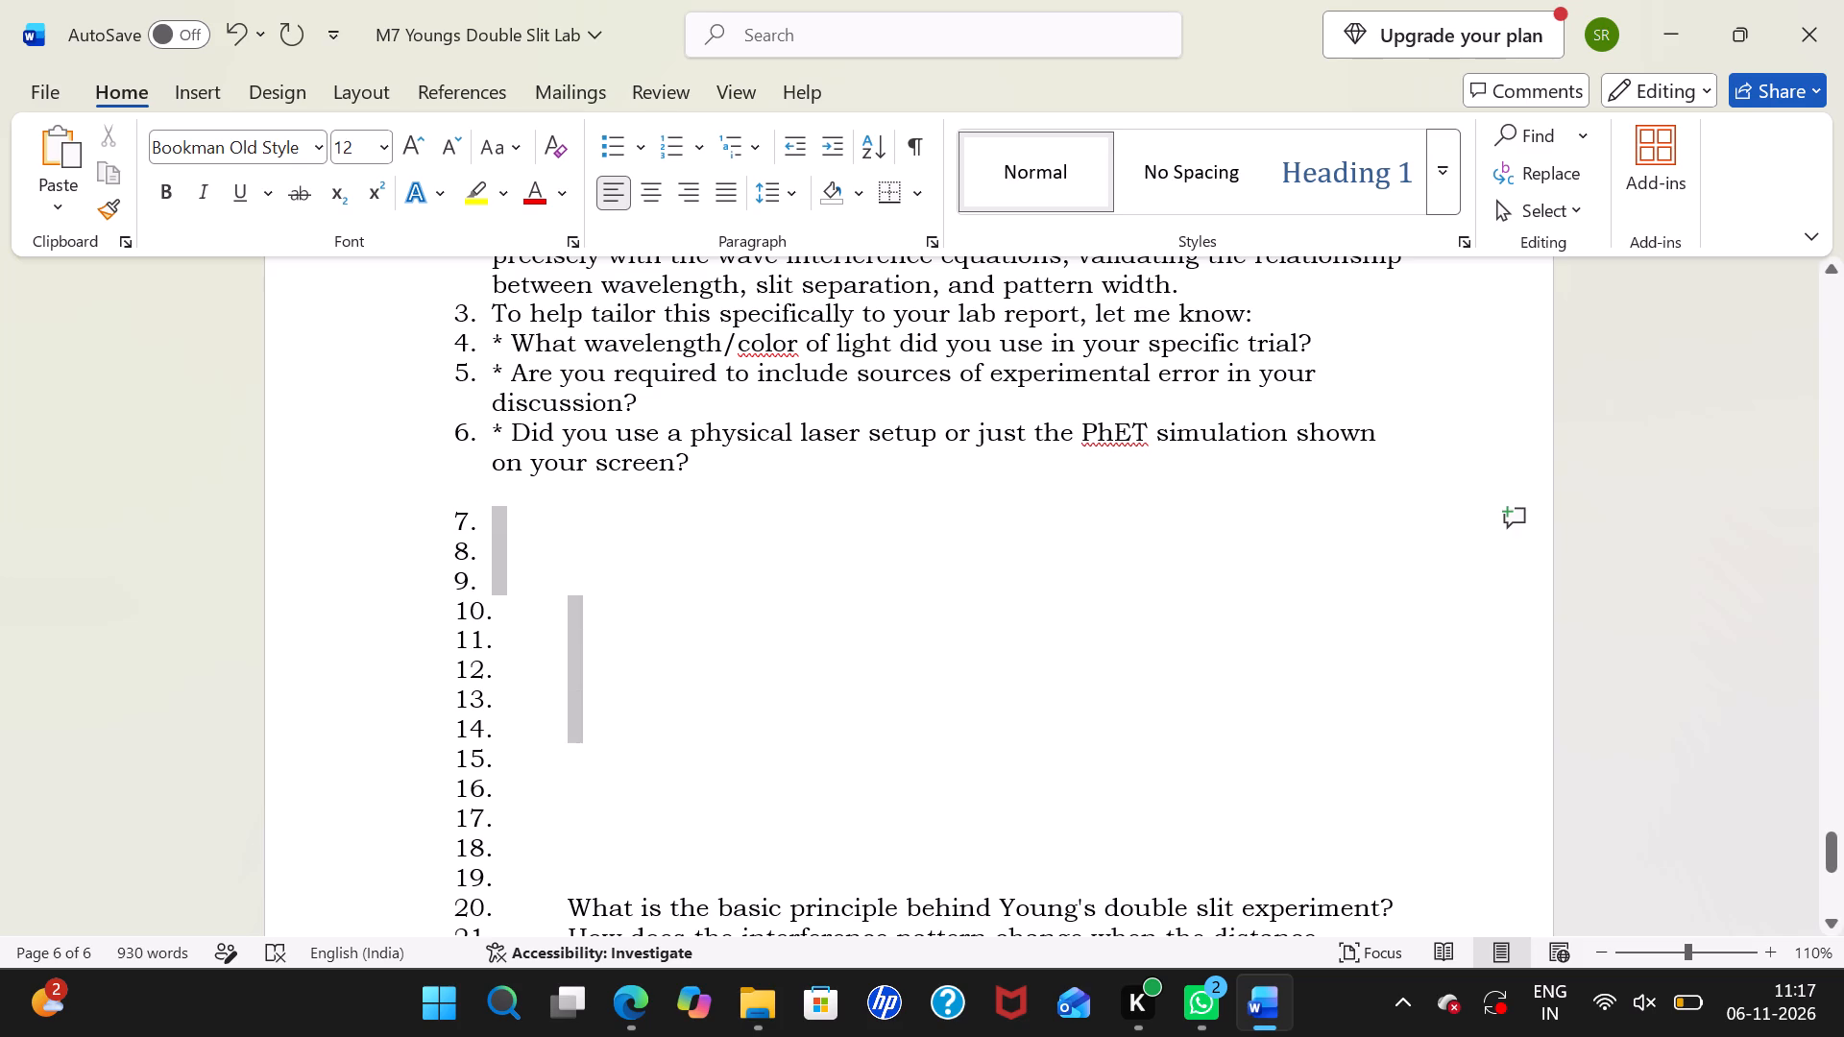
pyautogui.moveTo(306, 757); pyautogui.dragTo(274, 884)
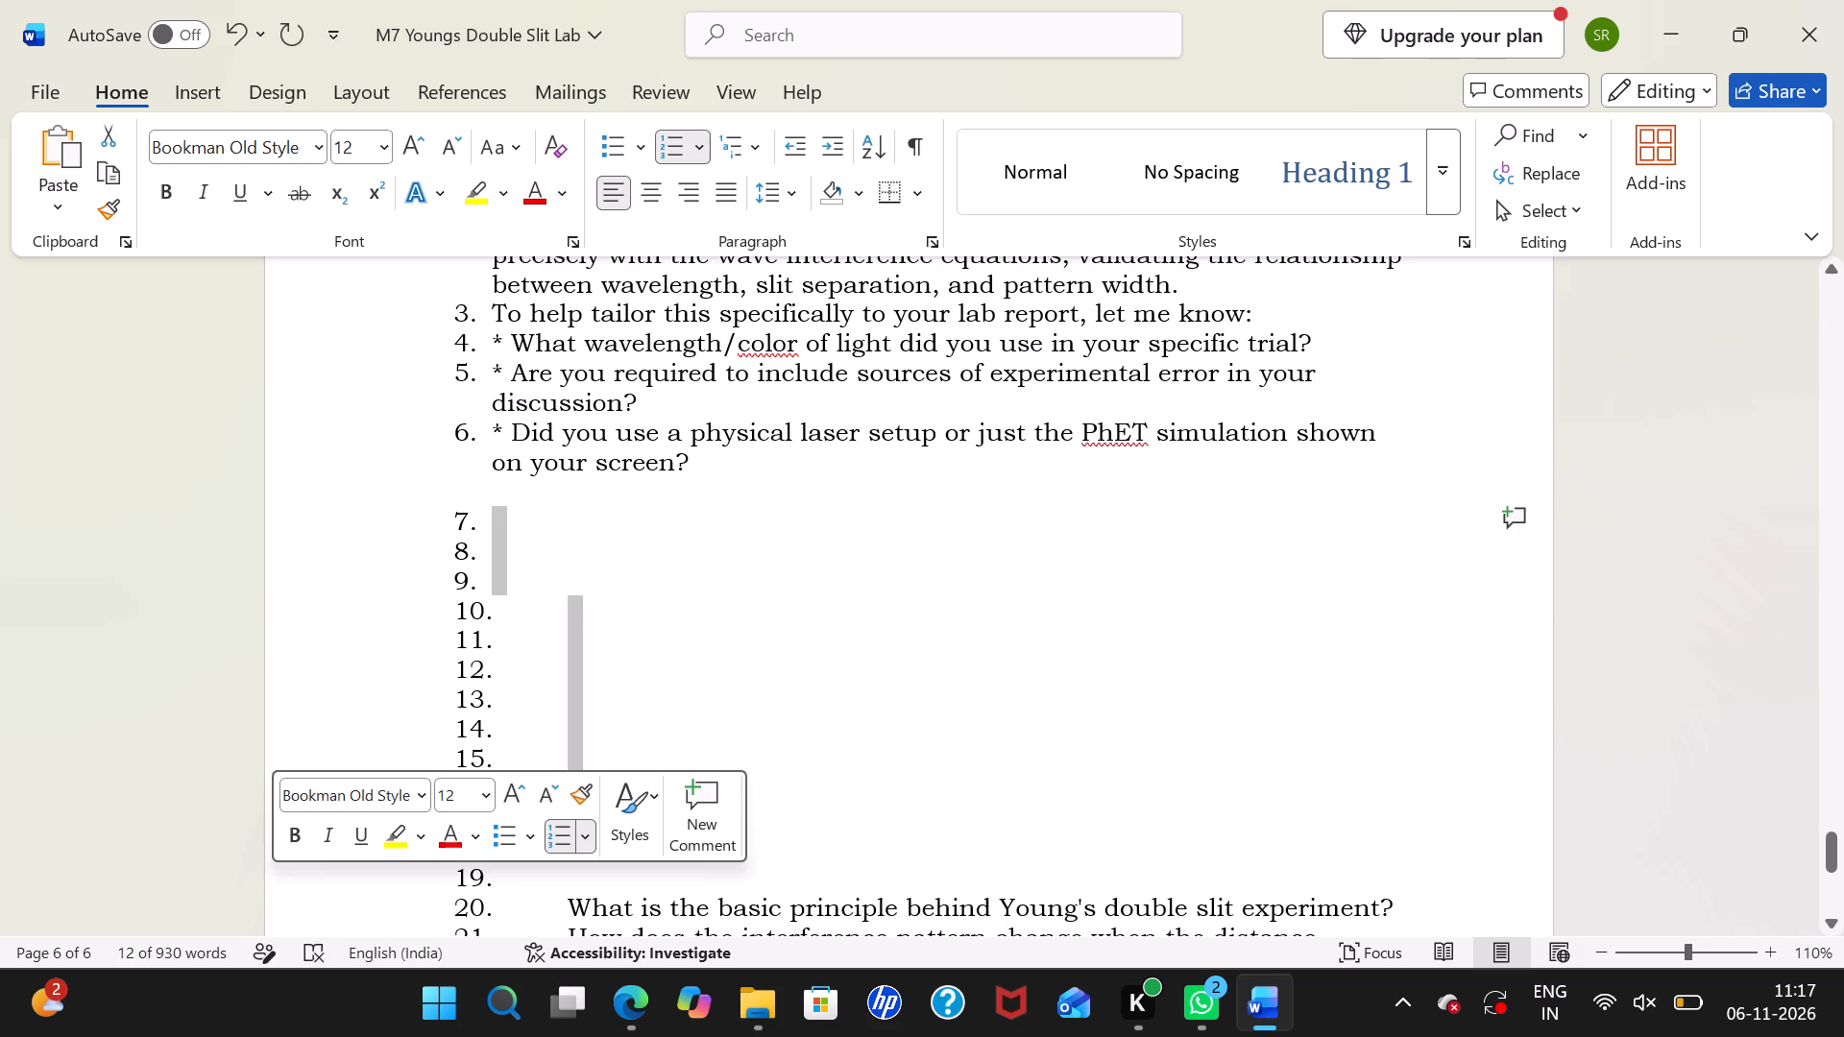
pyautogui.press('BackSpace')
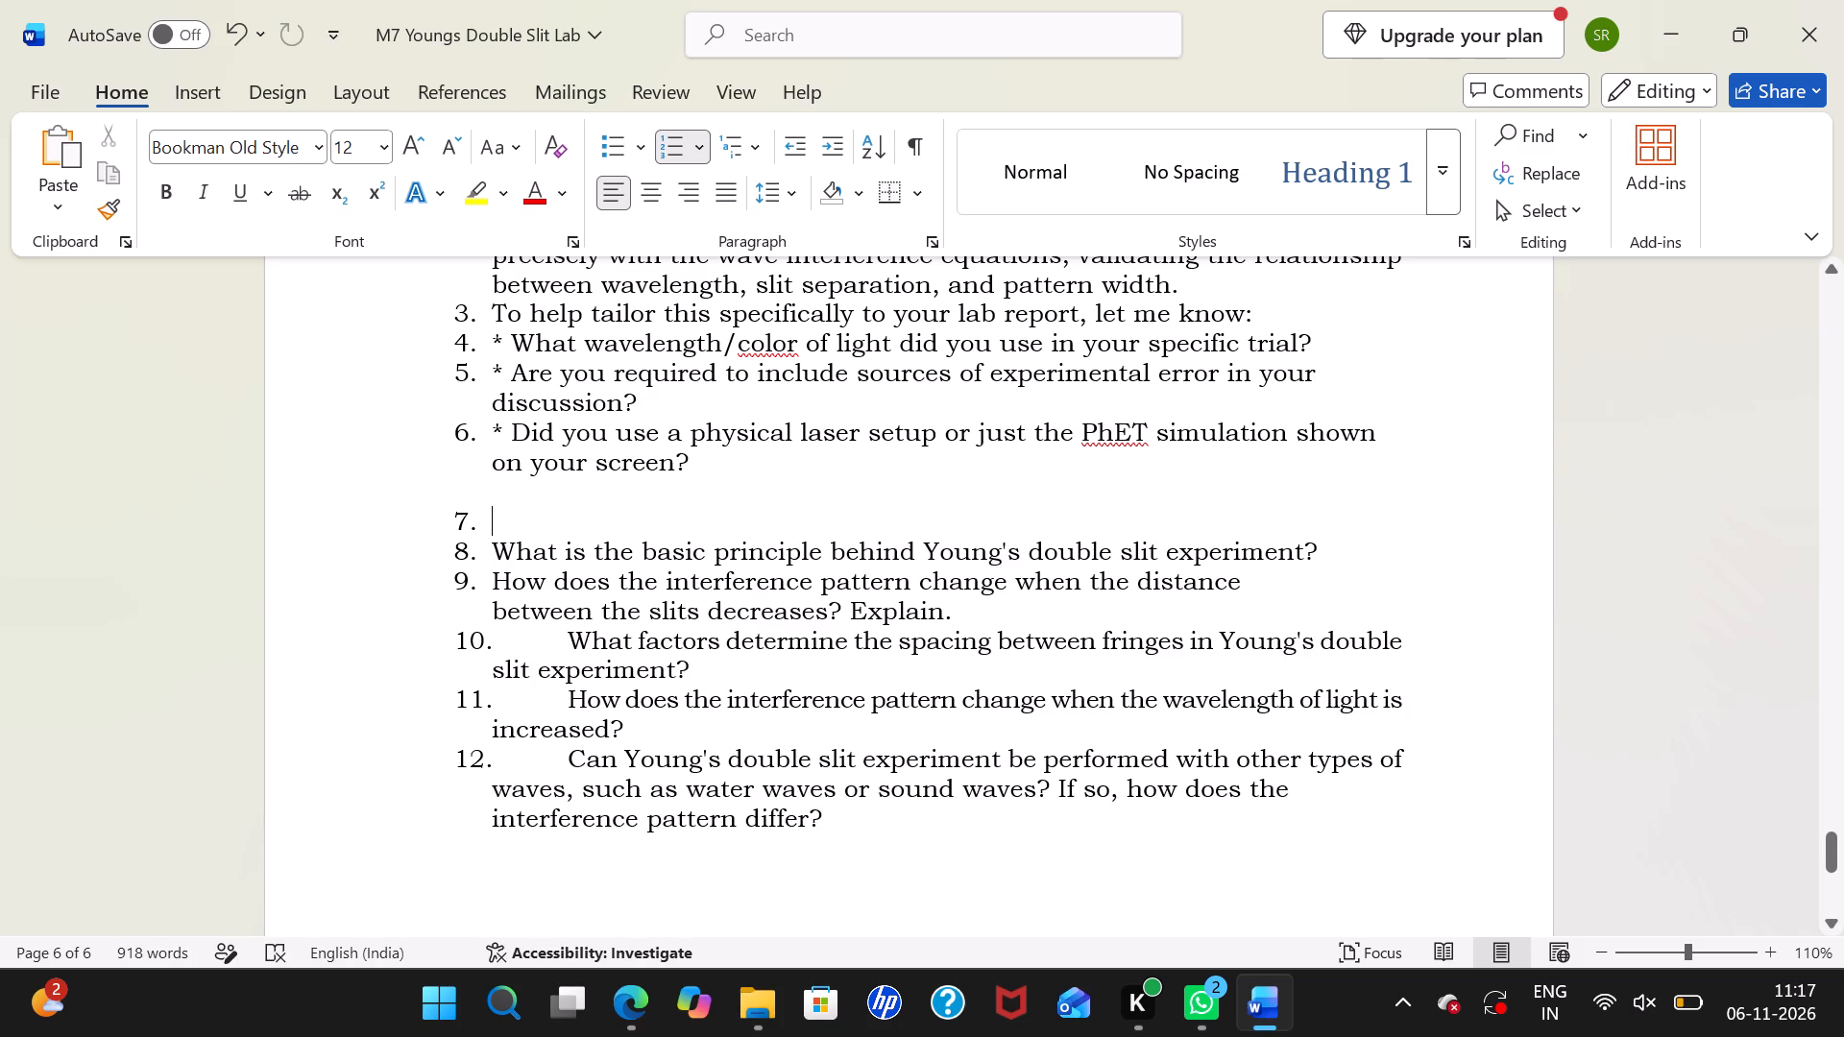
pyautogui.moveTo(476, 521); pyautogui.dragTo(449, 521)
pyautogui.press('BackSpace')
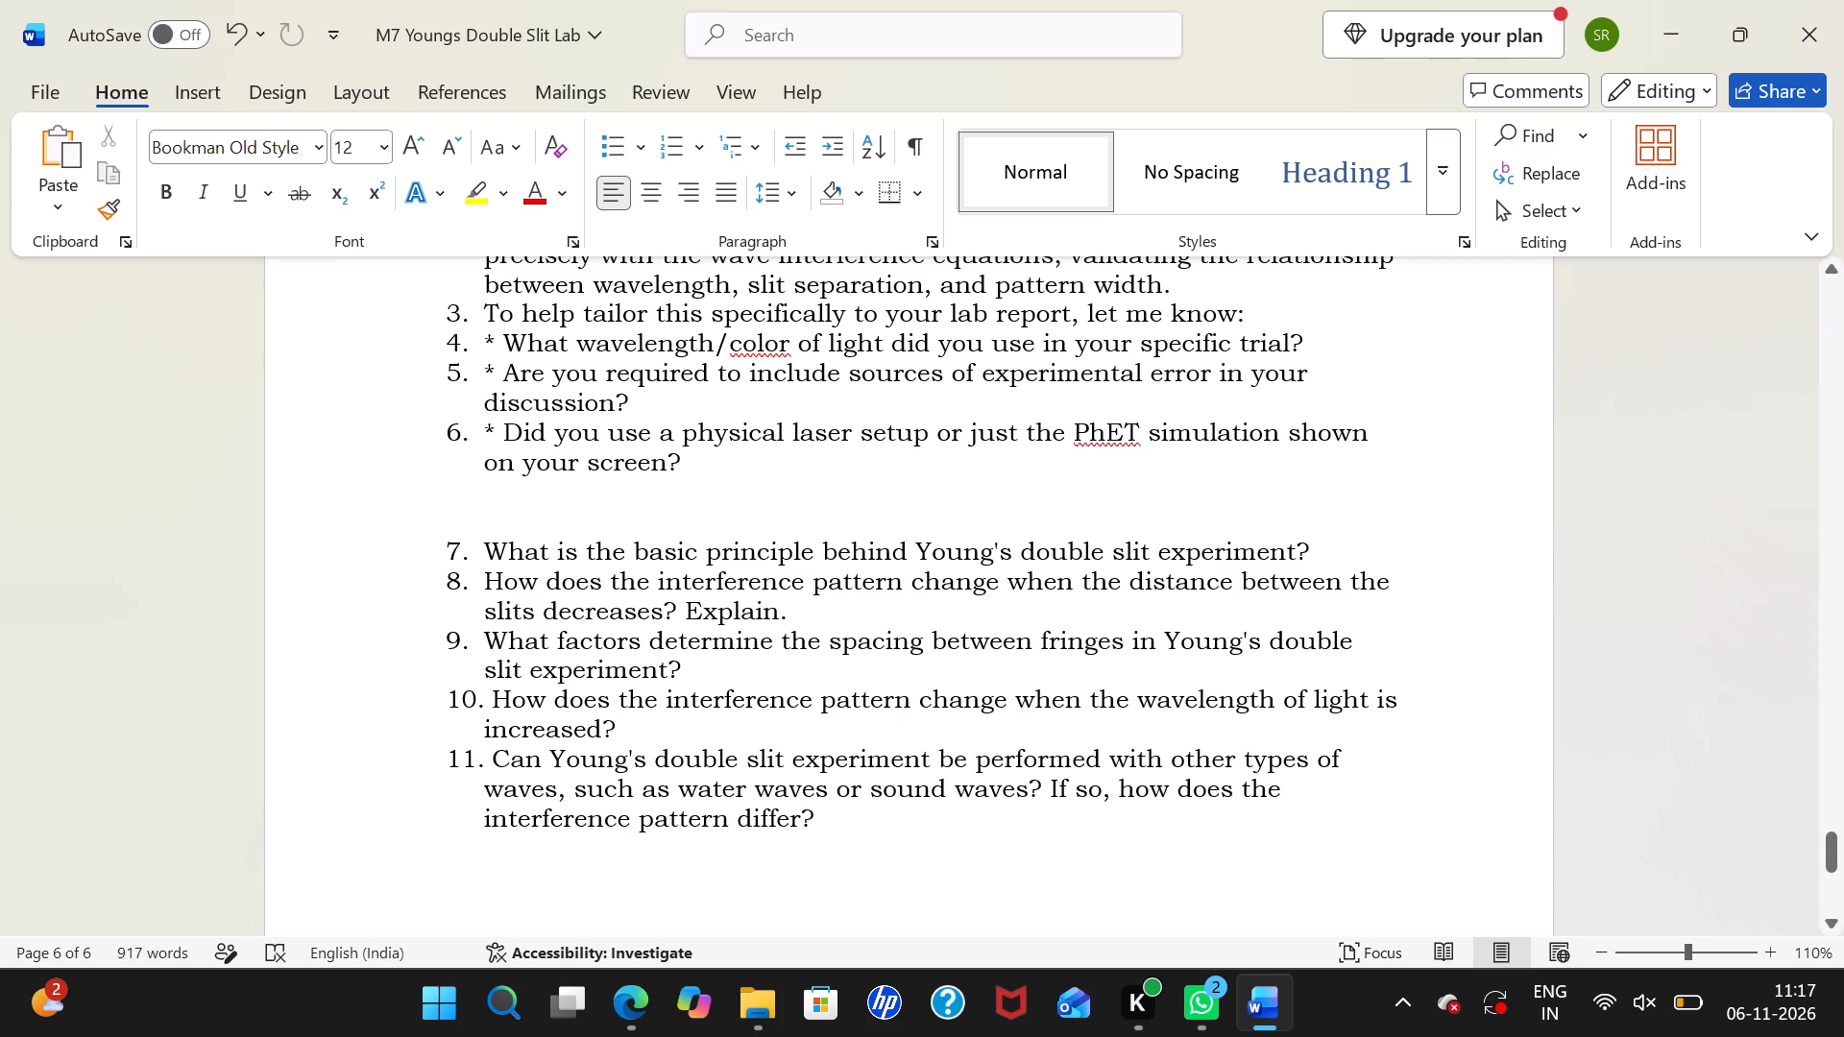
# Insert nine blank lines above the question "What is the basic principle behind Young's double slit experiment?".
pyautogui.press('Return')
pyautogui.press('Return')
pyautogui.press('Return')
pyautogui.press('Return')
pyautogui.press('Return')
pyautogui.press('Return')
pyautogui.press('Return')
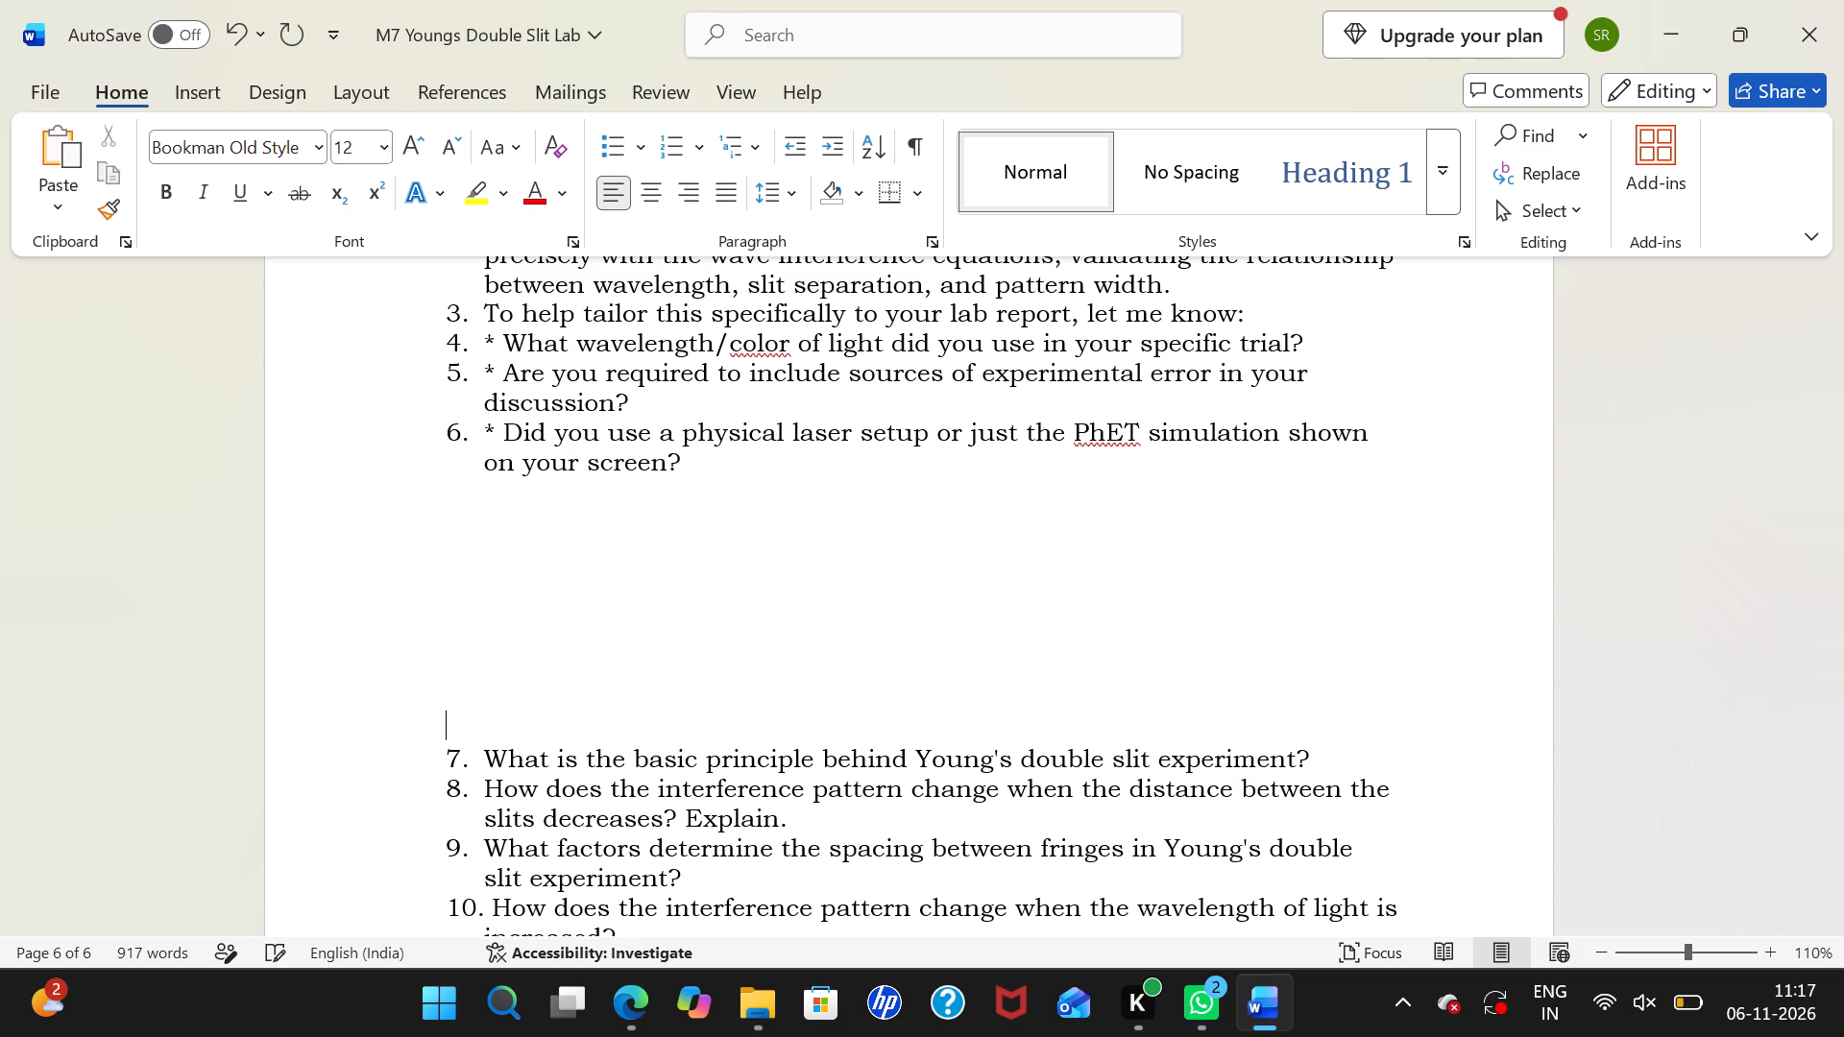
pyautogui.press('Return')
pyautogui.press('Return')
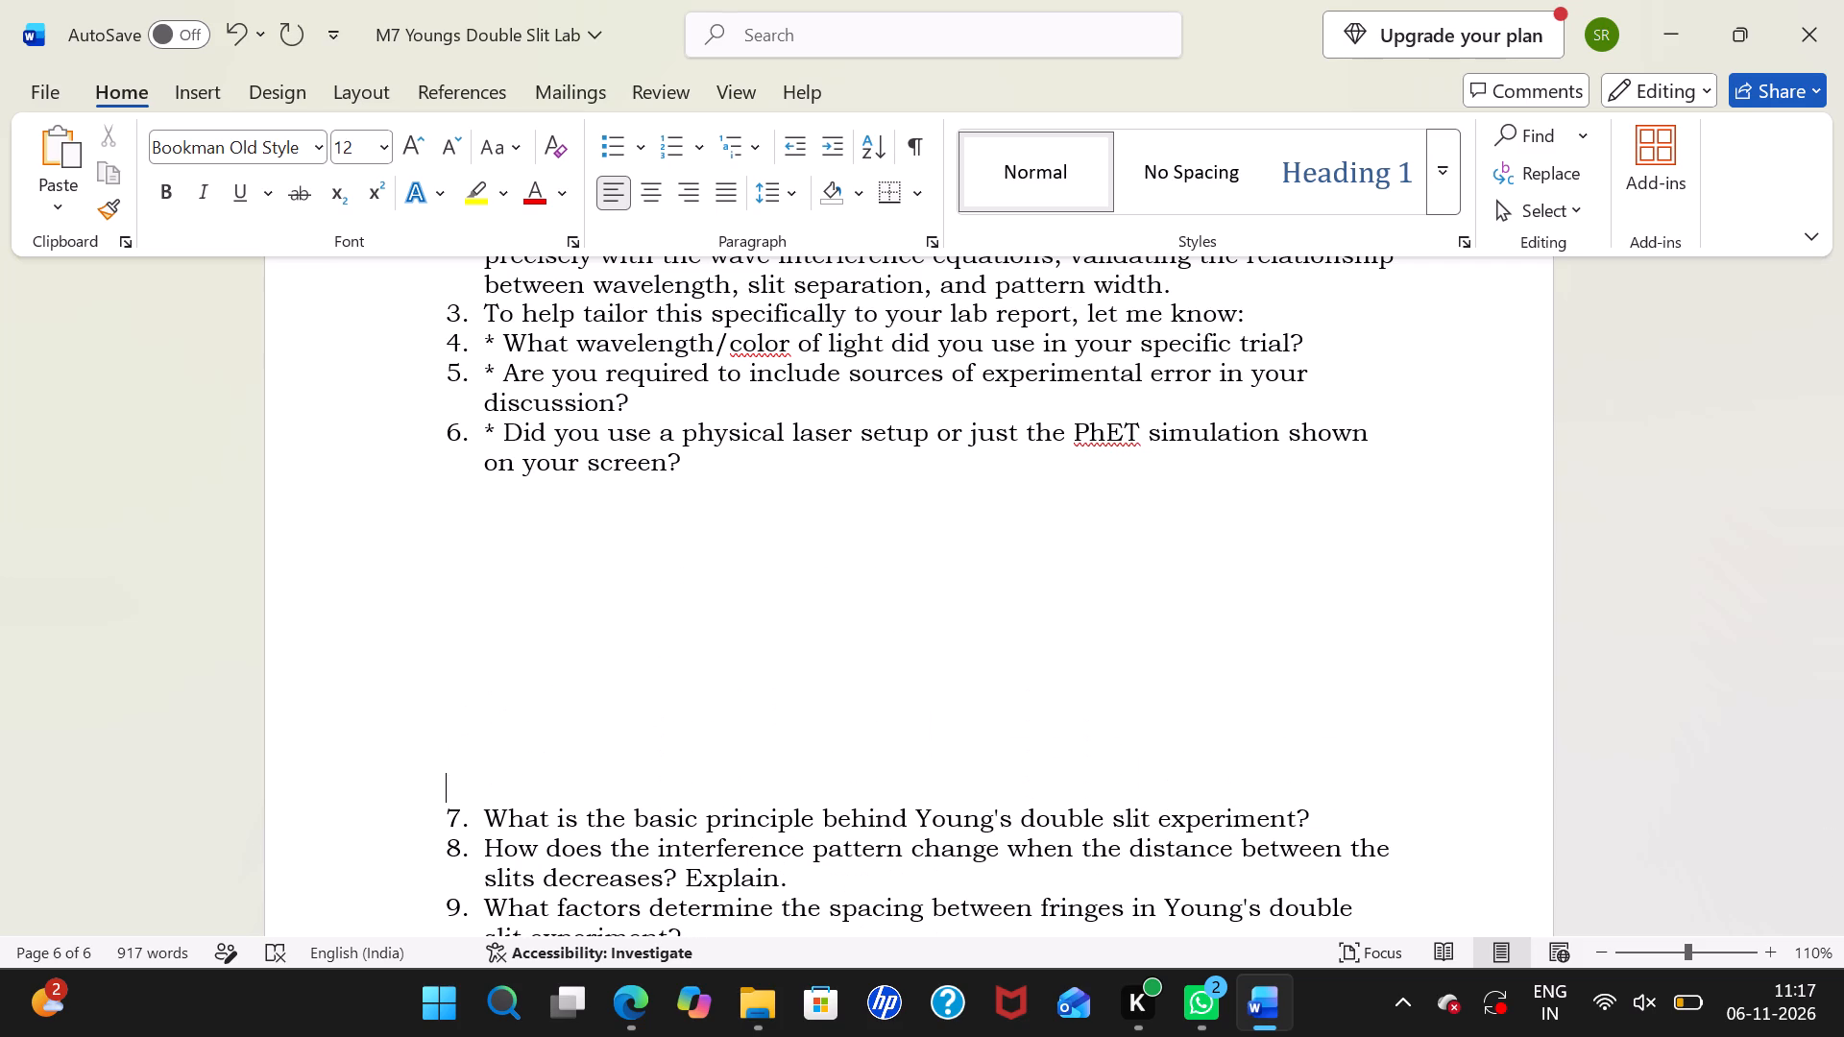
# Delete the "Conclusion:" heading and the empty lines around it, between the Discussion text and the "Successful Wave Proof" item.
pyautogui.scroll(8, 488, 511)
pyautogui.scroll(-1, 488, 511)
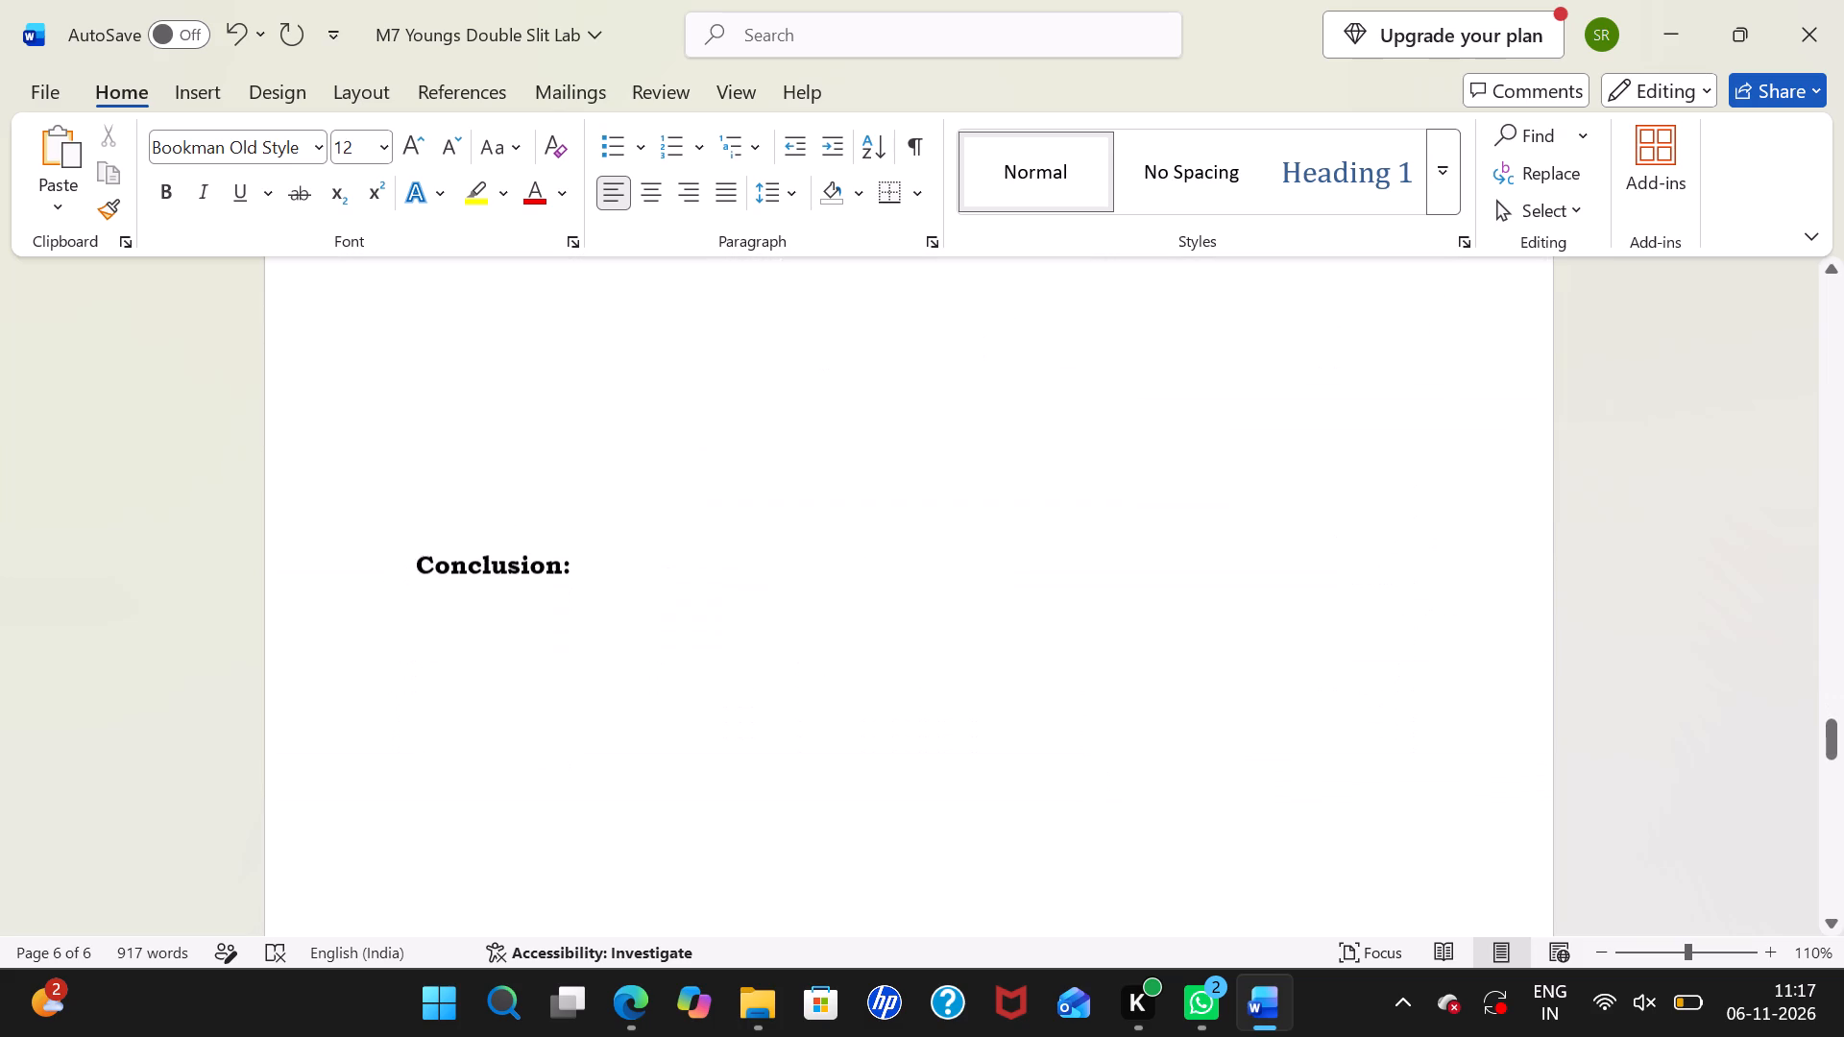
pyautogui.scroll(-3, 488, 511)
pyautogui.scroll(6, 488, 511)
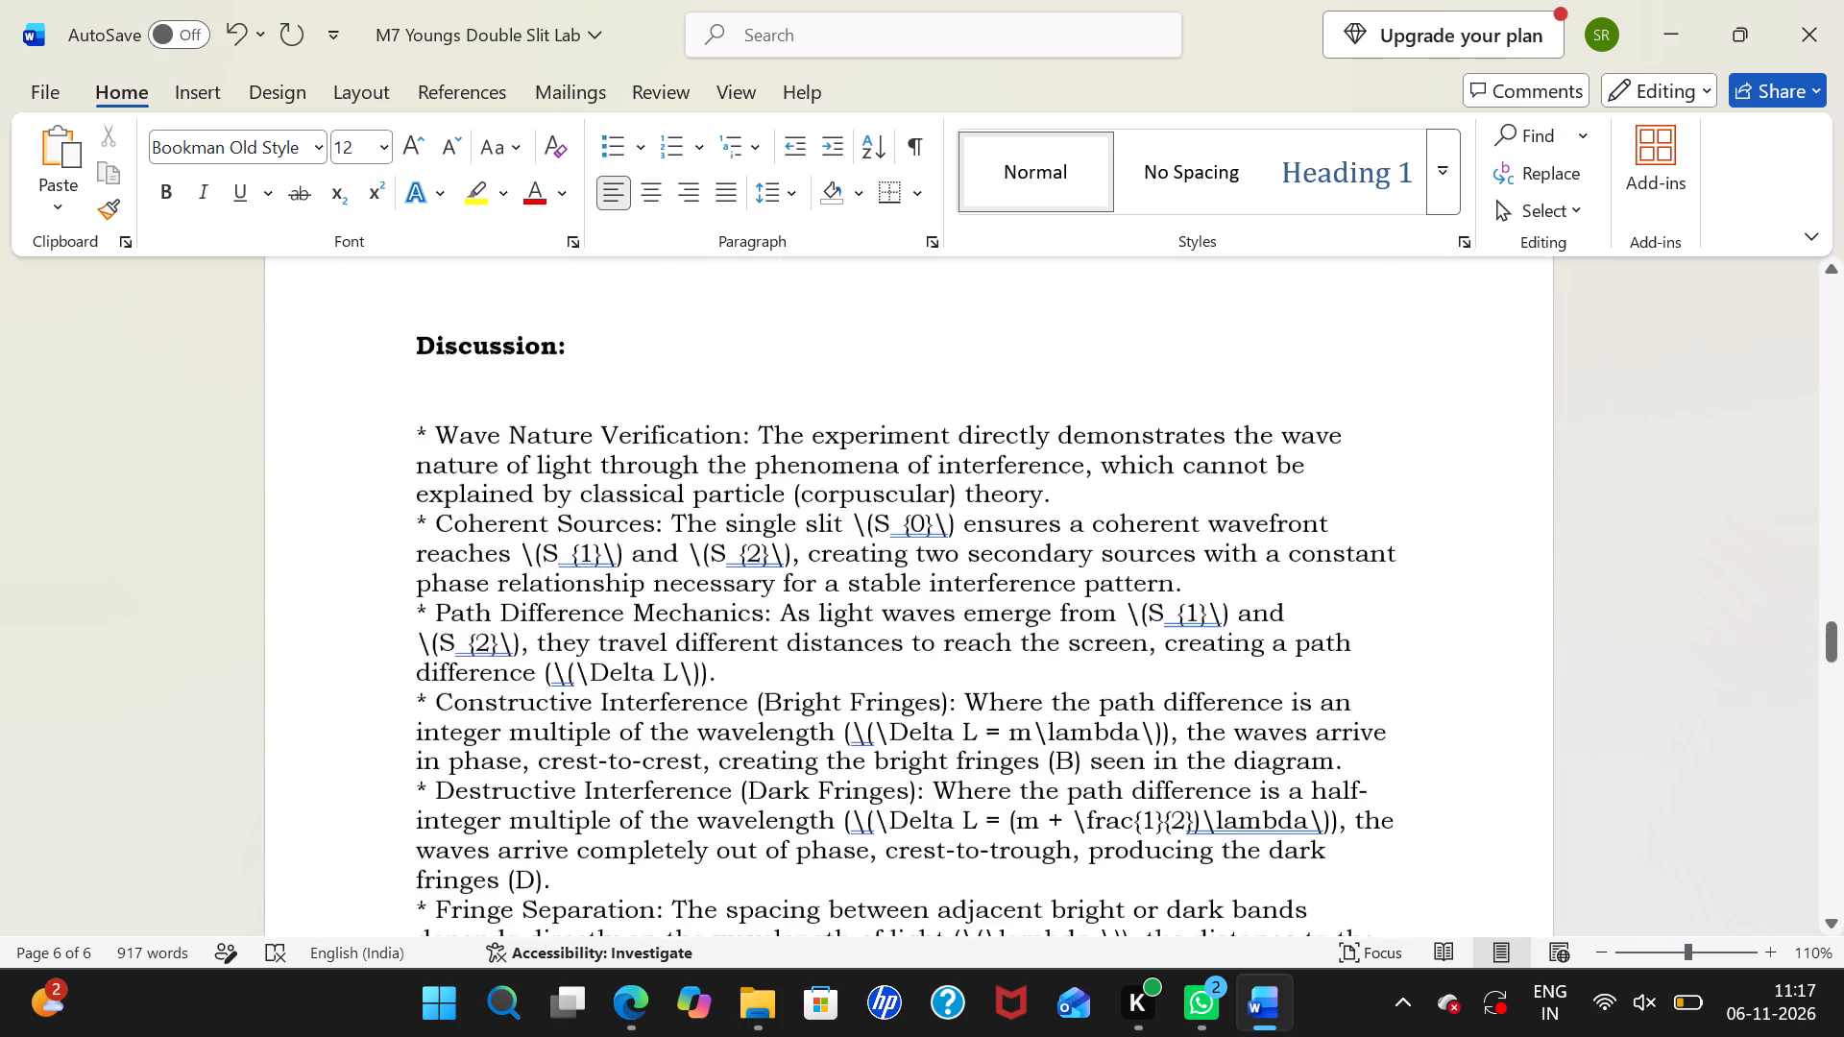
pyautogui.scroll(-5, 488, 511)
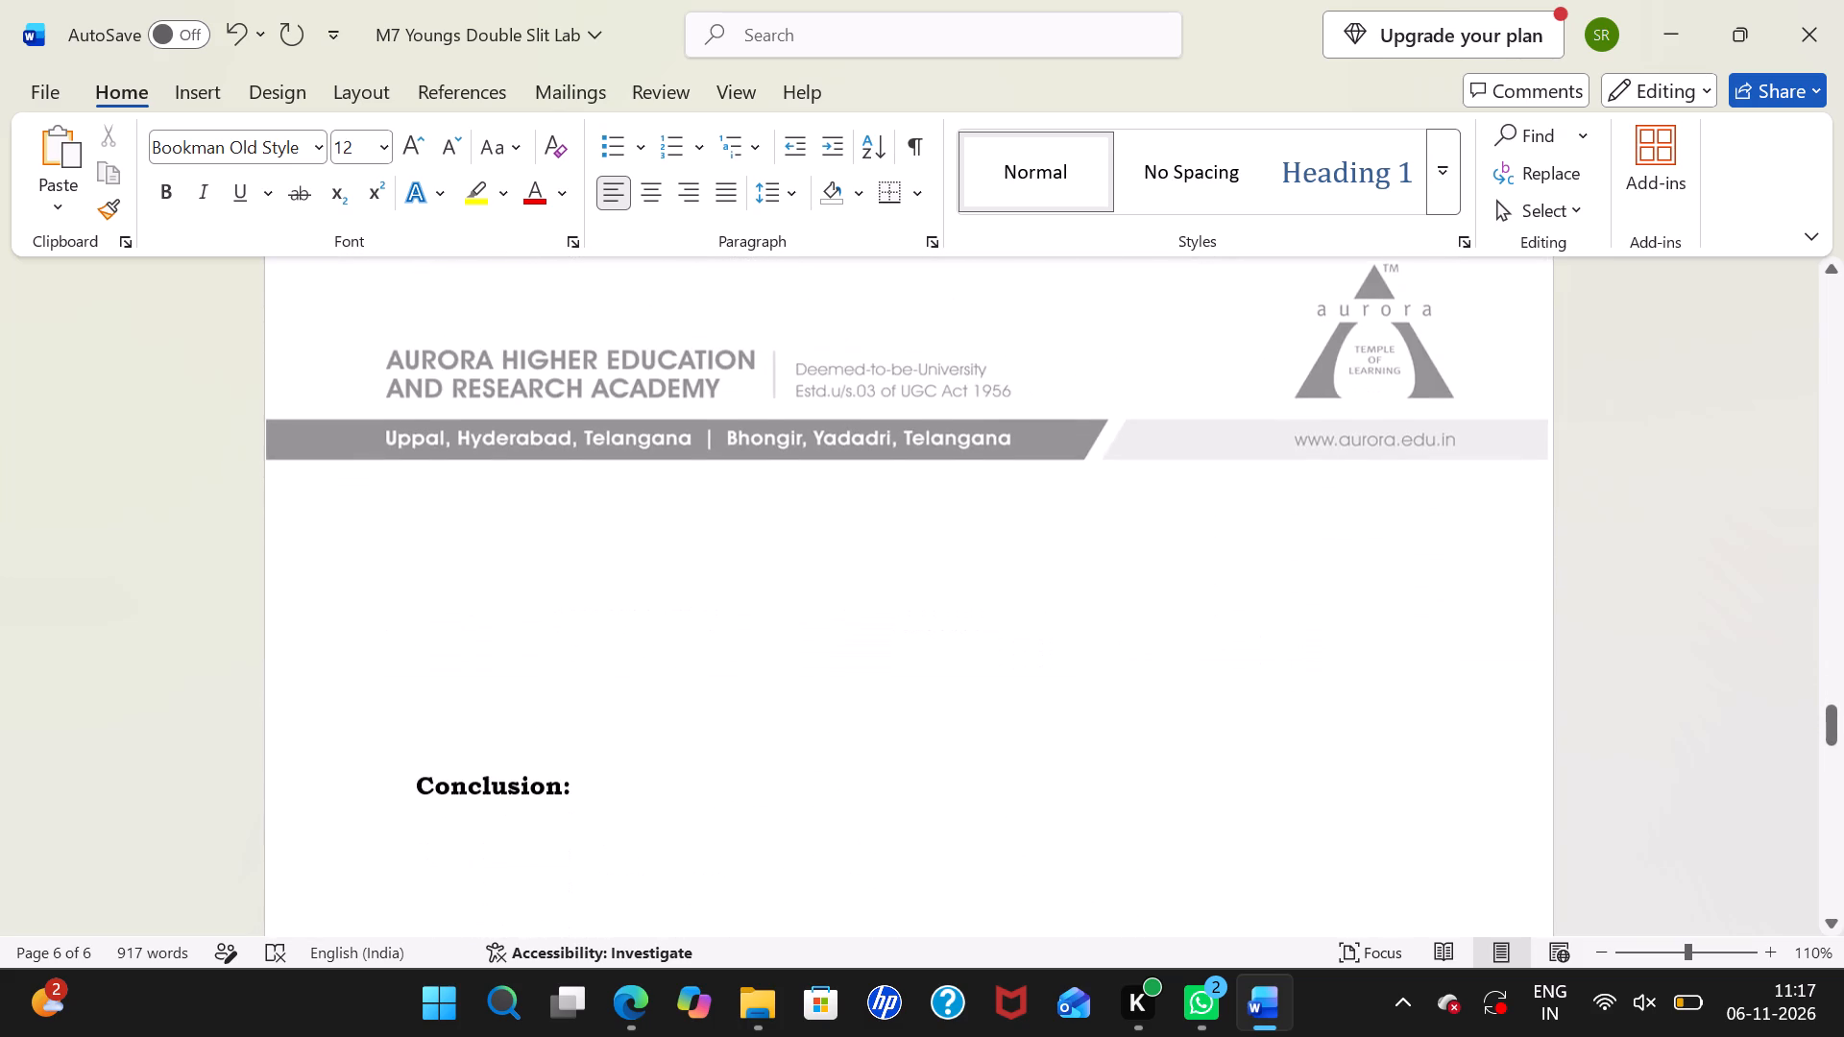
pyautogui.scroll(-1, 488, 511)
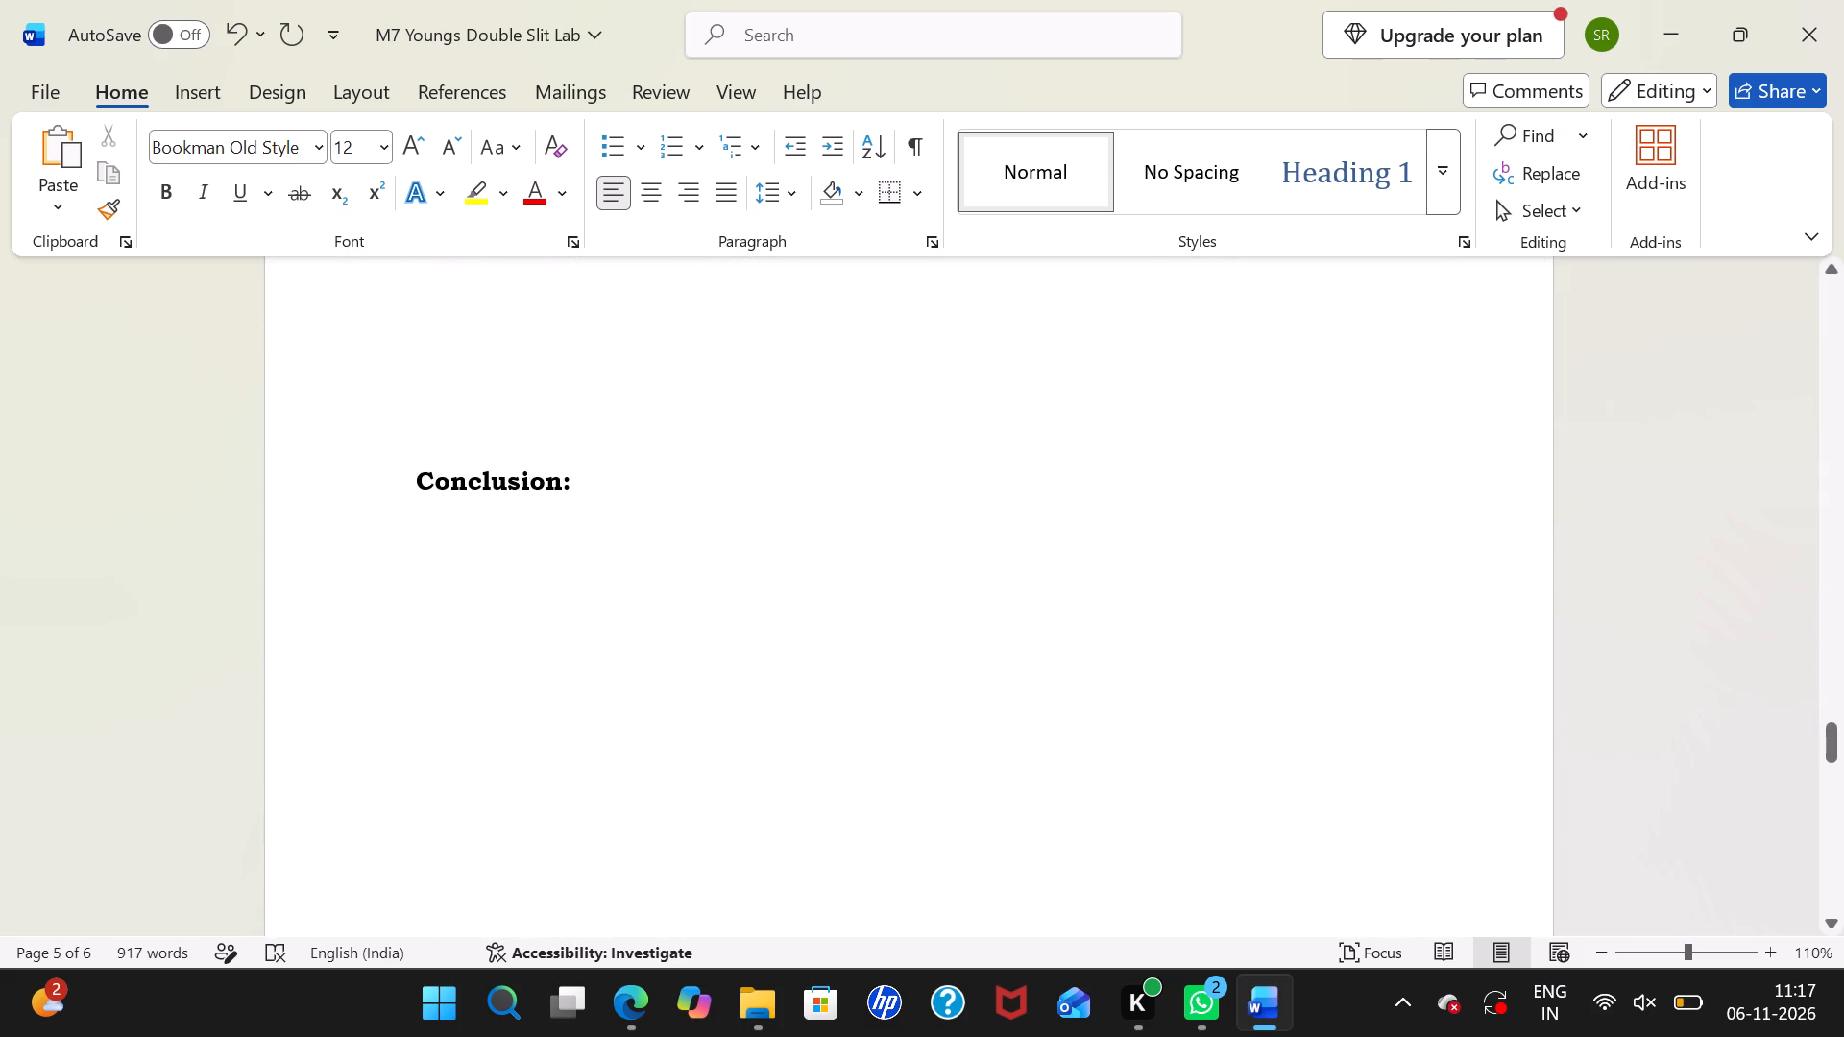
pyautogui.click(578, 471)
pyautogui.press('BackSpace')
pyautogui.press('BackSpace')
pyautogui.press('BackSpace')
pyautogui.press('BackSpace')
pyautogui.press('BackSpace')
pyautogui.press('BackSpace')
pyautogui.press('BackSpace')
pyautogui.press('BackSpace')
pyautogui.press('BackSpace')
pyautogui.press('BackSpace')
pyautogui.press('BackSpace')
pyautogui.press('BackSpace')
pyautogui.press('BackSpace')
pyautogui.press('BackSpace')
pyautogui.press('BackSpace')
pyautogui.press('BackSpace')
pyautogui.press('BackSpace')
pyautogui.press('BackSpace')
pyautogui.press('BackSpace')
pyautogui.press('BackSpace')
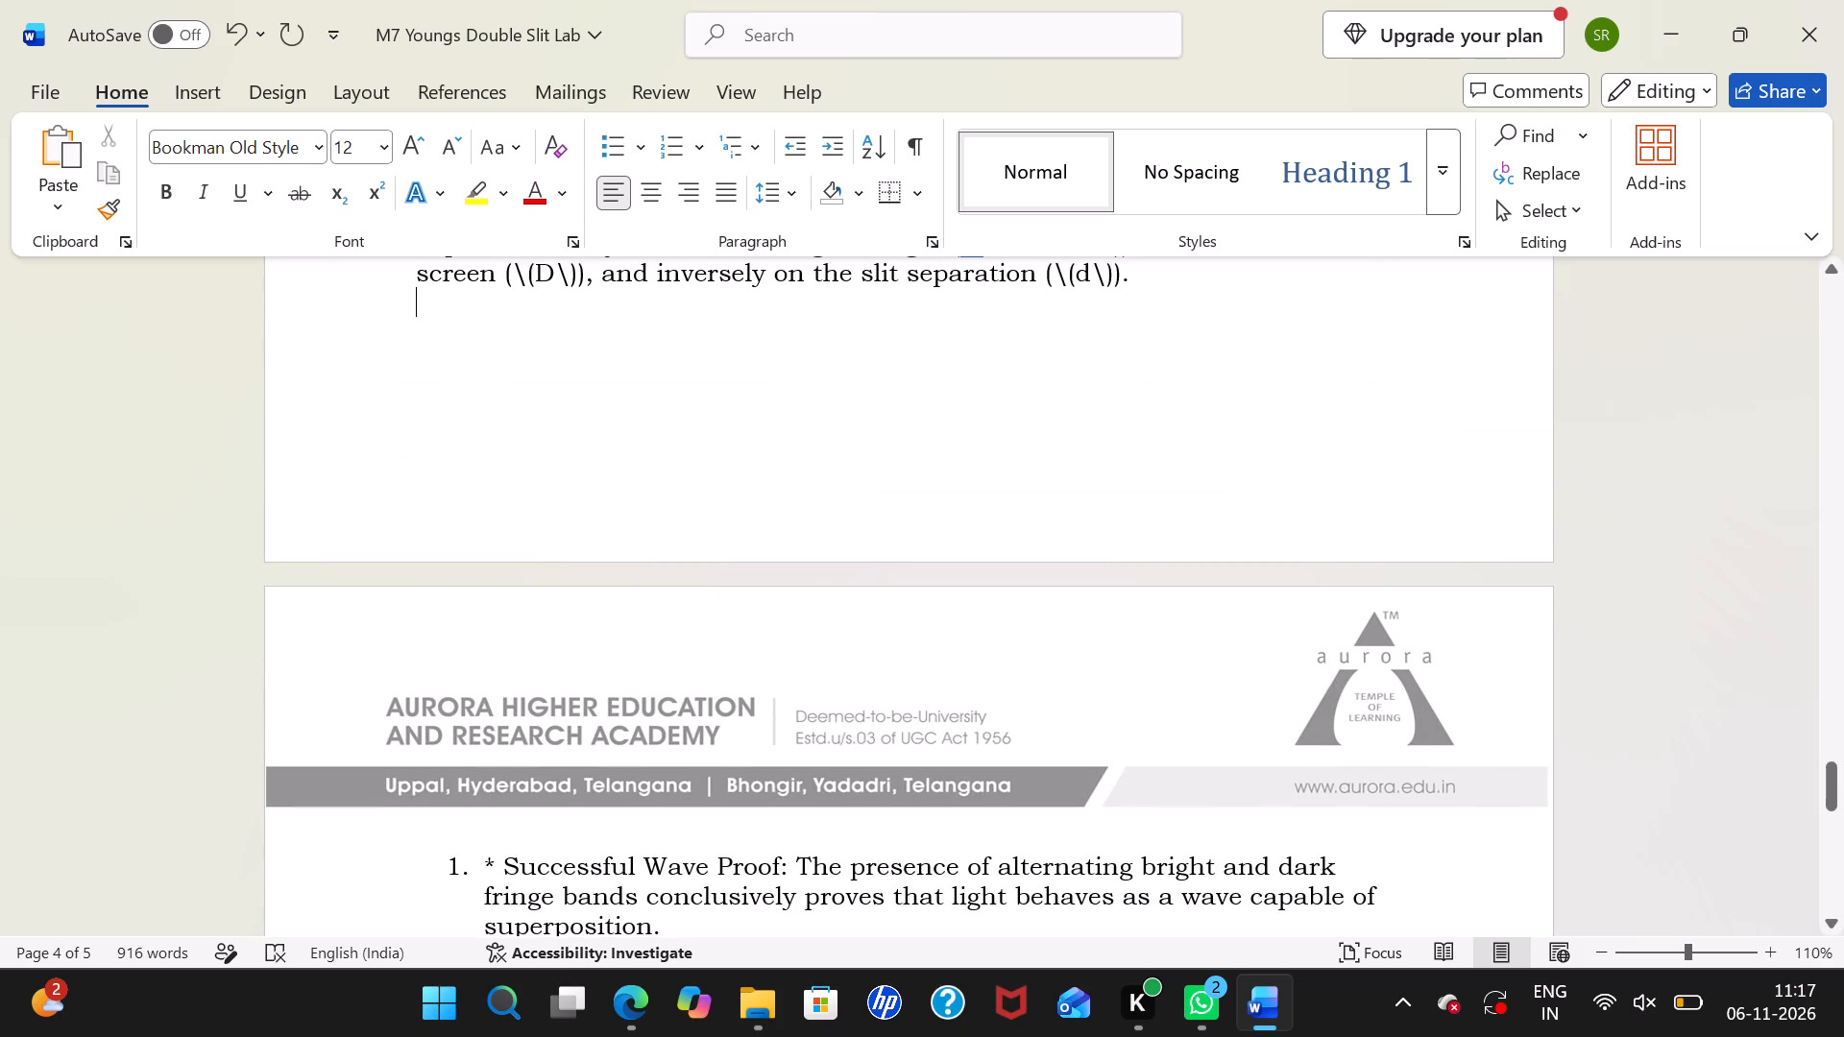
pyautogui.press('End')
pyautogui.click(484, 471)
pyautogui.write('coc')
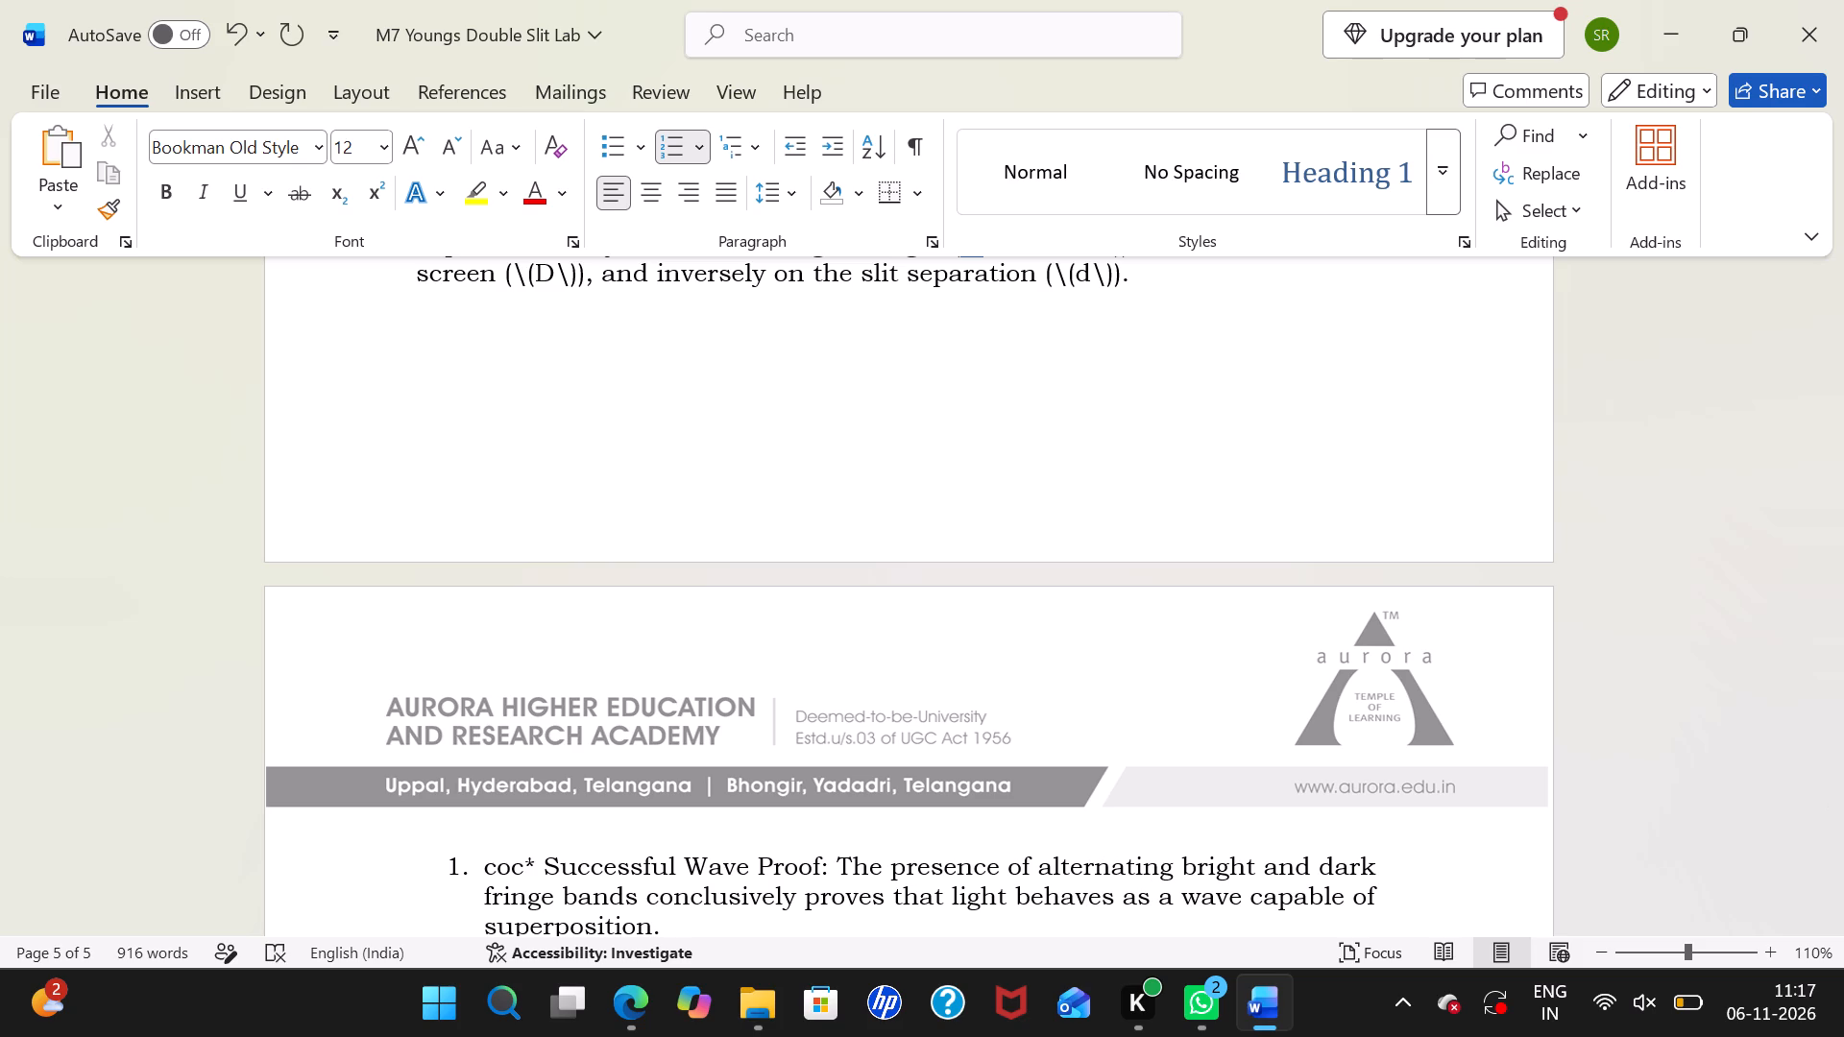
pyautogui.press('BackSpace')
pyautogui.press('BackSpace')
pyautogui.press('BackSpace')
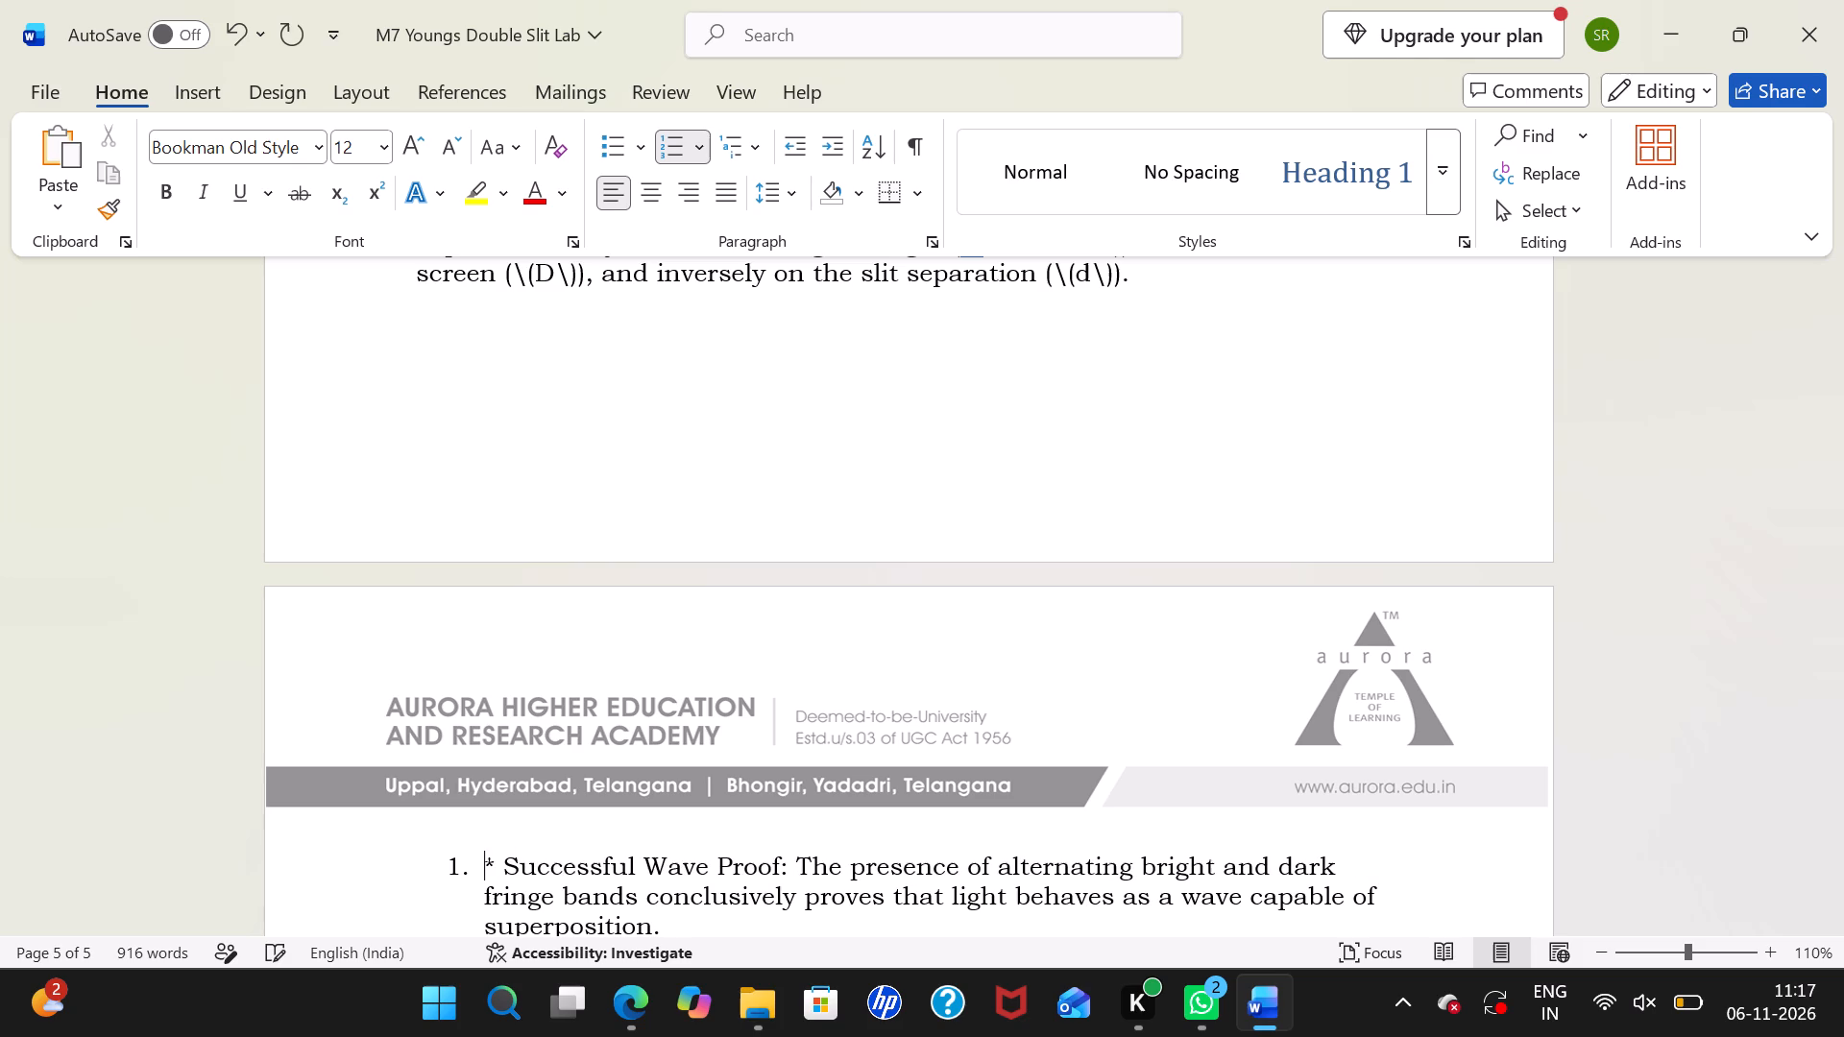
# Replace the automatic number of the "Successful Wave Proof" item with a manual "1.".
pyautogui.press('BackSpace')
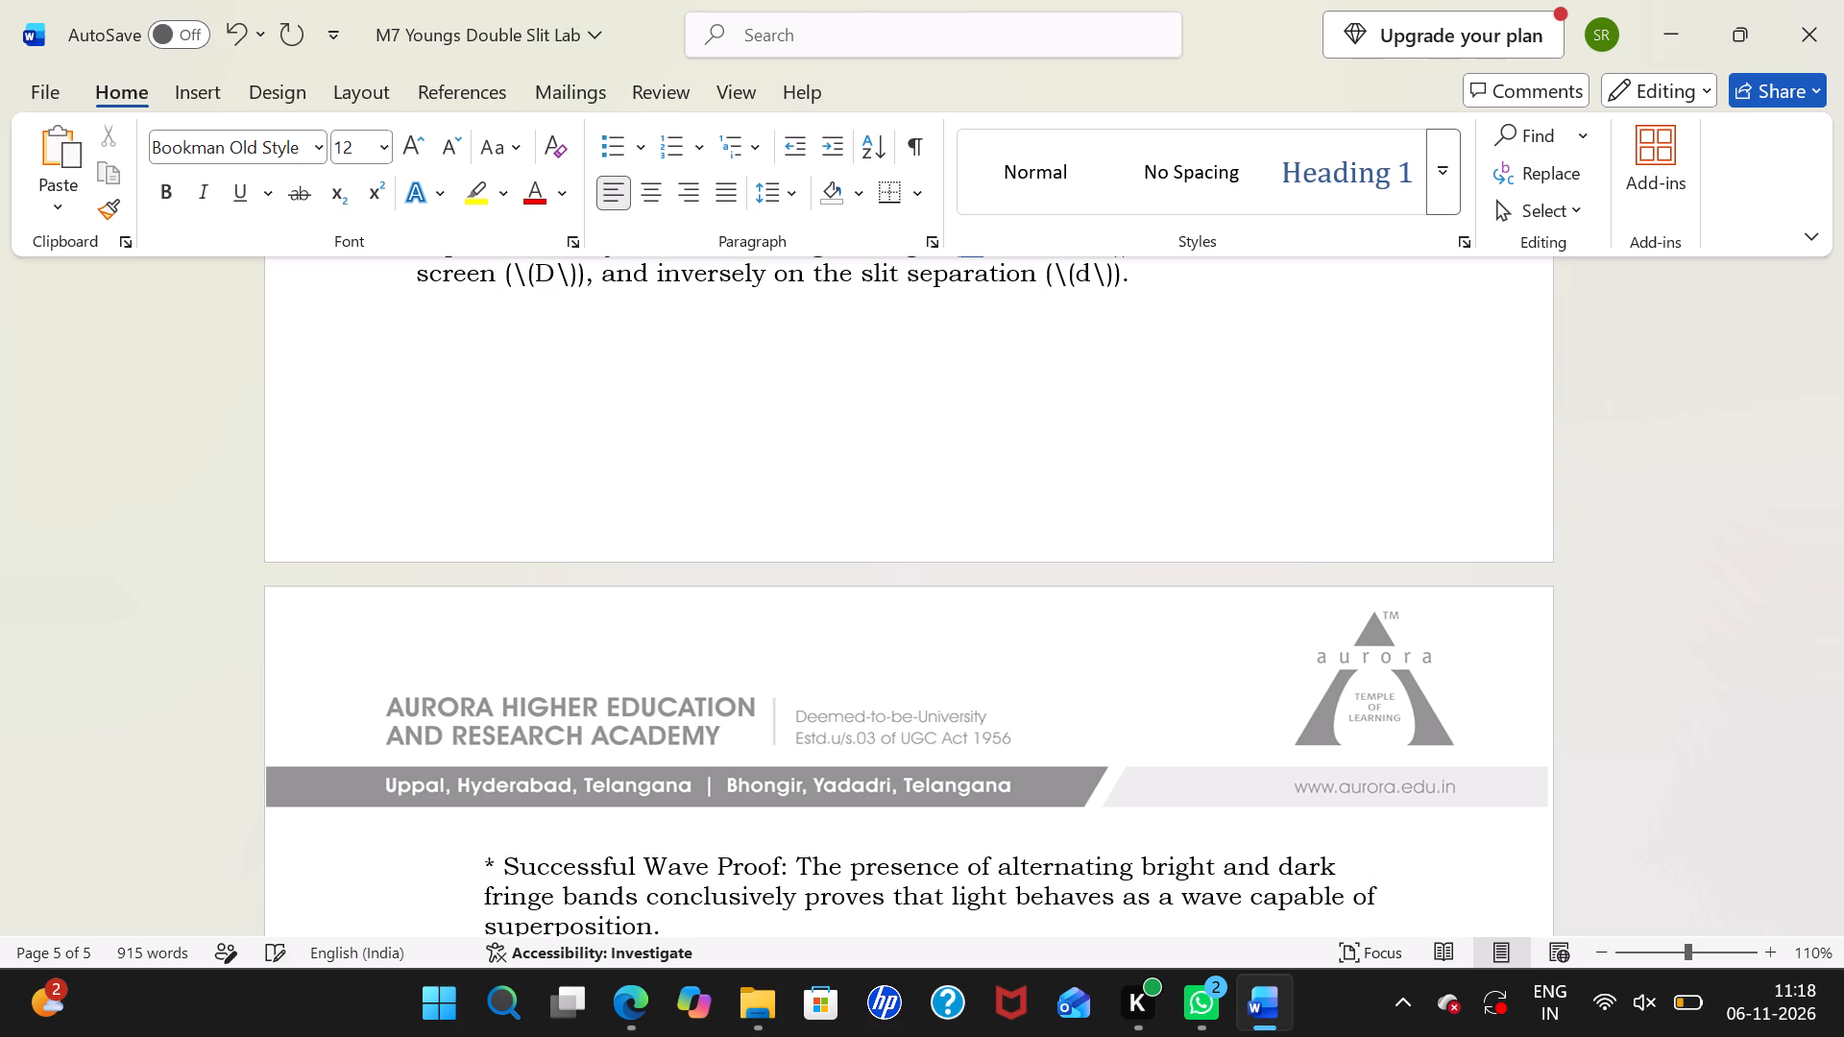
pyautogui.press('1')
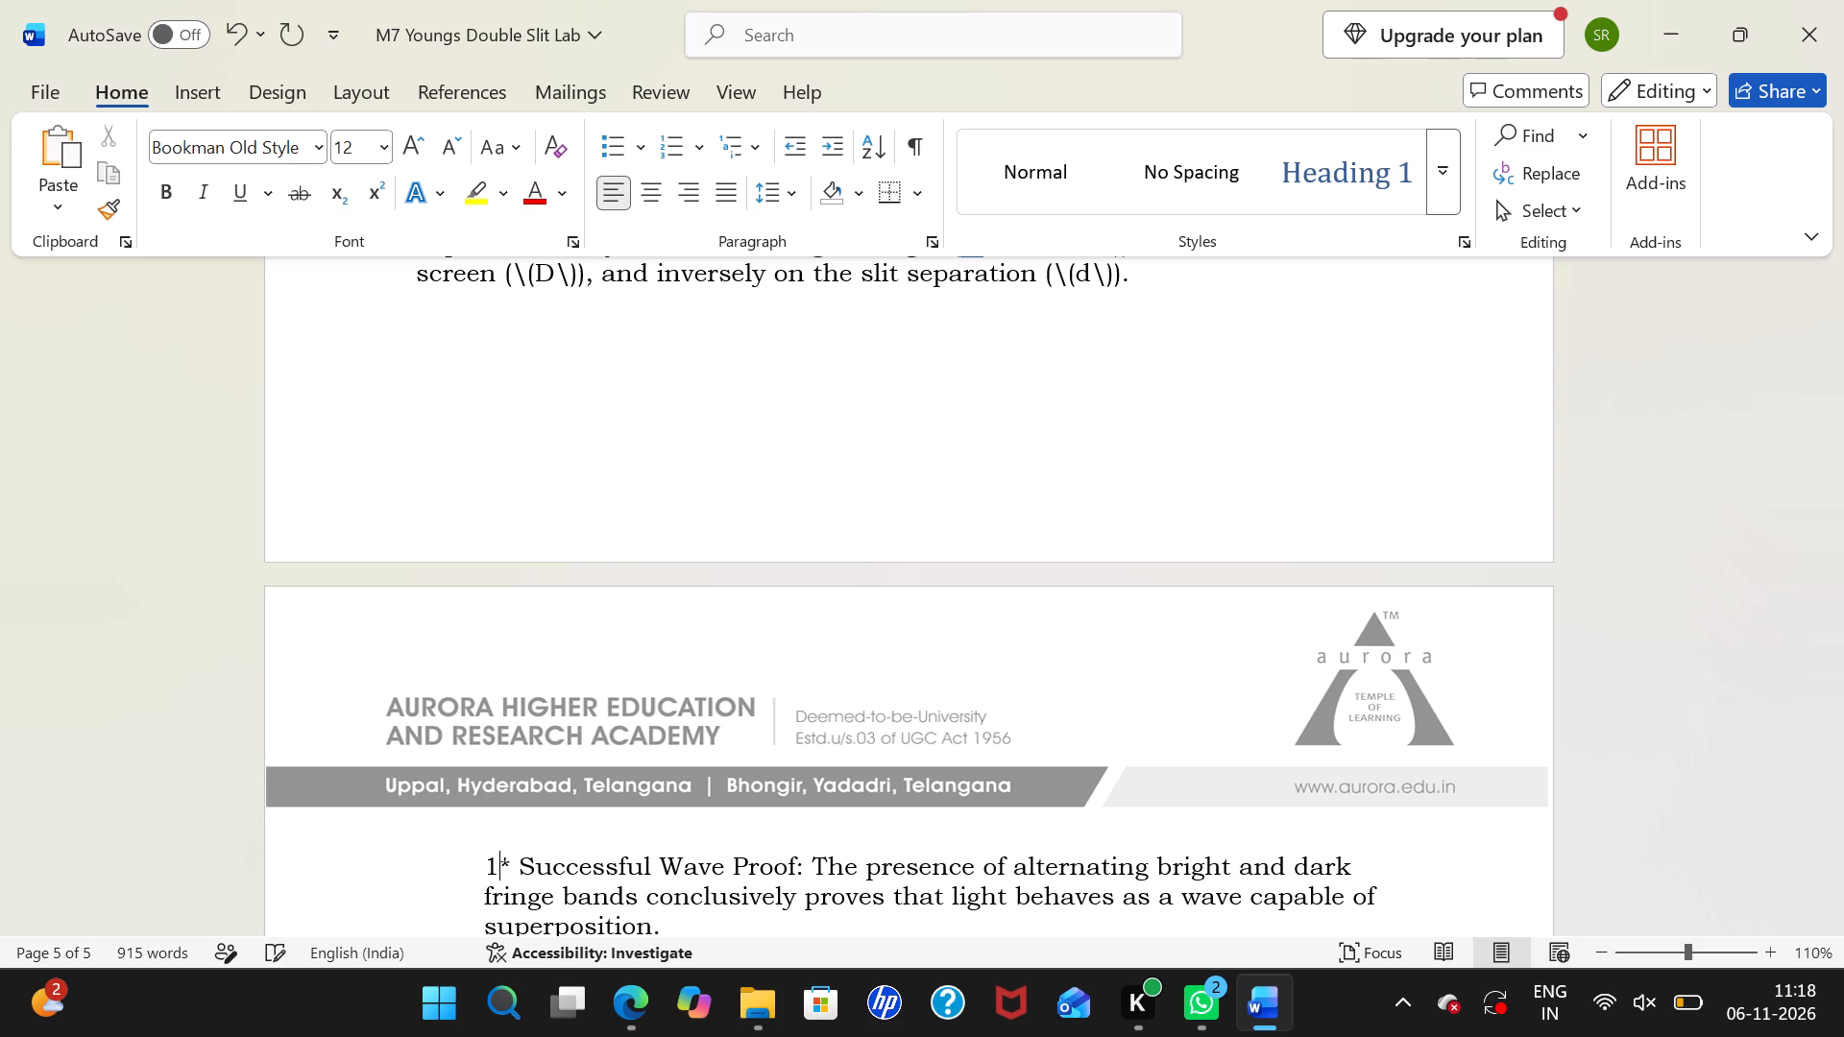
pyautogui.press('.')
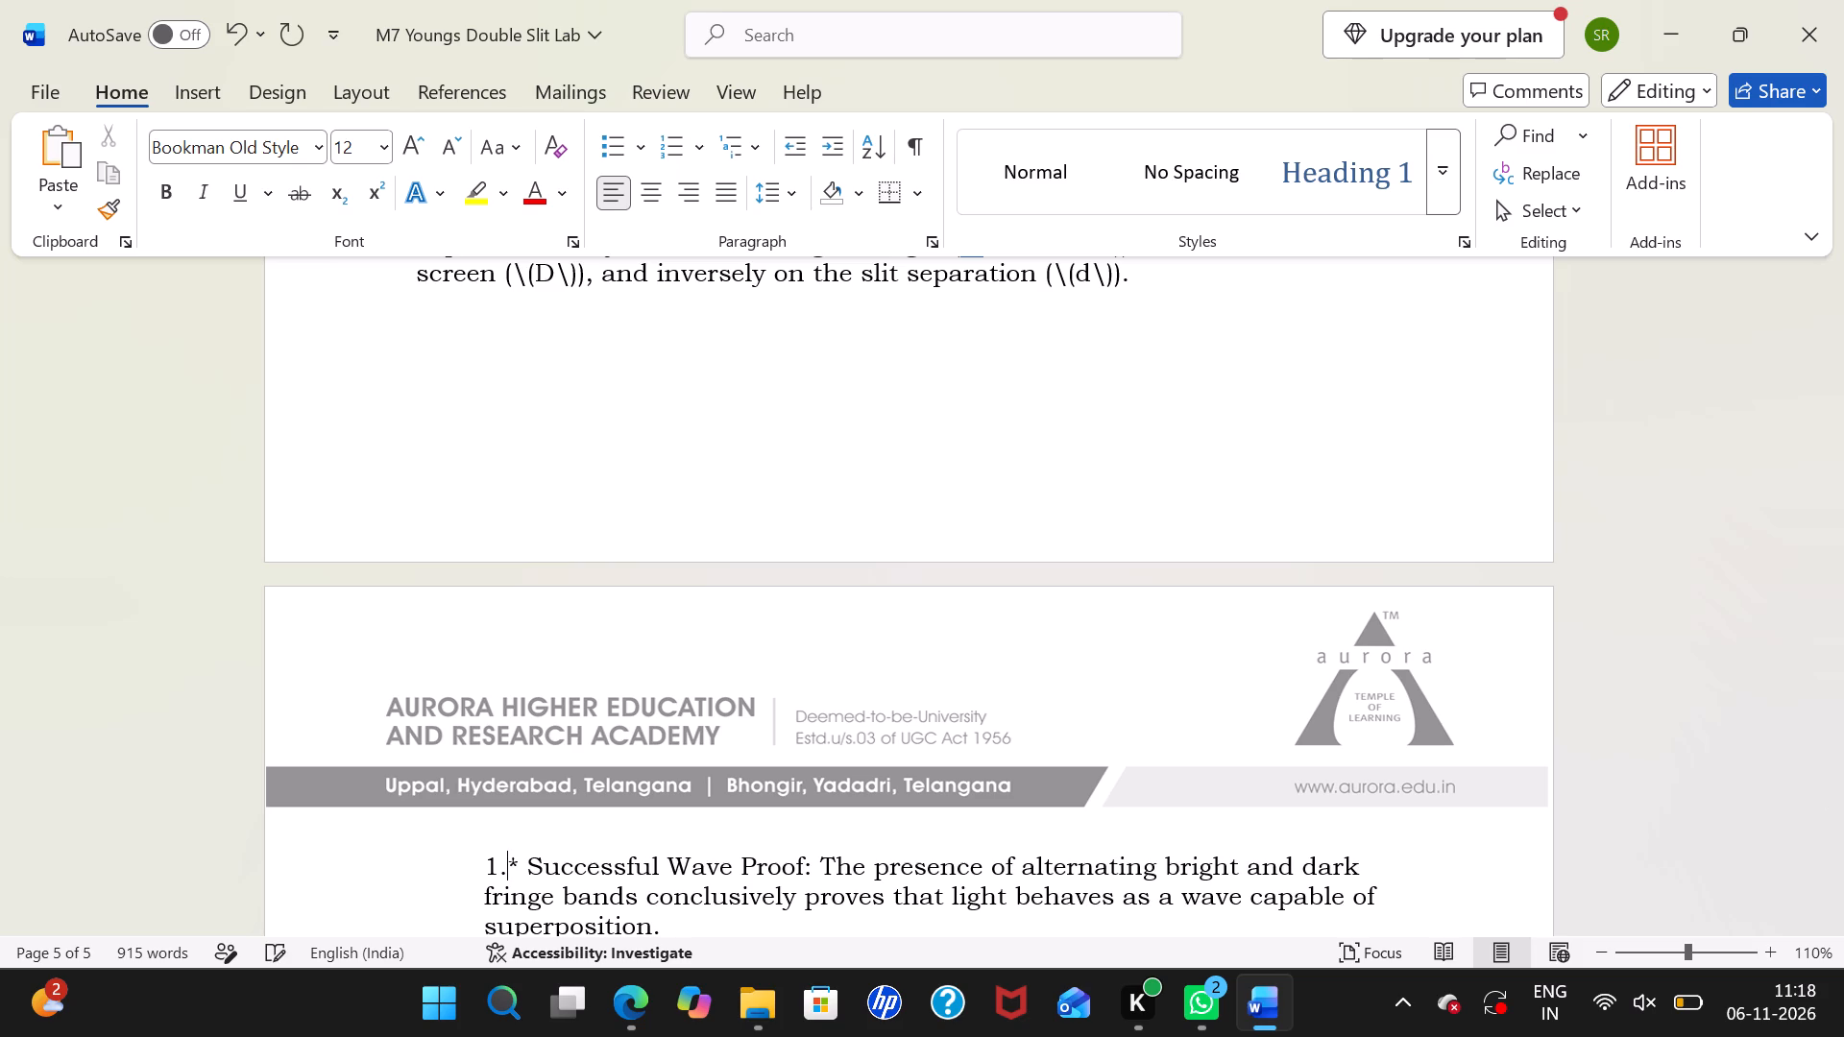
# Insert two spaces before the manual "1." of the "Successful Wave Proof" item and set the font size for new text there to 14.
pyautogui.click(502, 351)
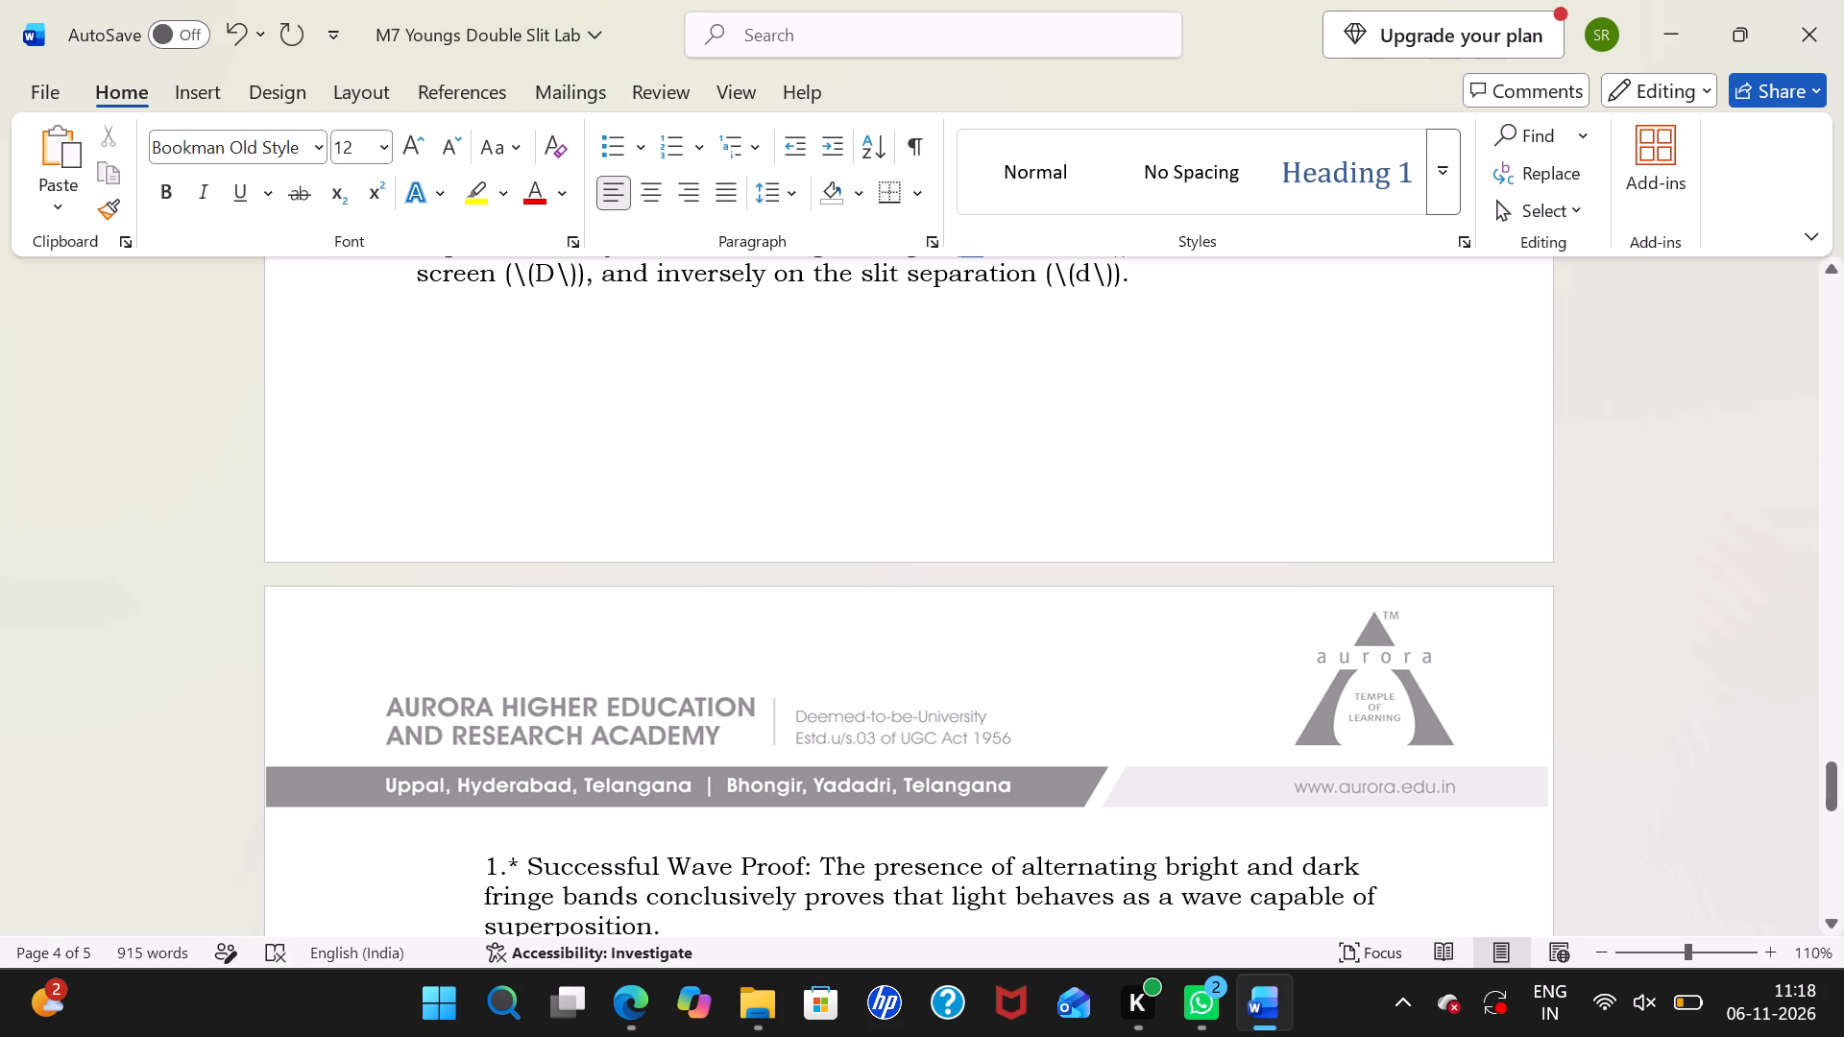
pyautogui.press('space')
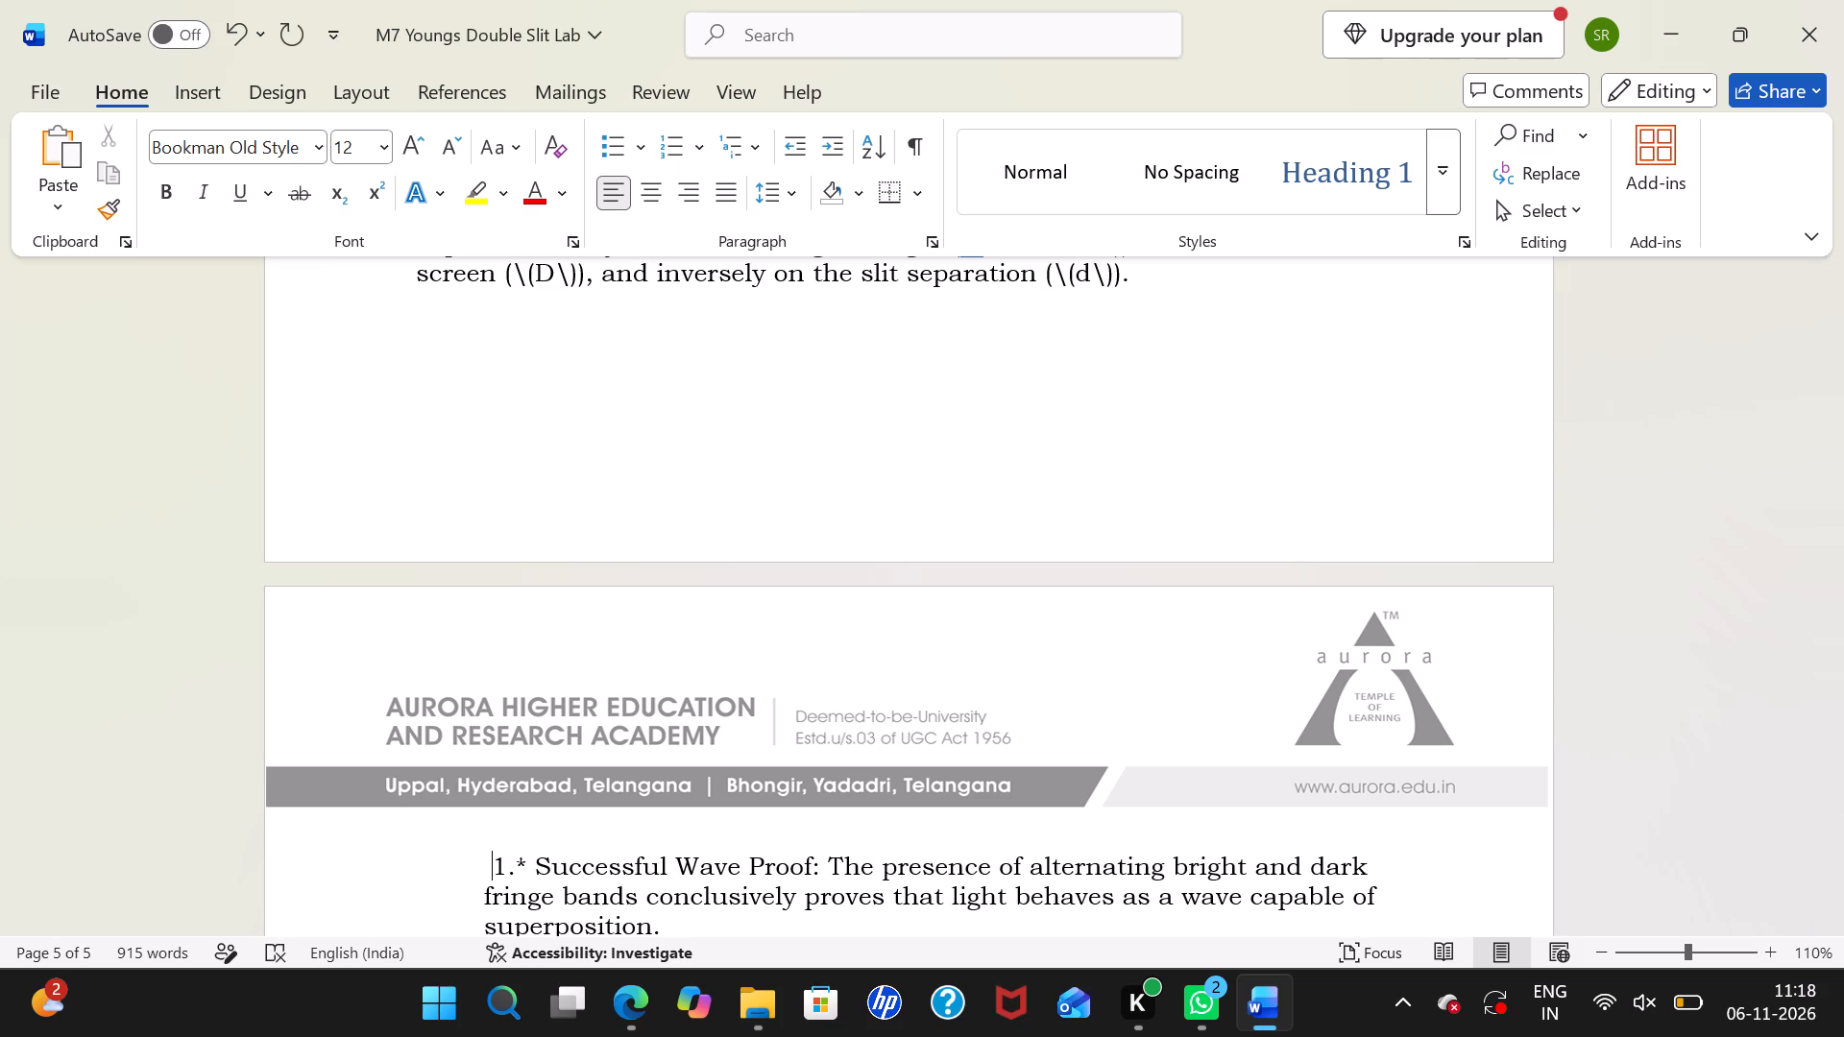
pyautogui.click(434, 347)
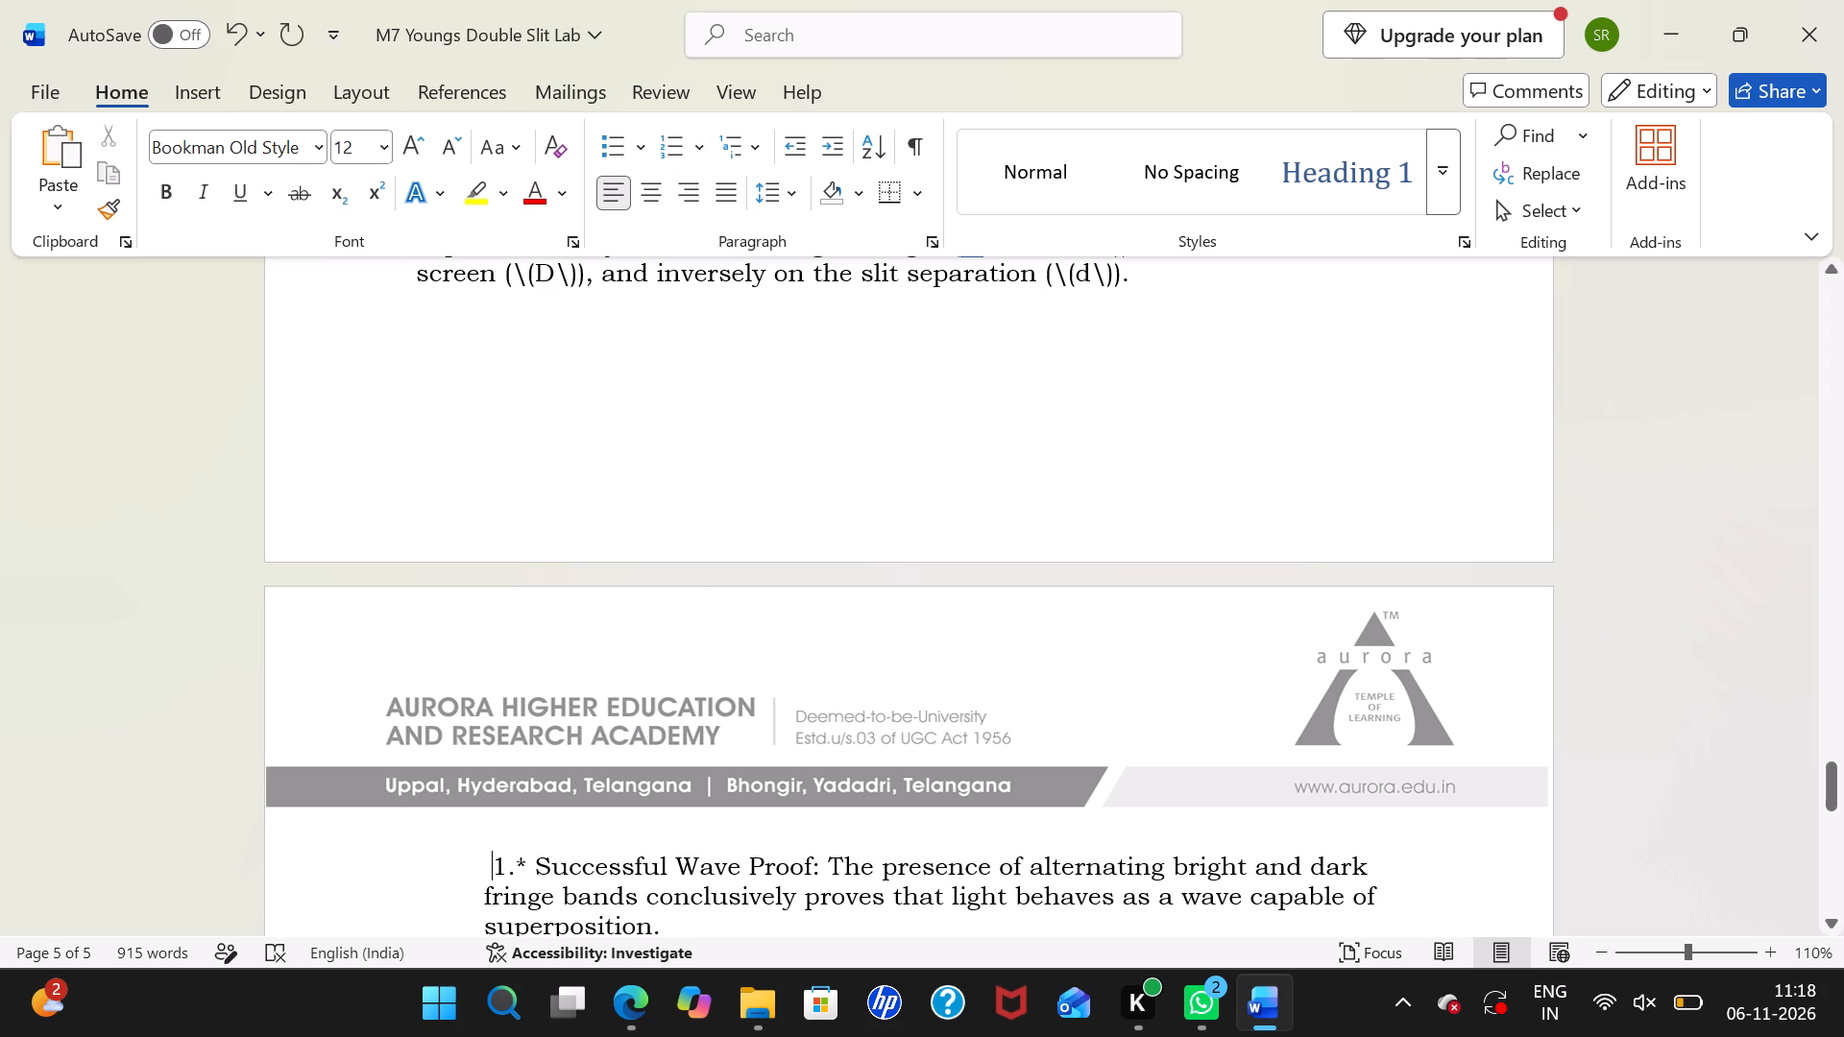
pyautogui.click(486, 821)
pyautogui.press('space')
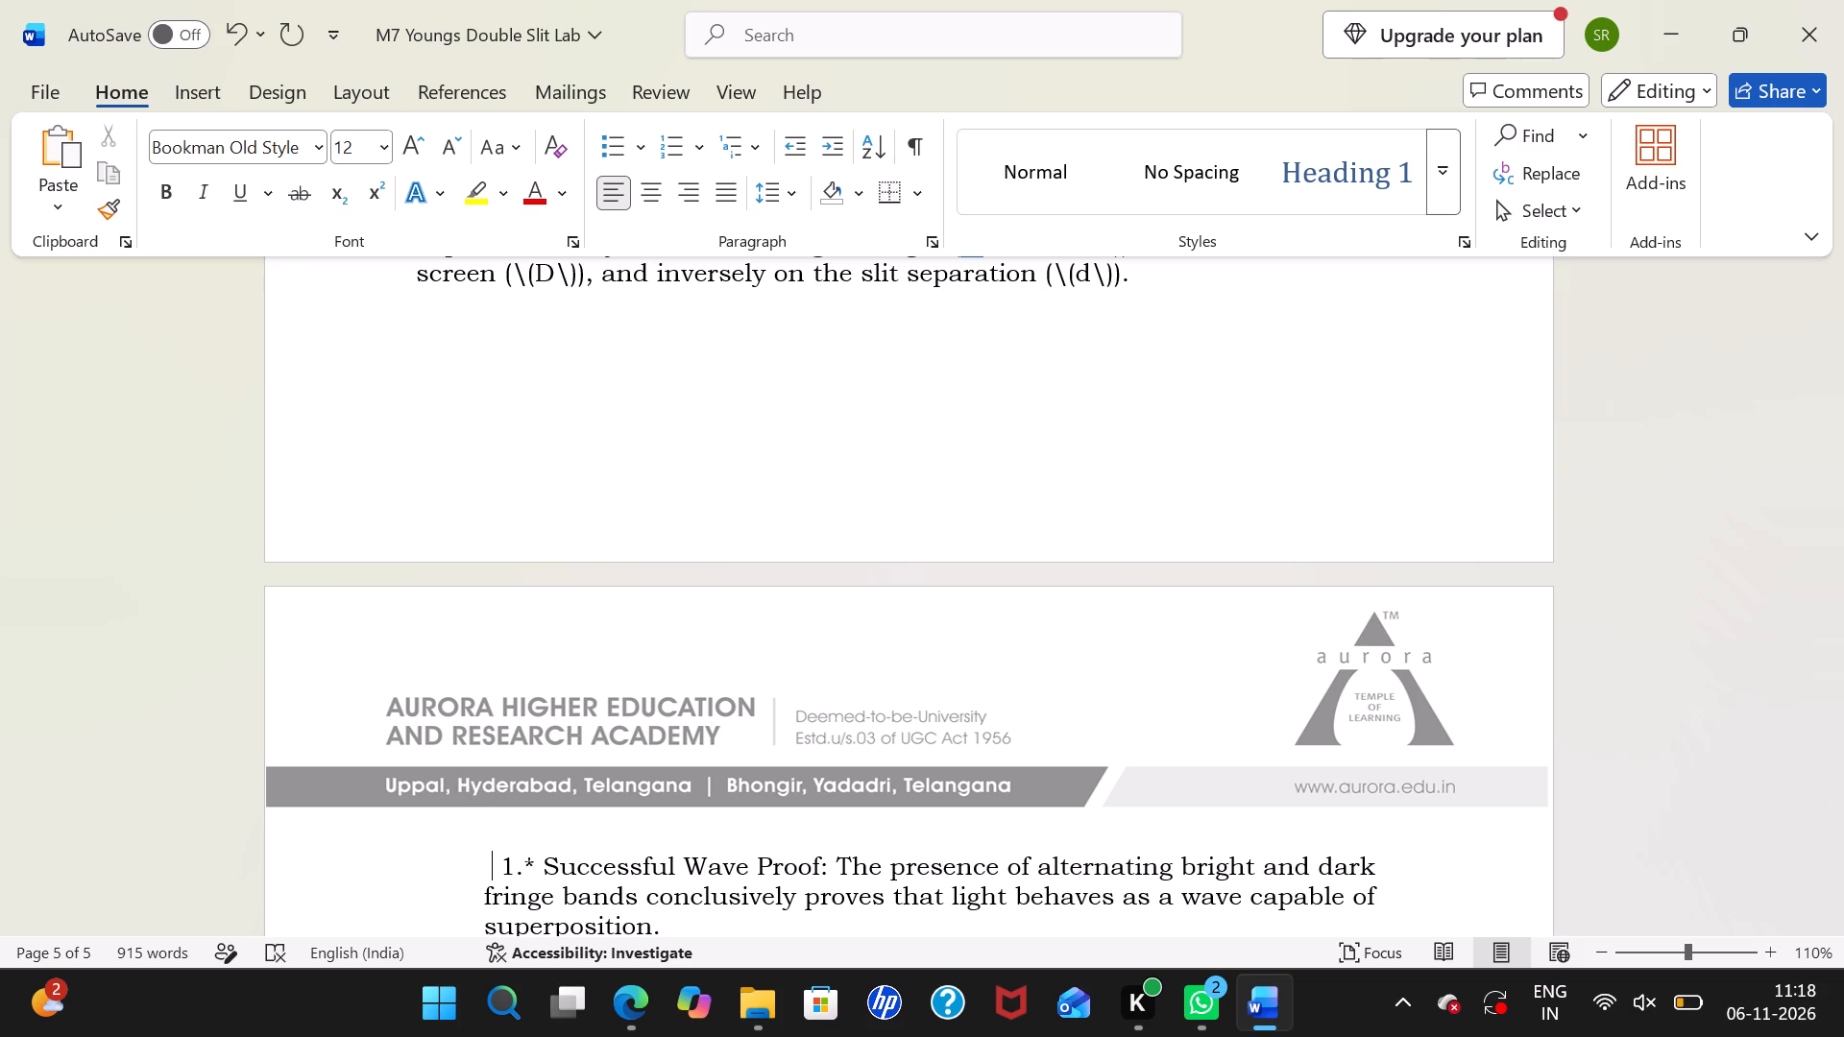
pyautogui.click(422, 144)
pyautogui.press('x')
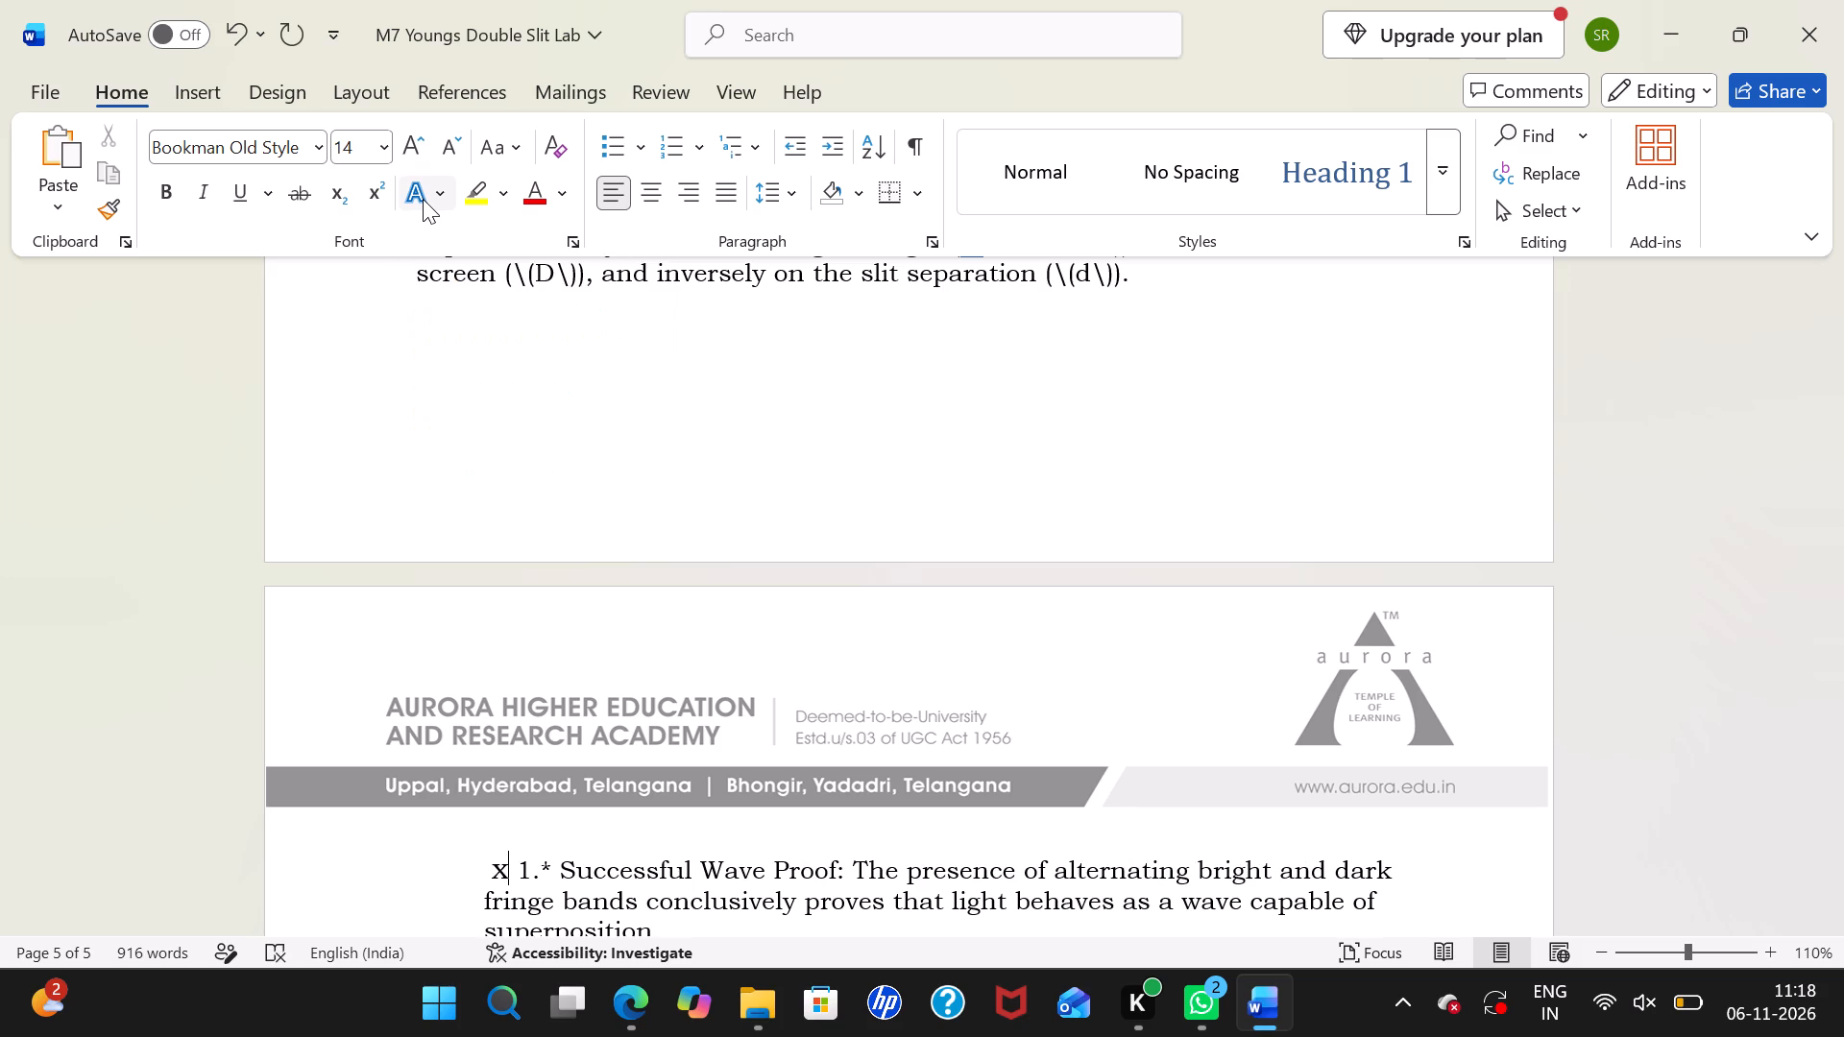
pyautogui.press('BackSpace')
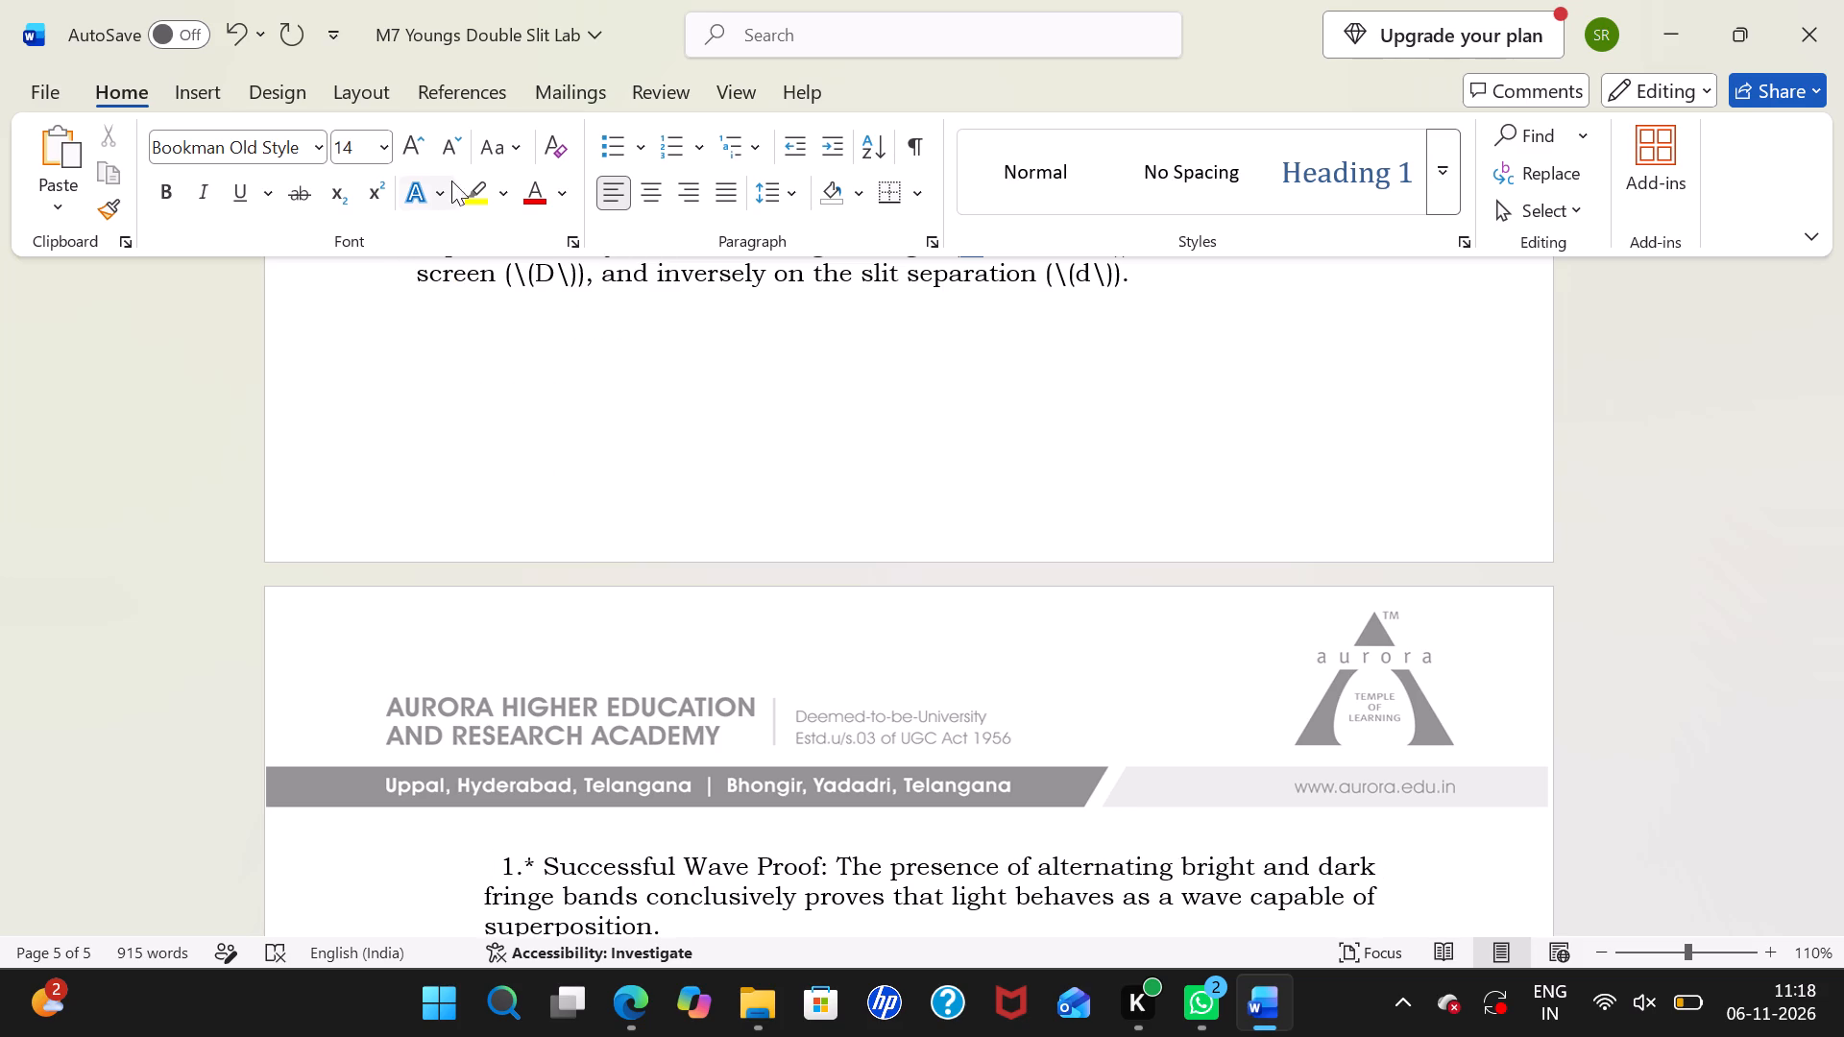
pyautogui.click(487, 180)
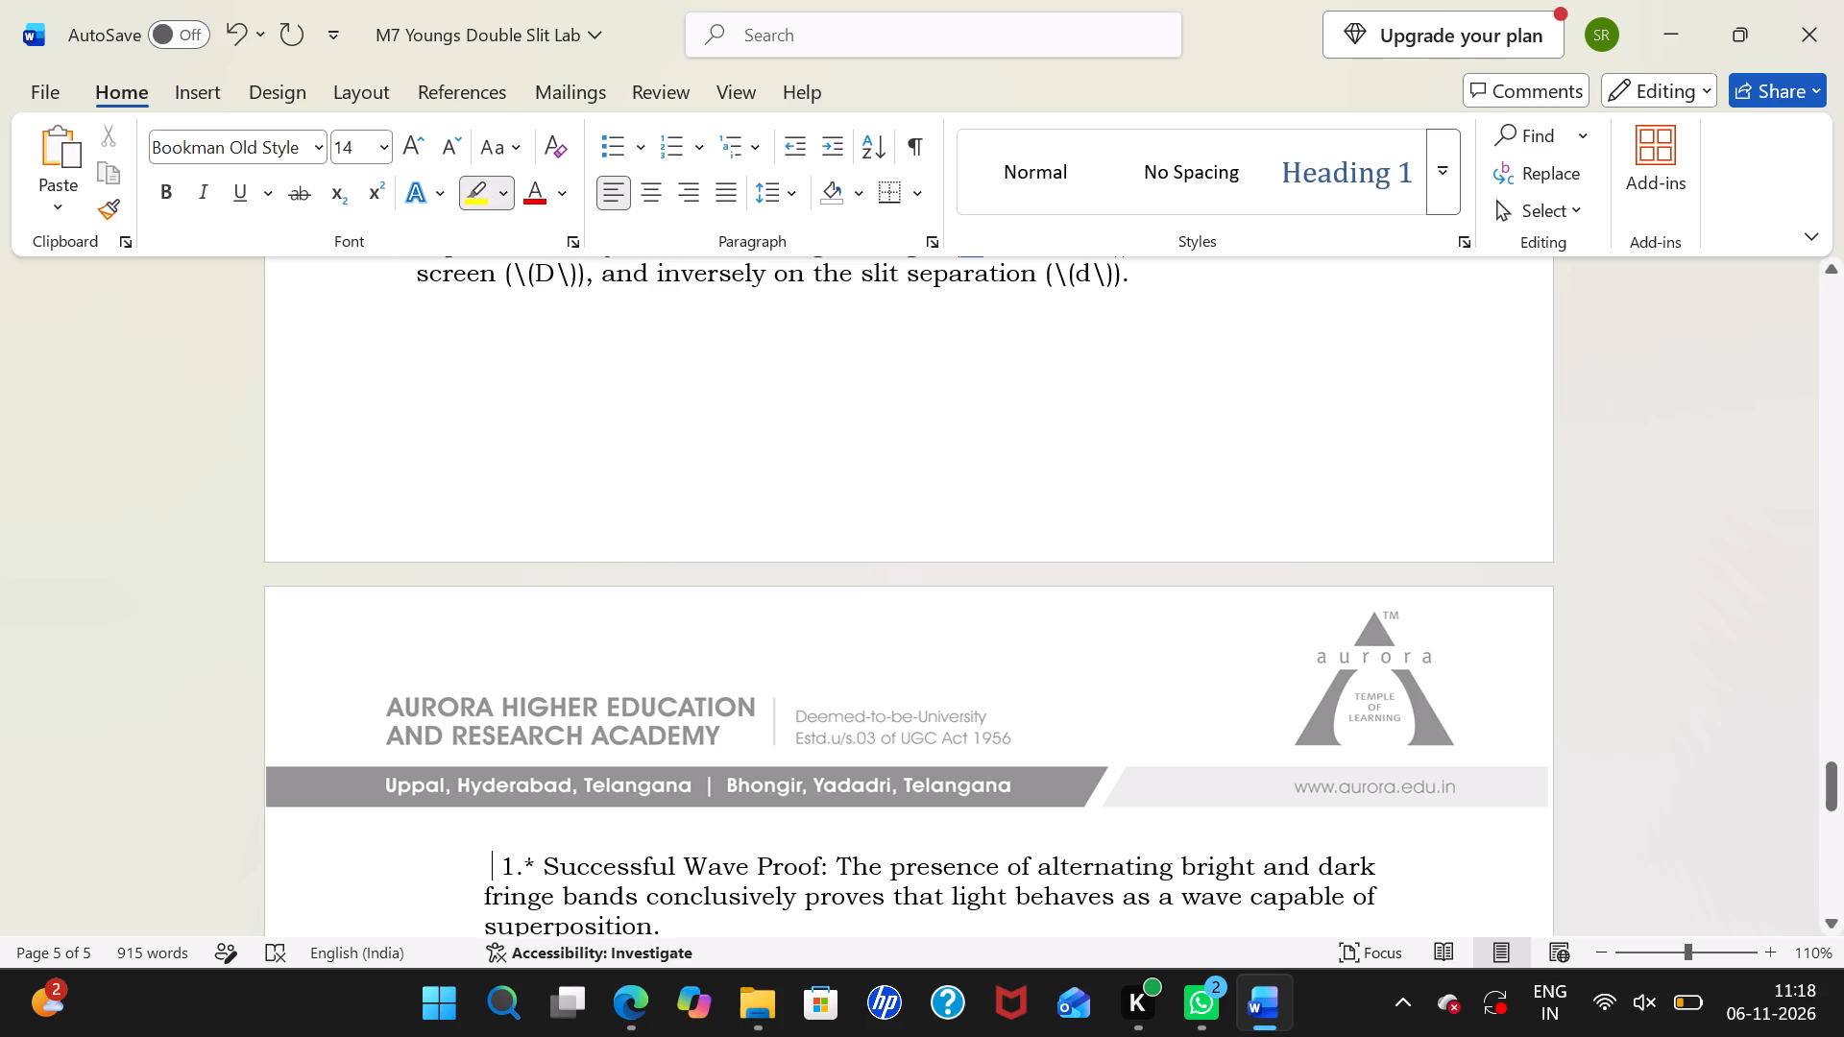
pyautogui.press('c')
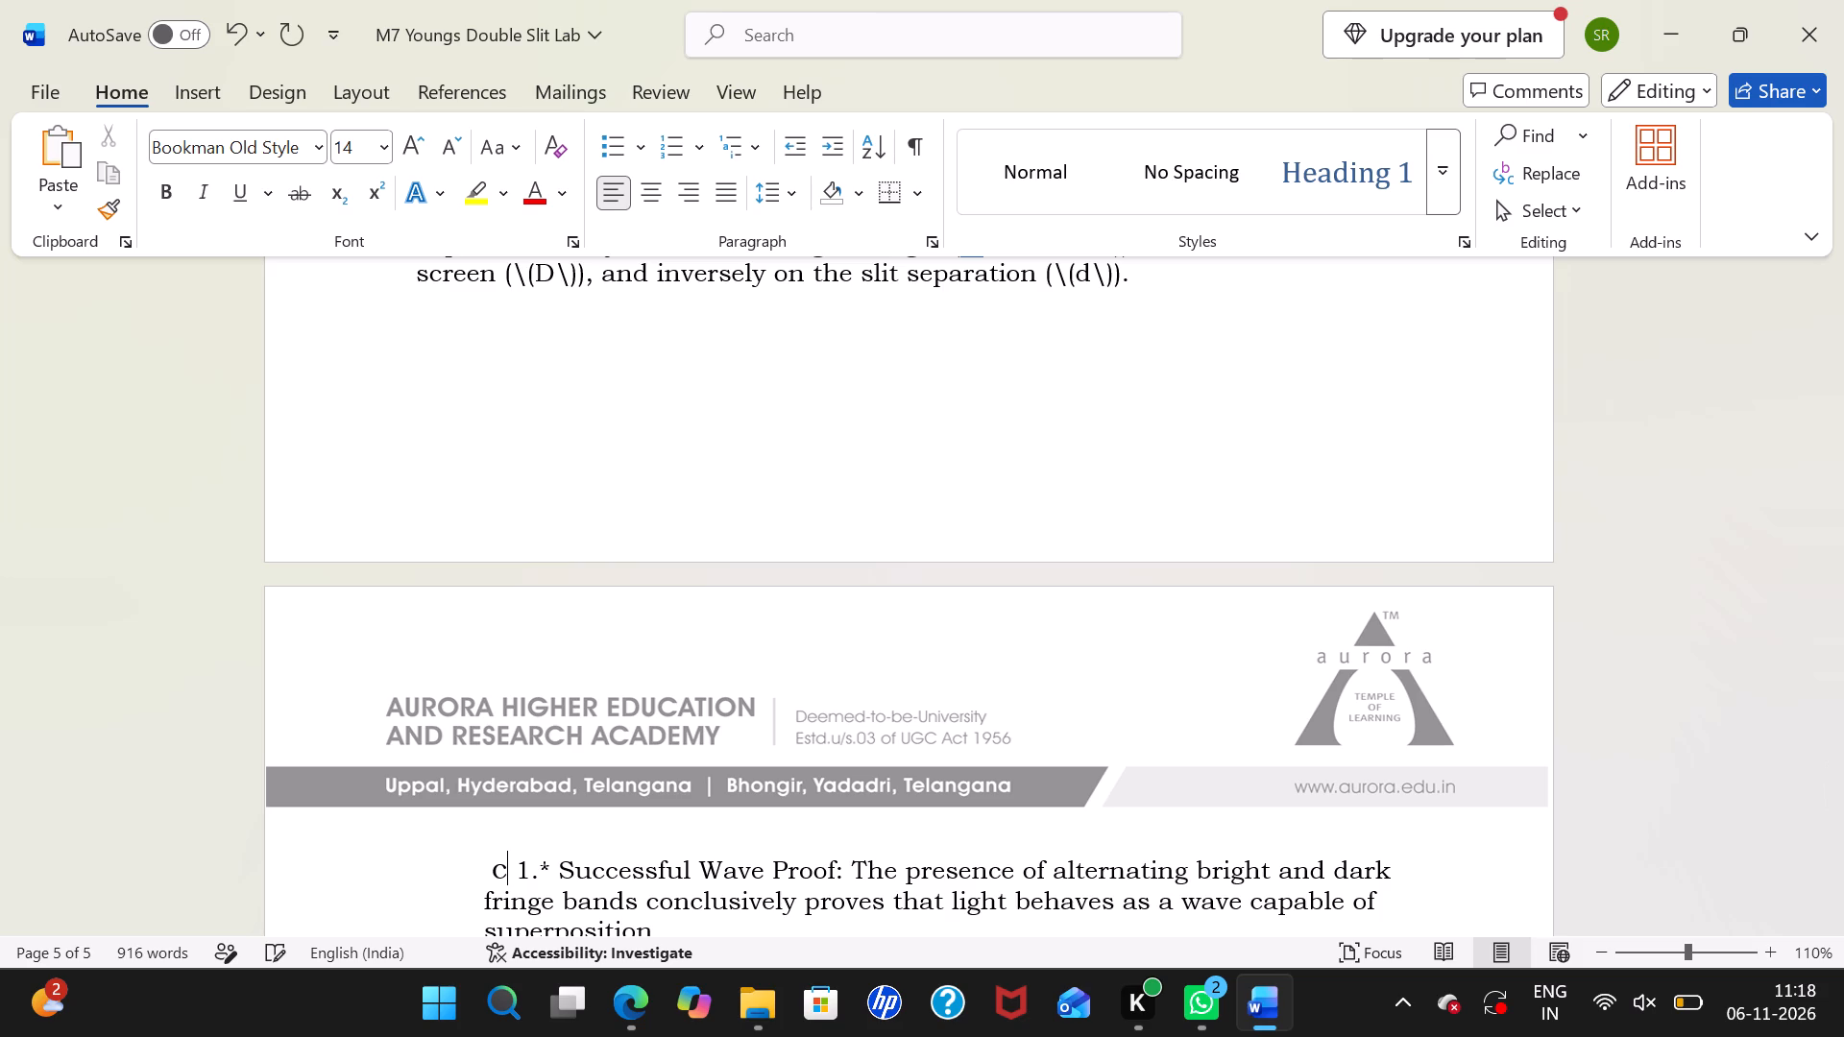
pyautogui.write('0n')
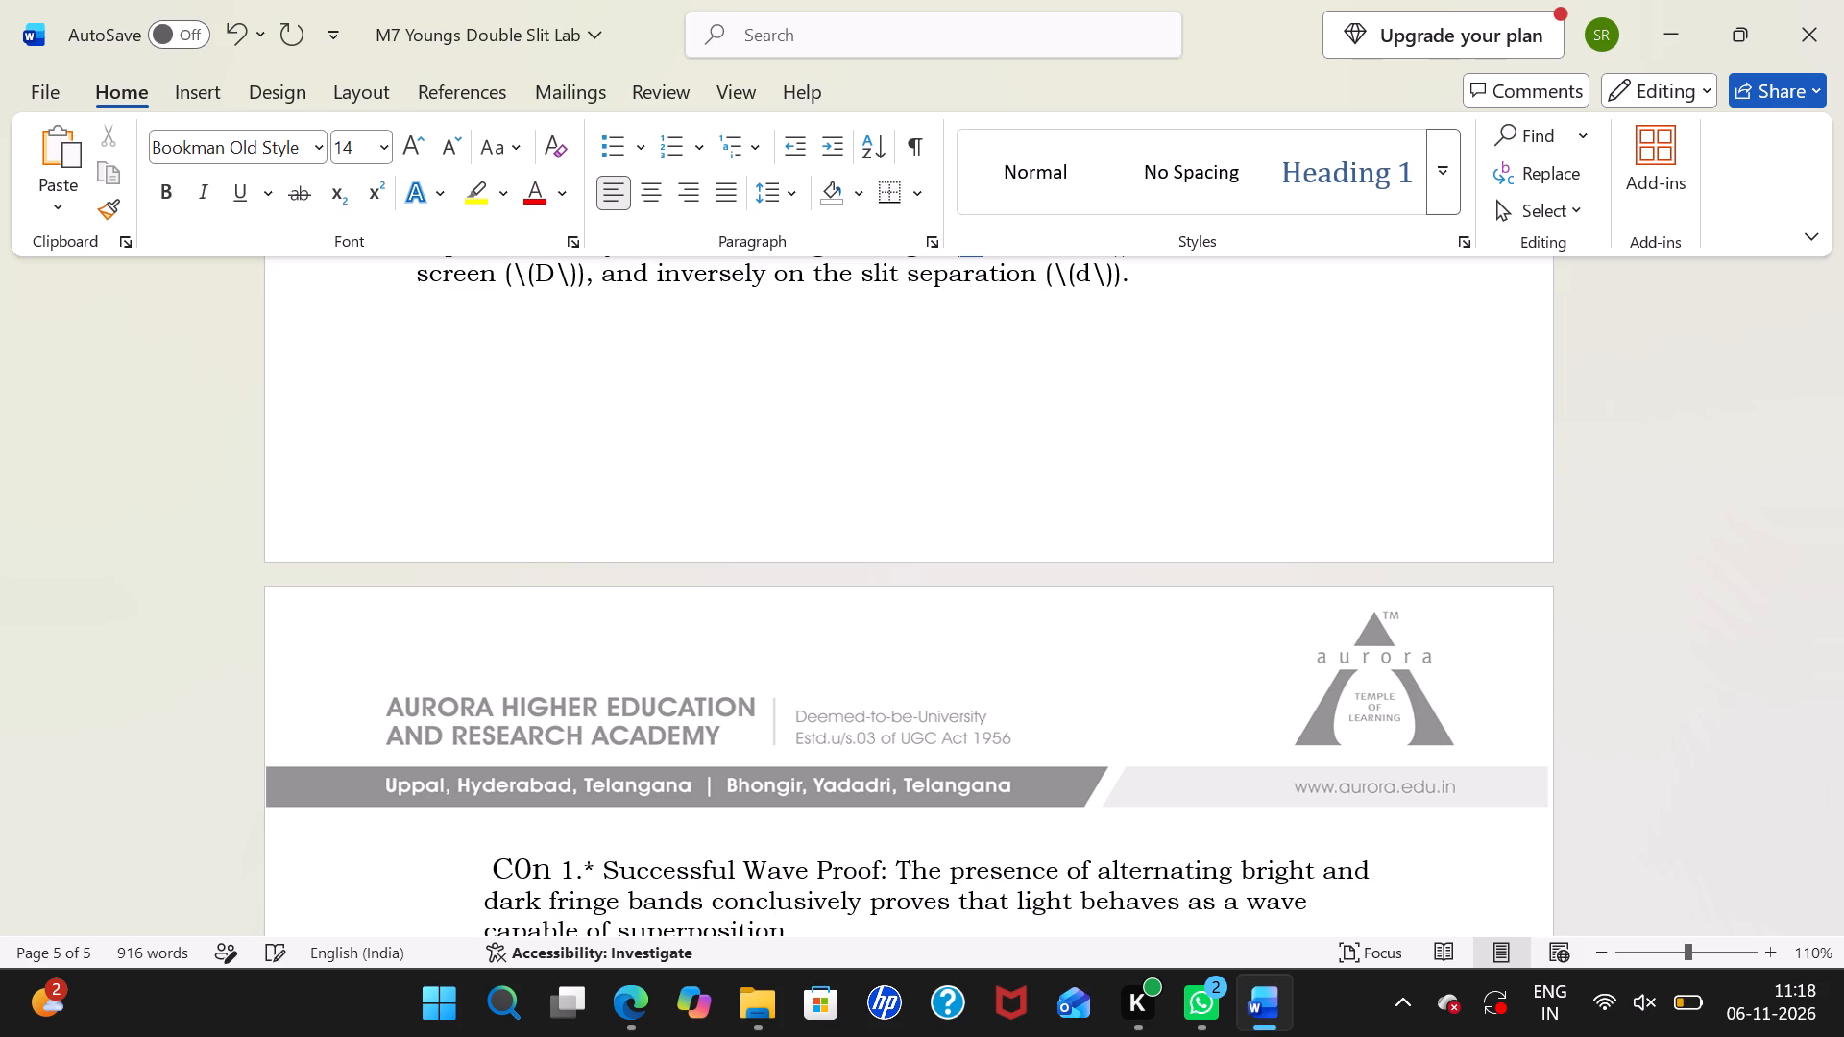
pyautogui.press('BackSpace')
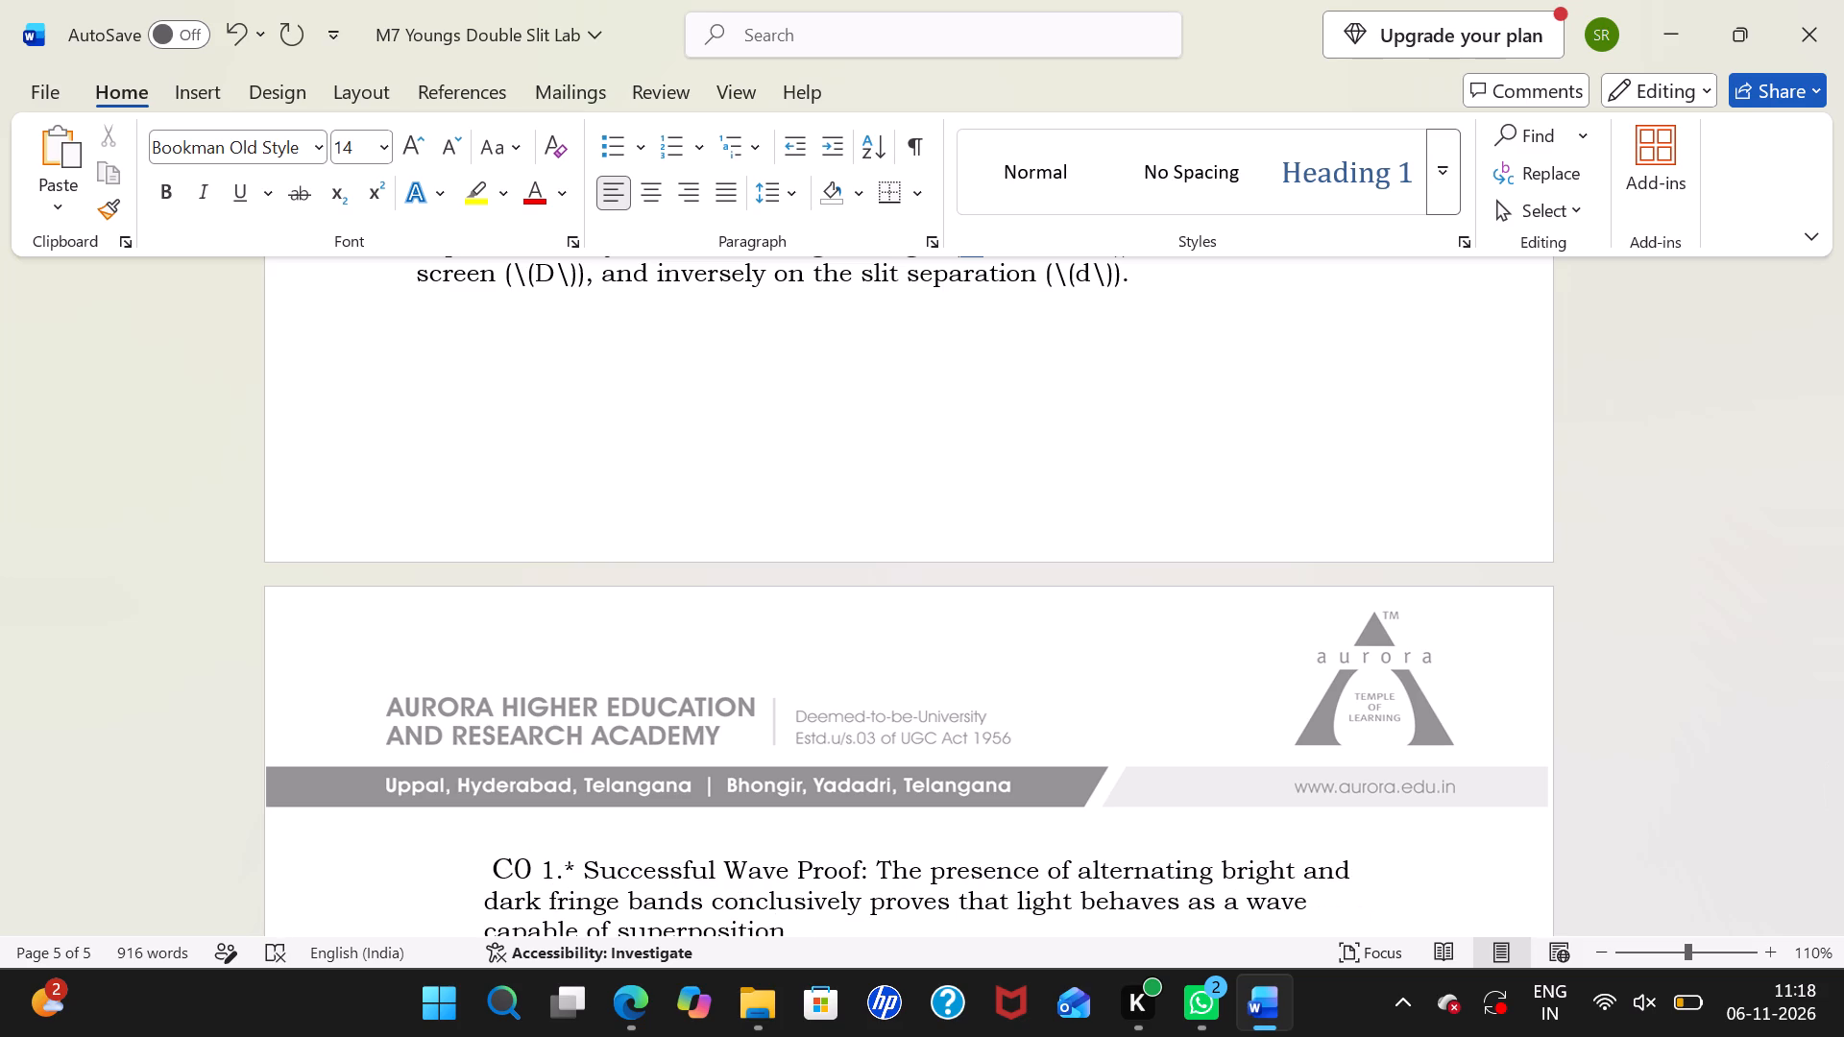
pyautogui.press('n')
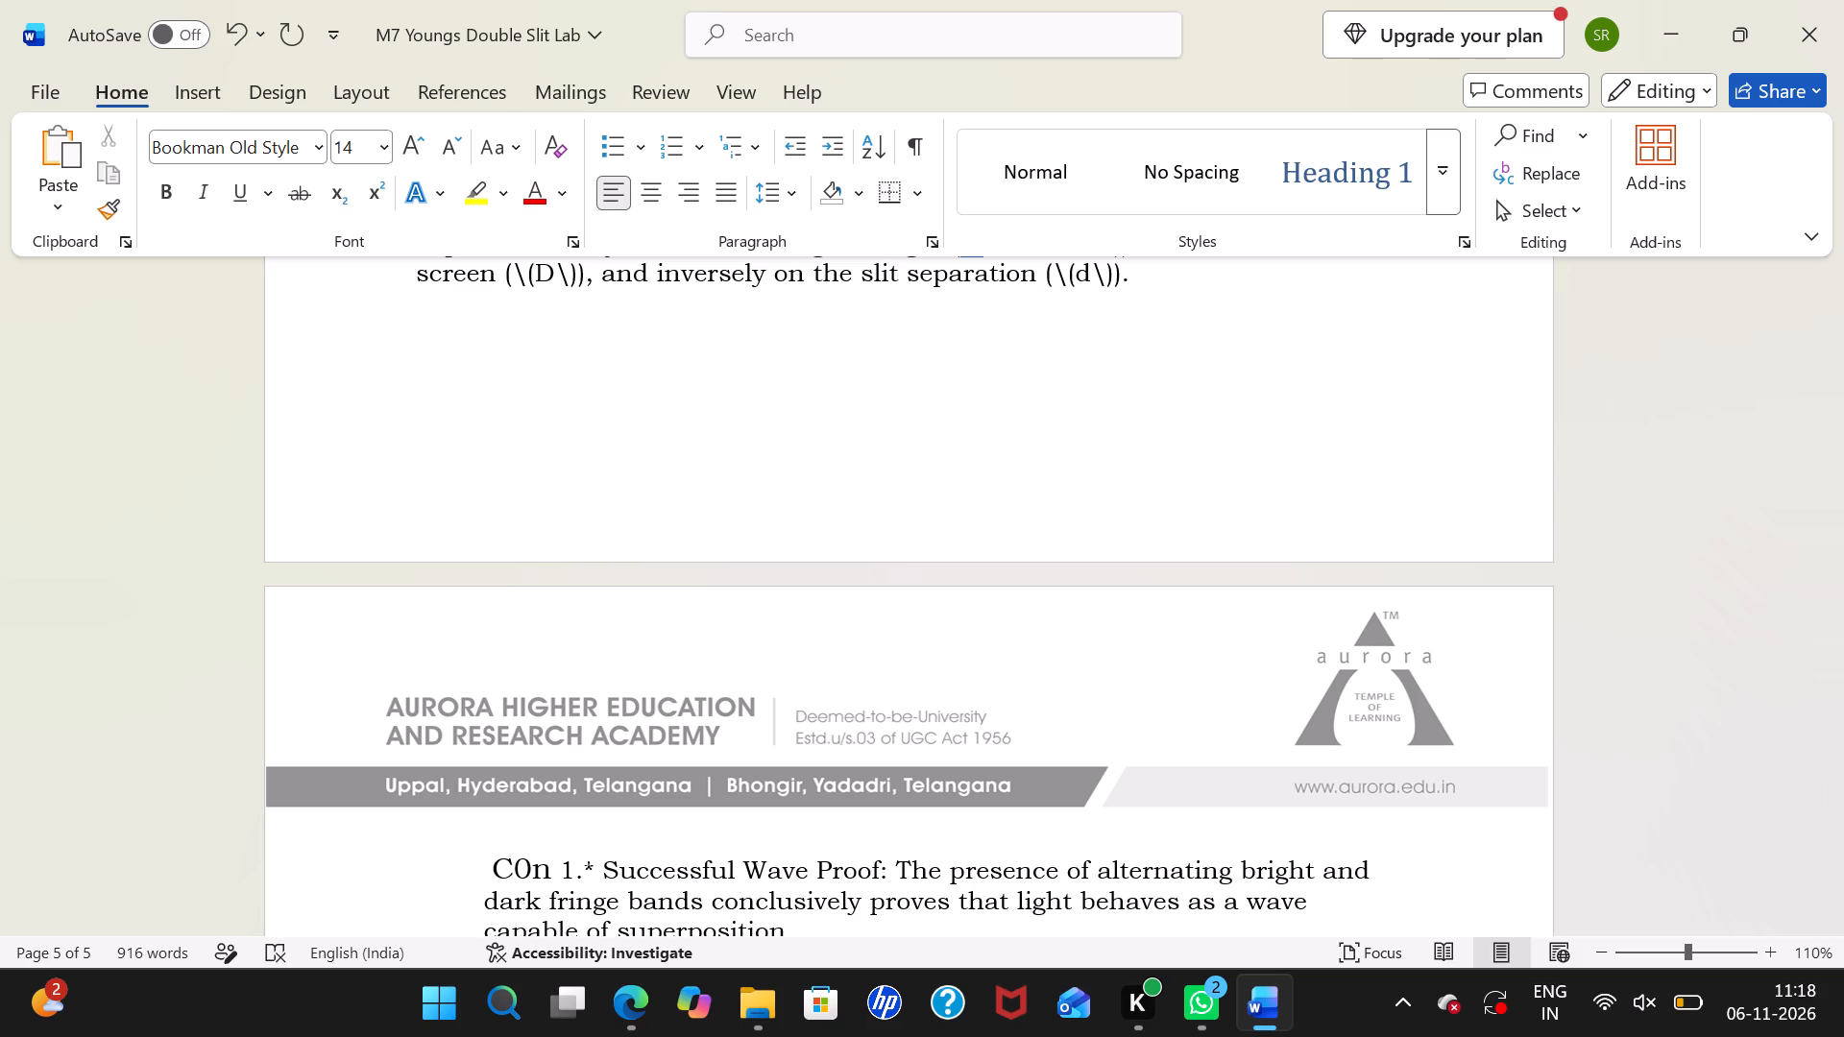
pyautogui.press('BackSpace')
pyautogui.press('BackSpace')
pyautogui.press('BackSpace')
# Add the heading "Conclusions:" on its own line above the "Successful Wave Proof" item.
pyautogui.press('c')
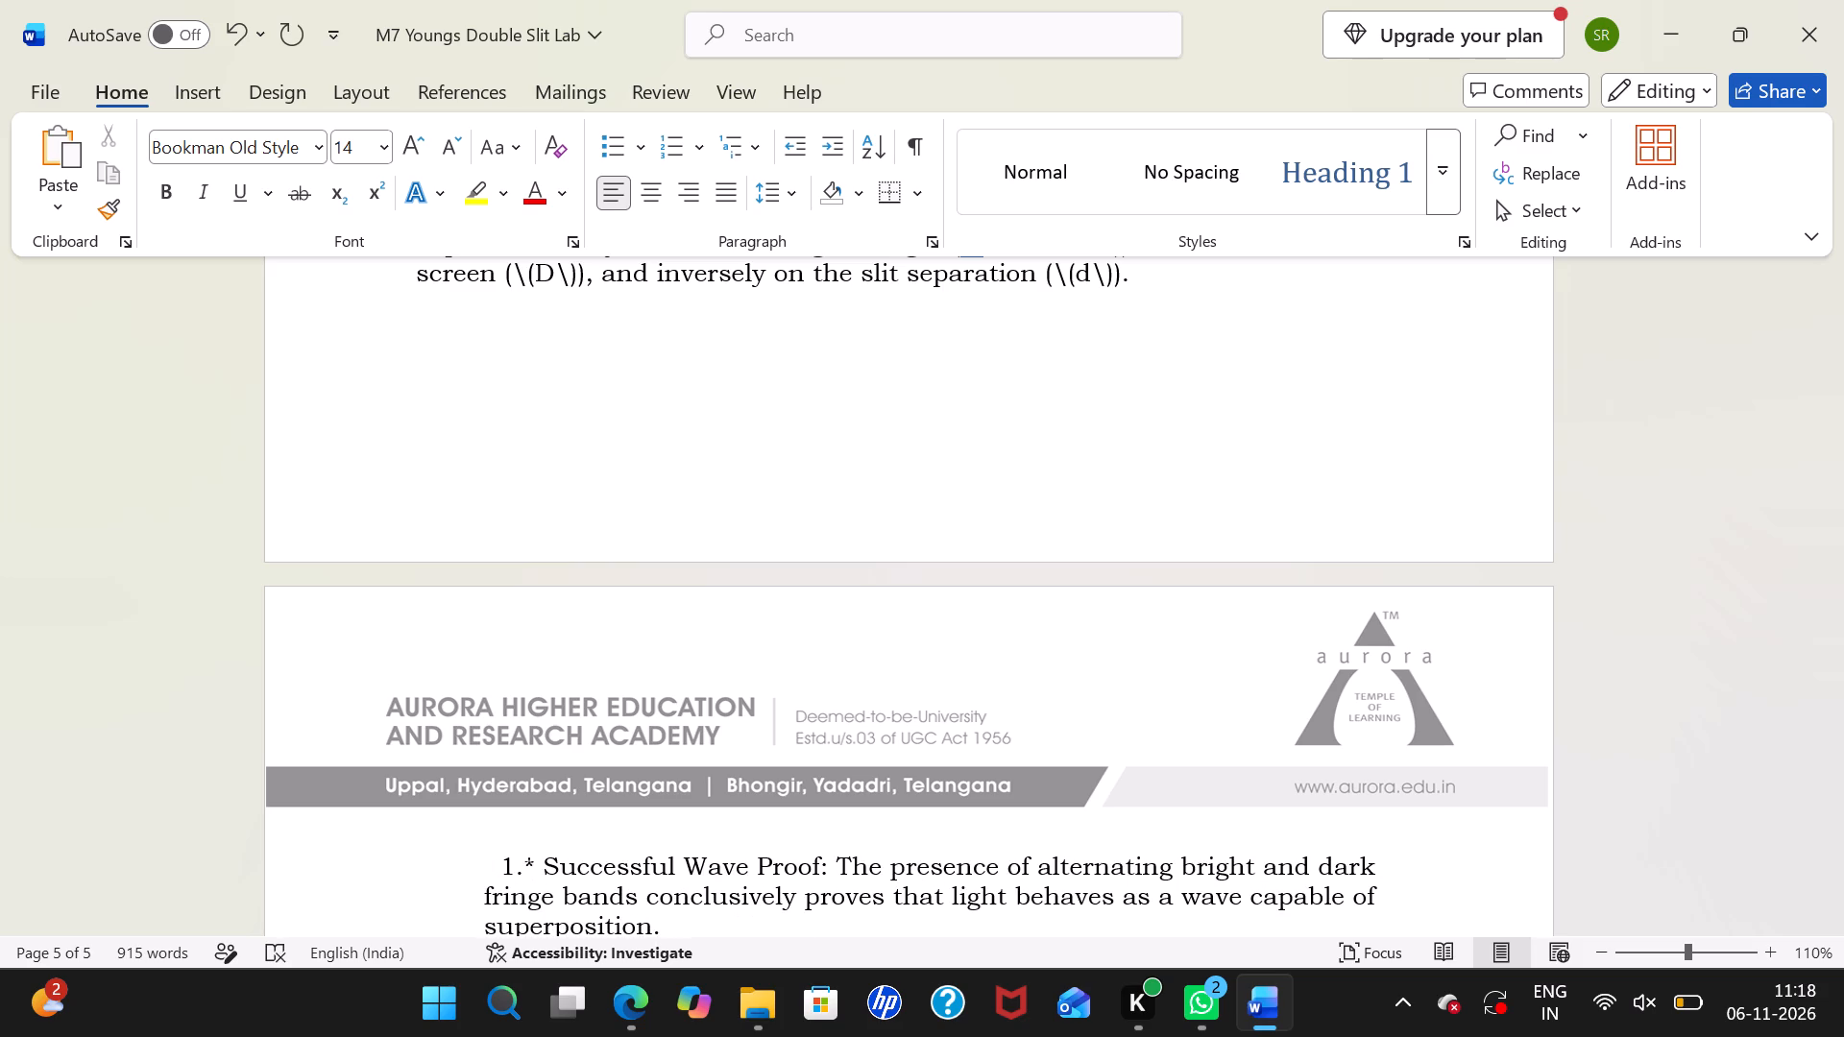
pyautogui.press('o')
pyautogui.write('nc')
pyautogui.write('lusions')
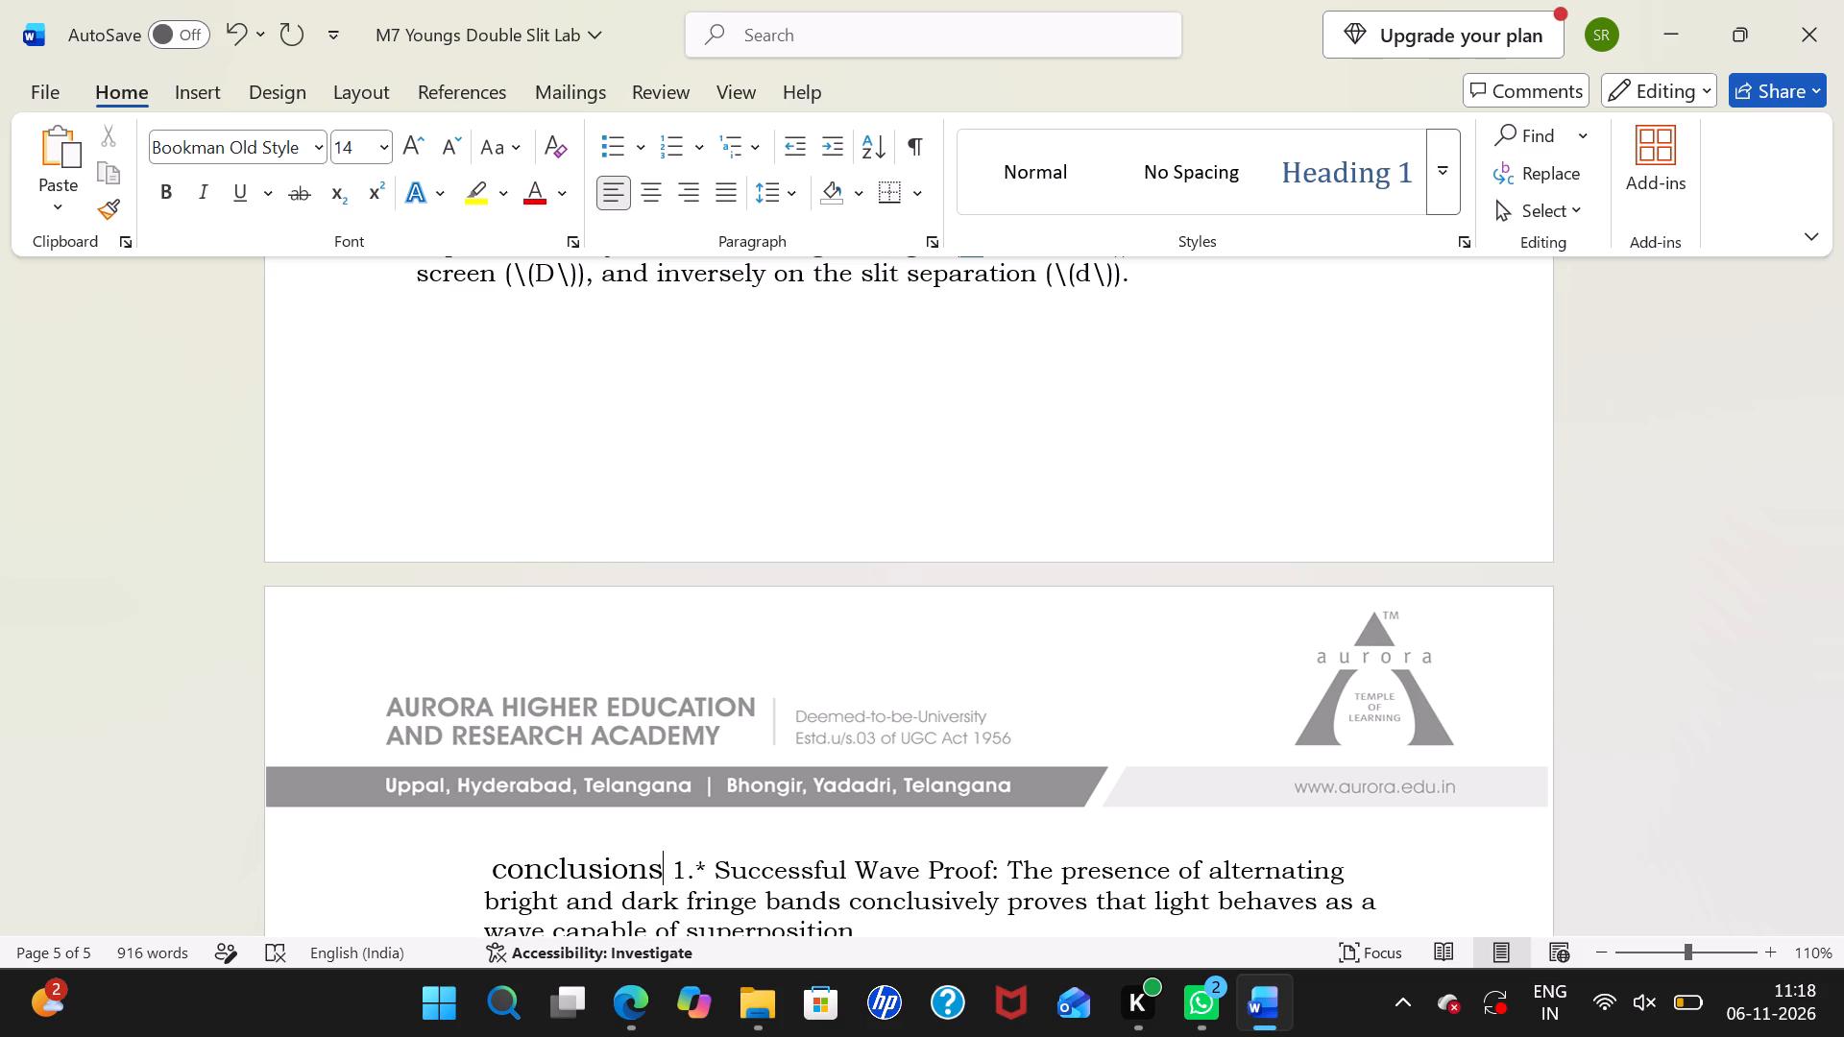
pyautogui.hotkey('shift', ':')
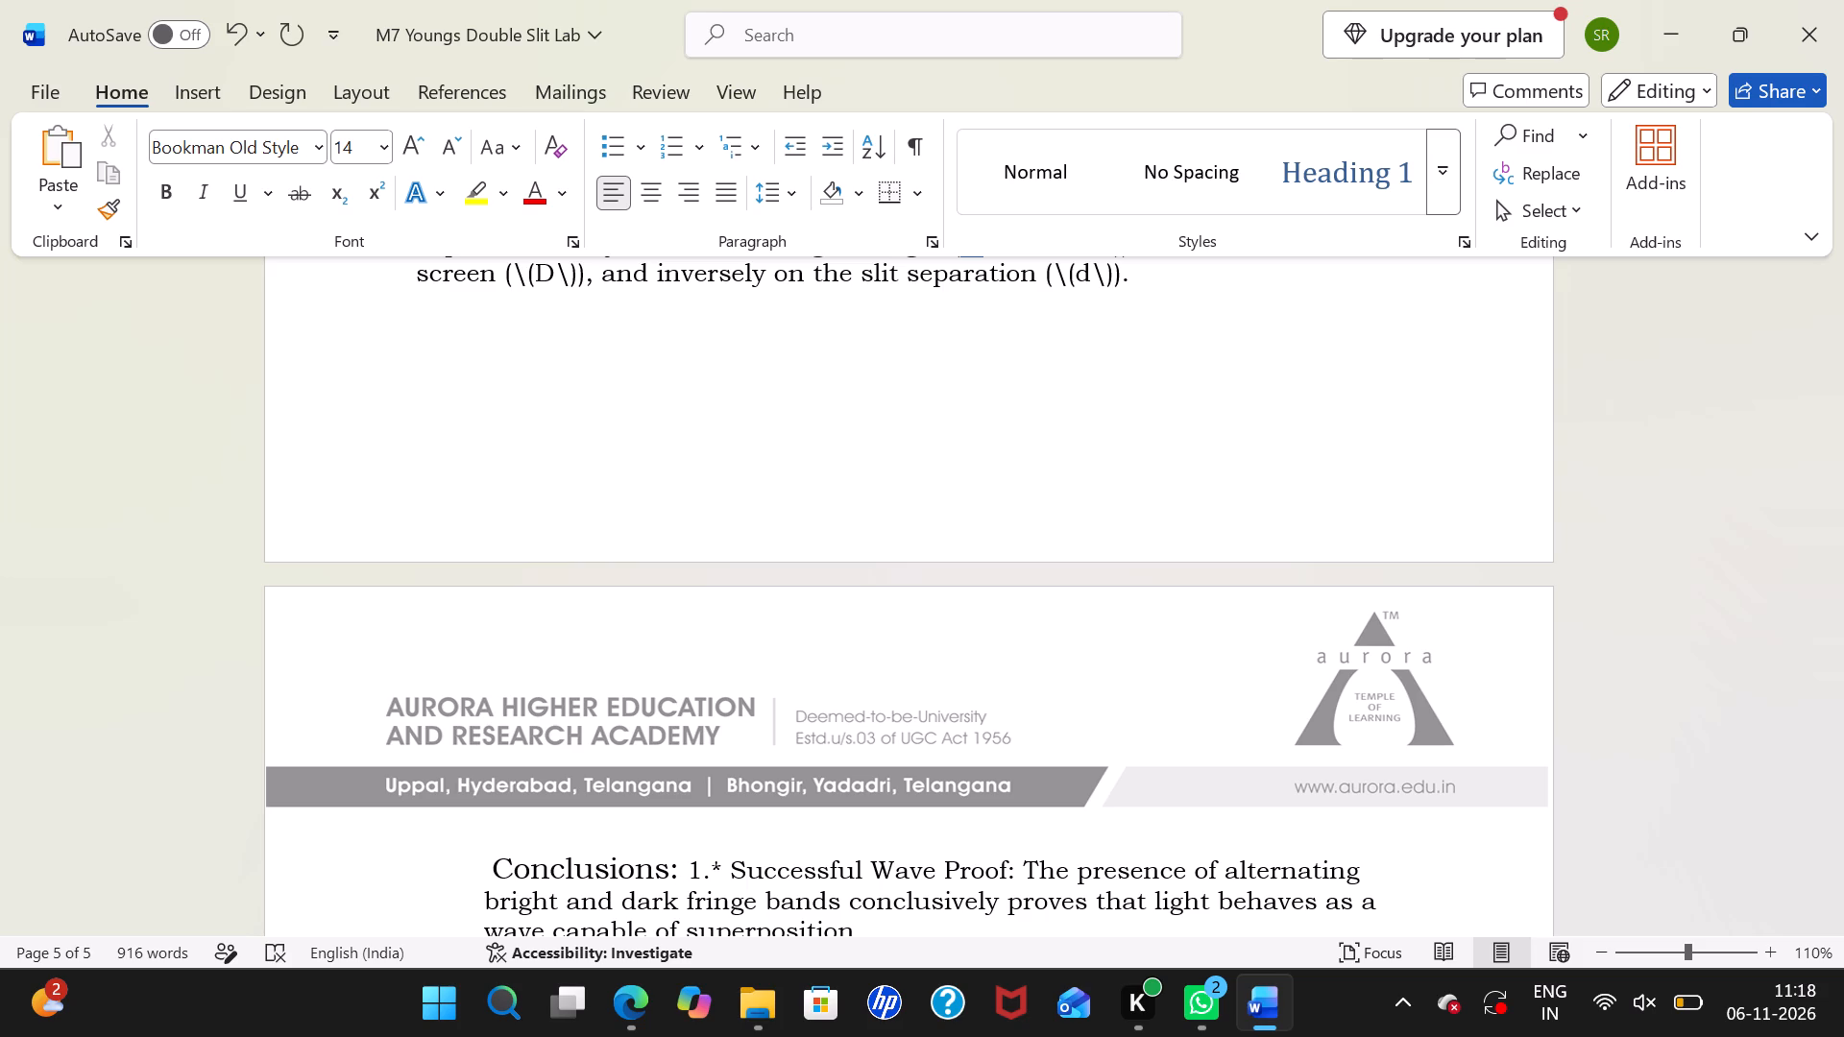
pyautogui.press('Return')
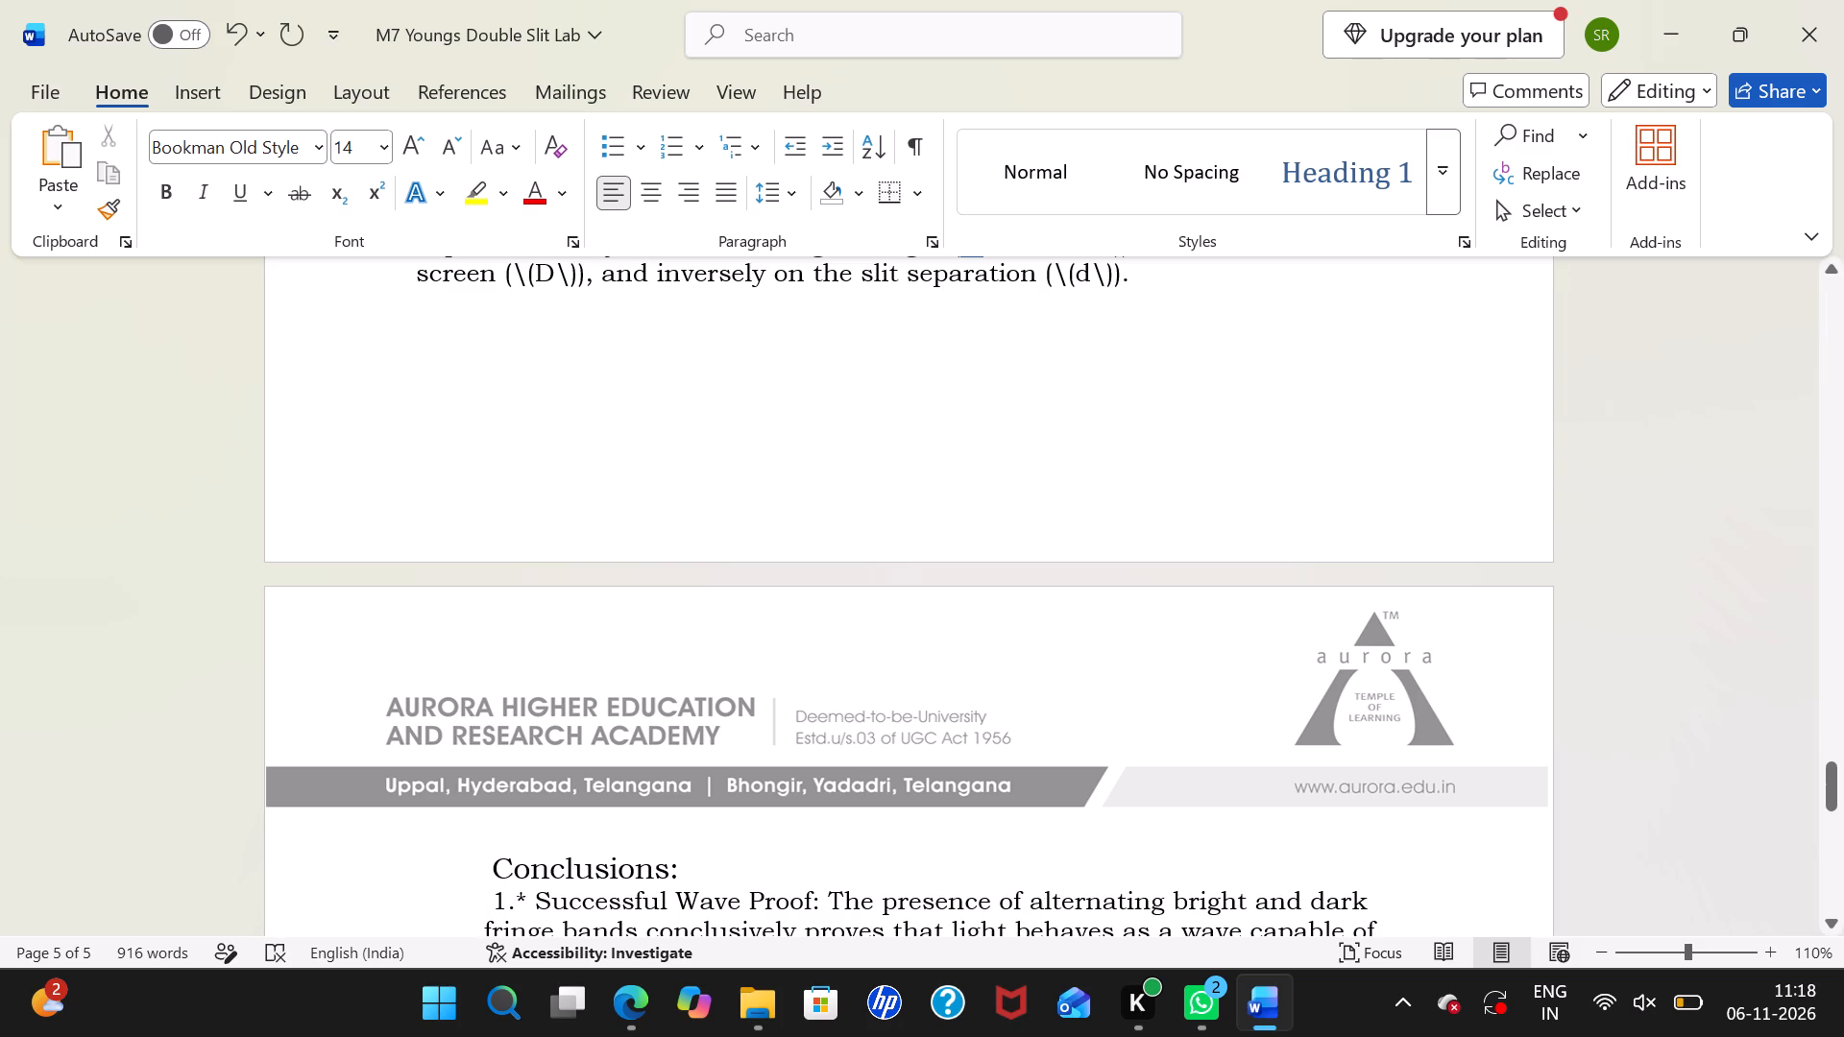
# Remove the automatic number from the "Mathematical Validation" item under the "Conclusions:" heading.
pyautogui.scroll(-3, 539, 573)
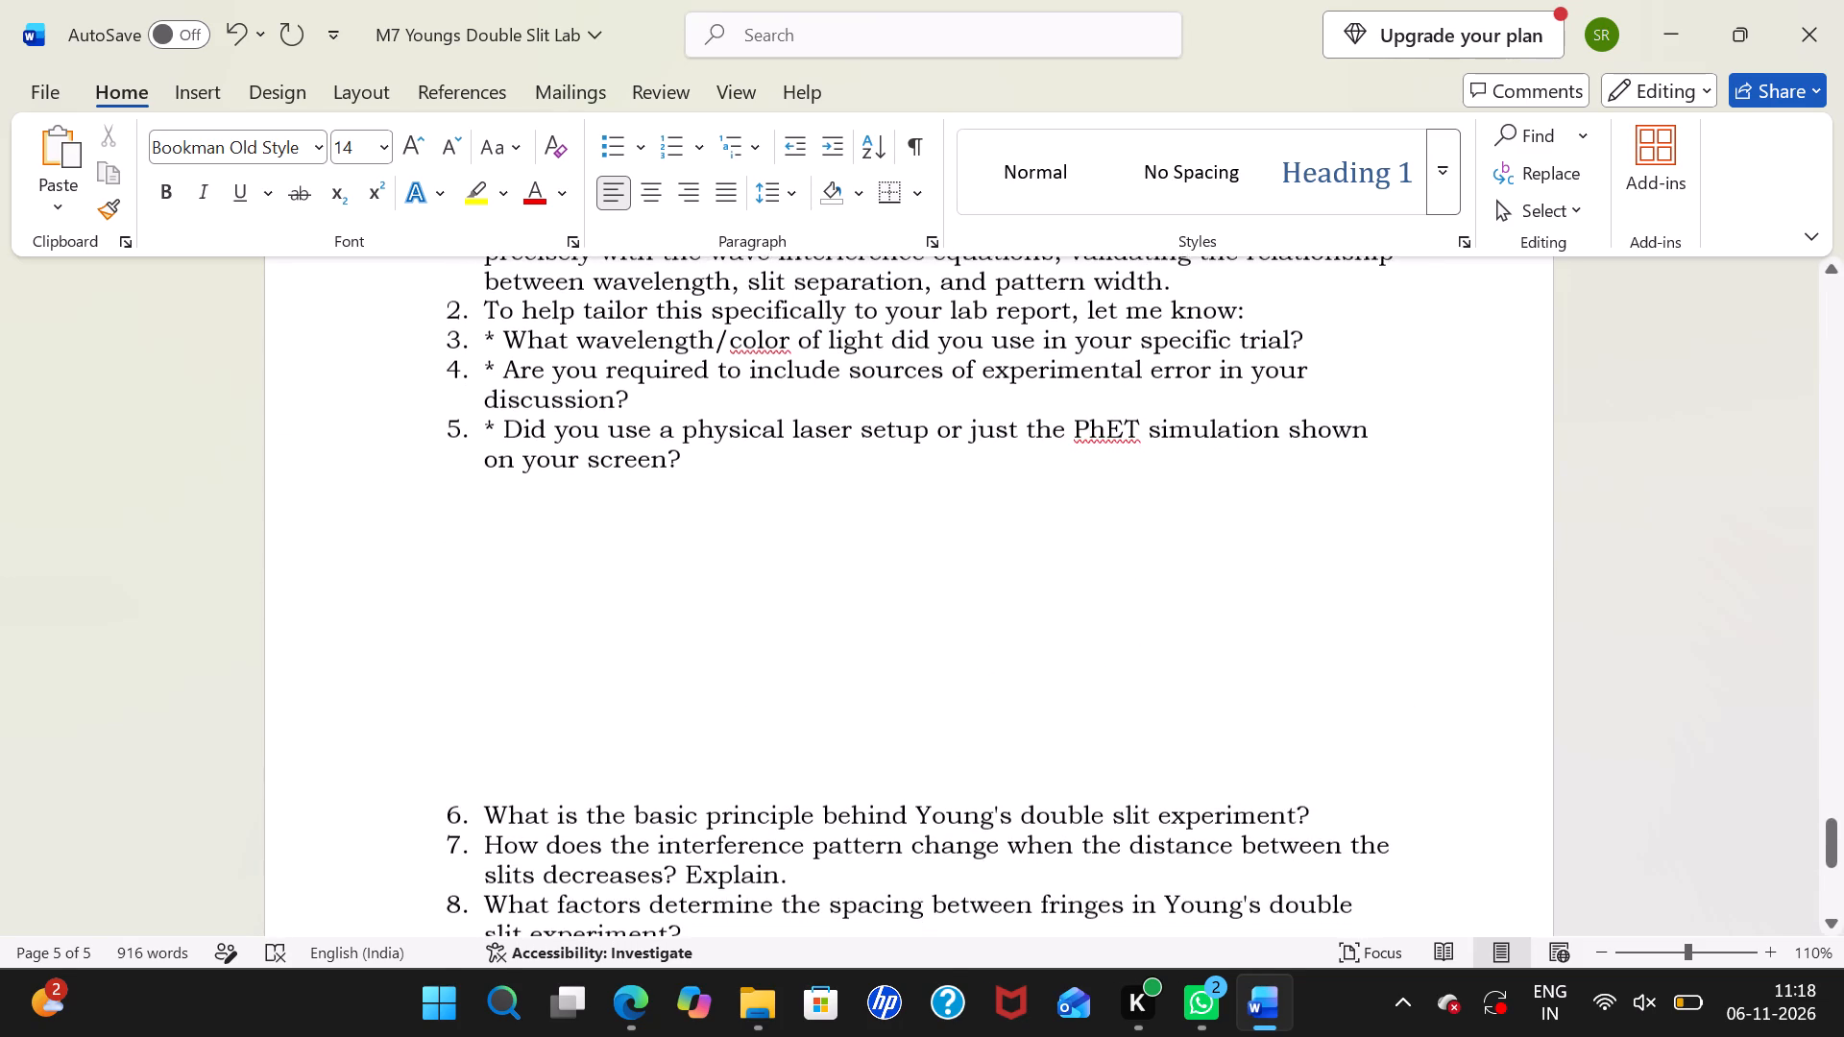
pyautogui.scroll(-5, 539, 573)
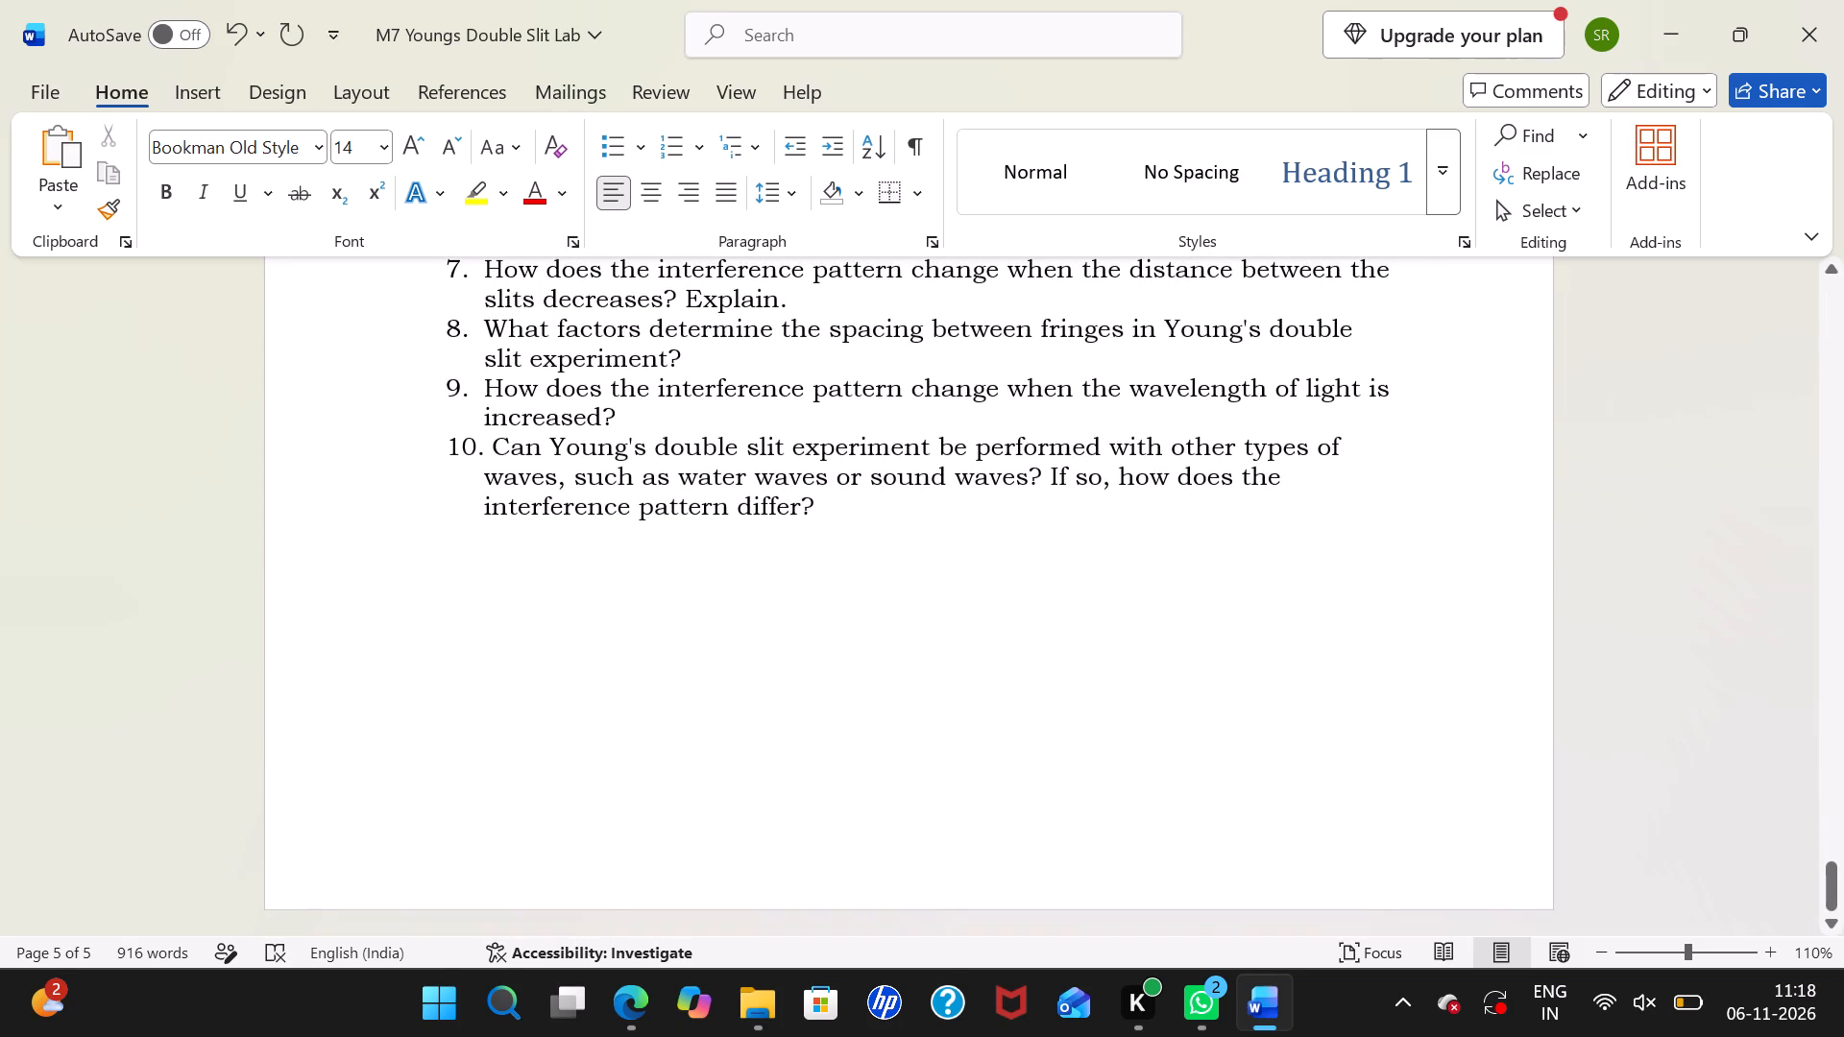
pyautogui.scroll(8, 539, 573)
pyautogui.scroll(-1, 539, 573)
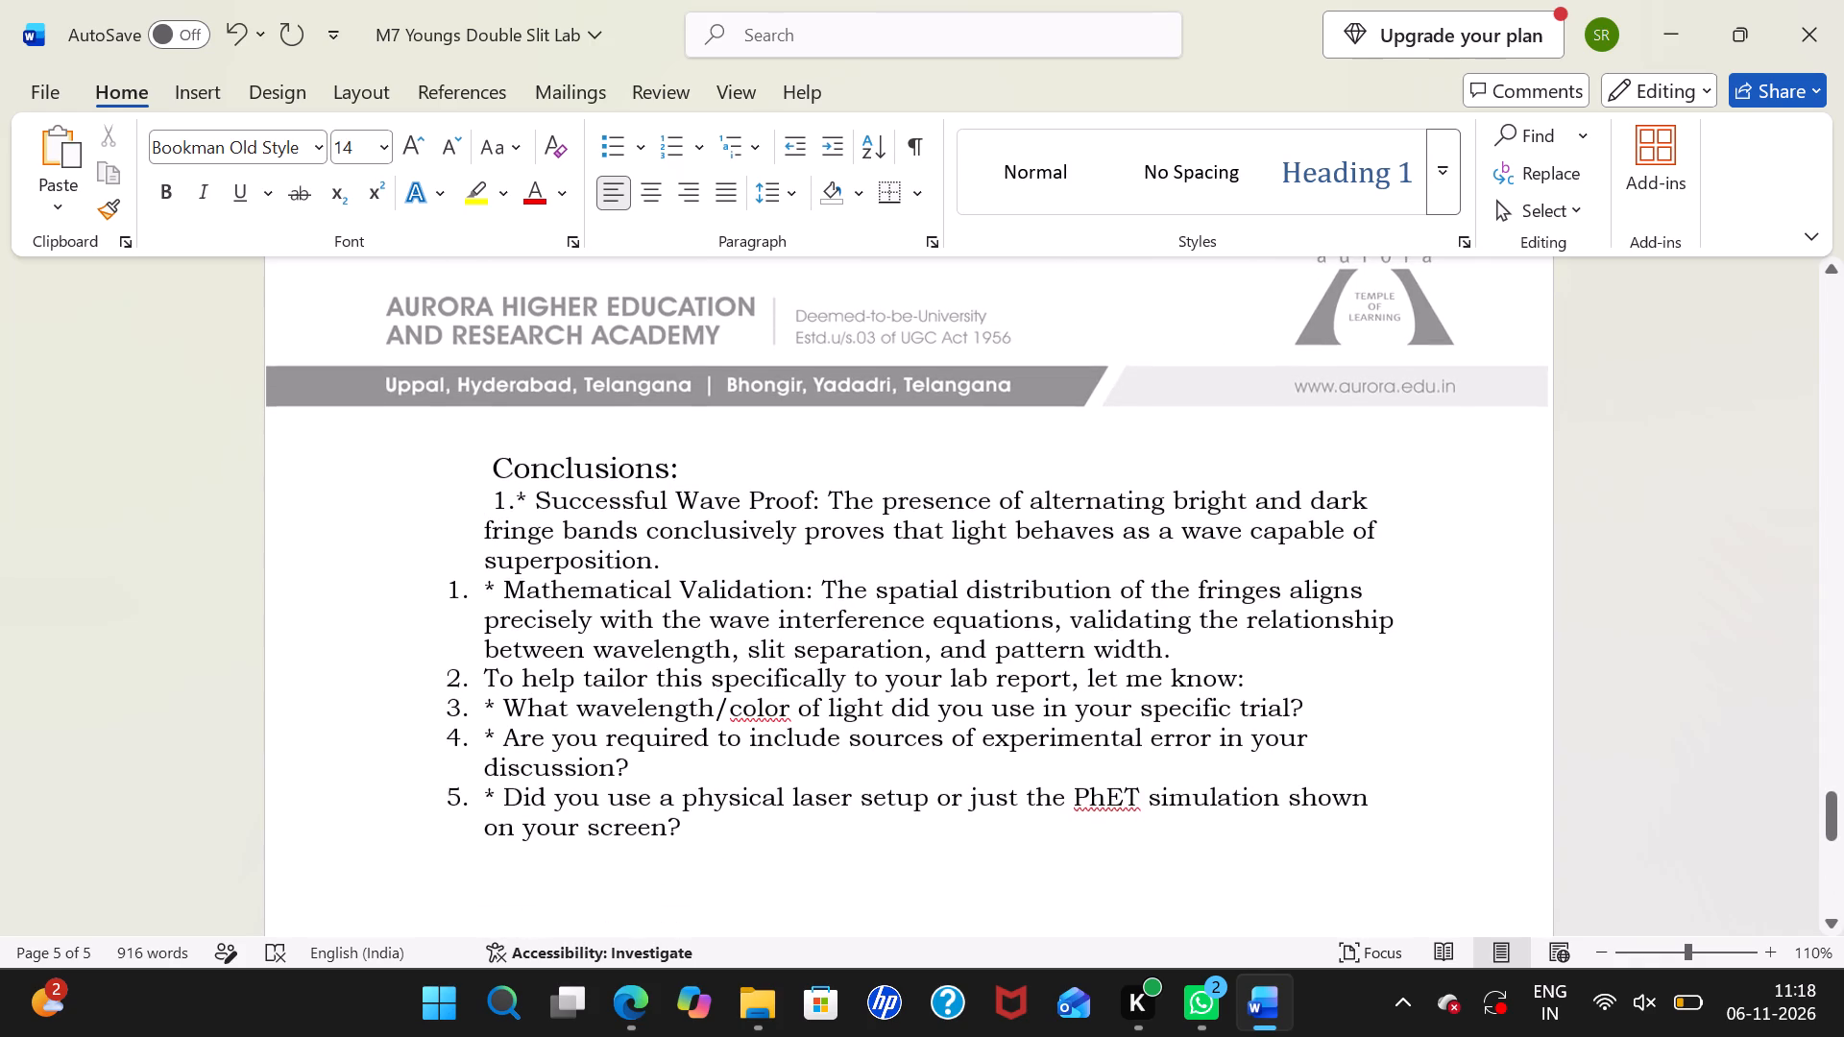
pyautogui.scroll(-1, 539, 573)
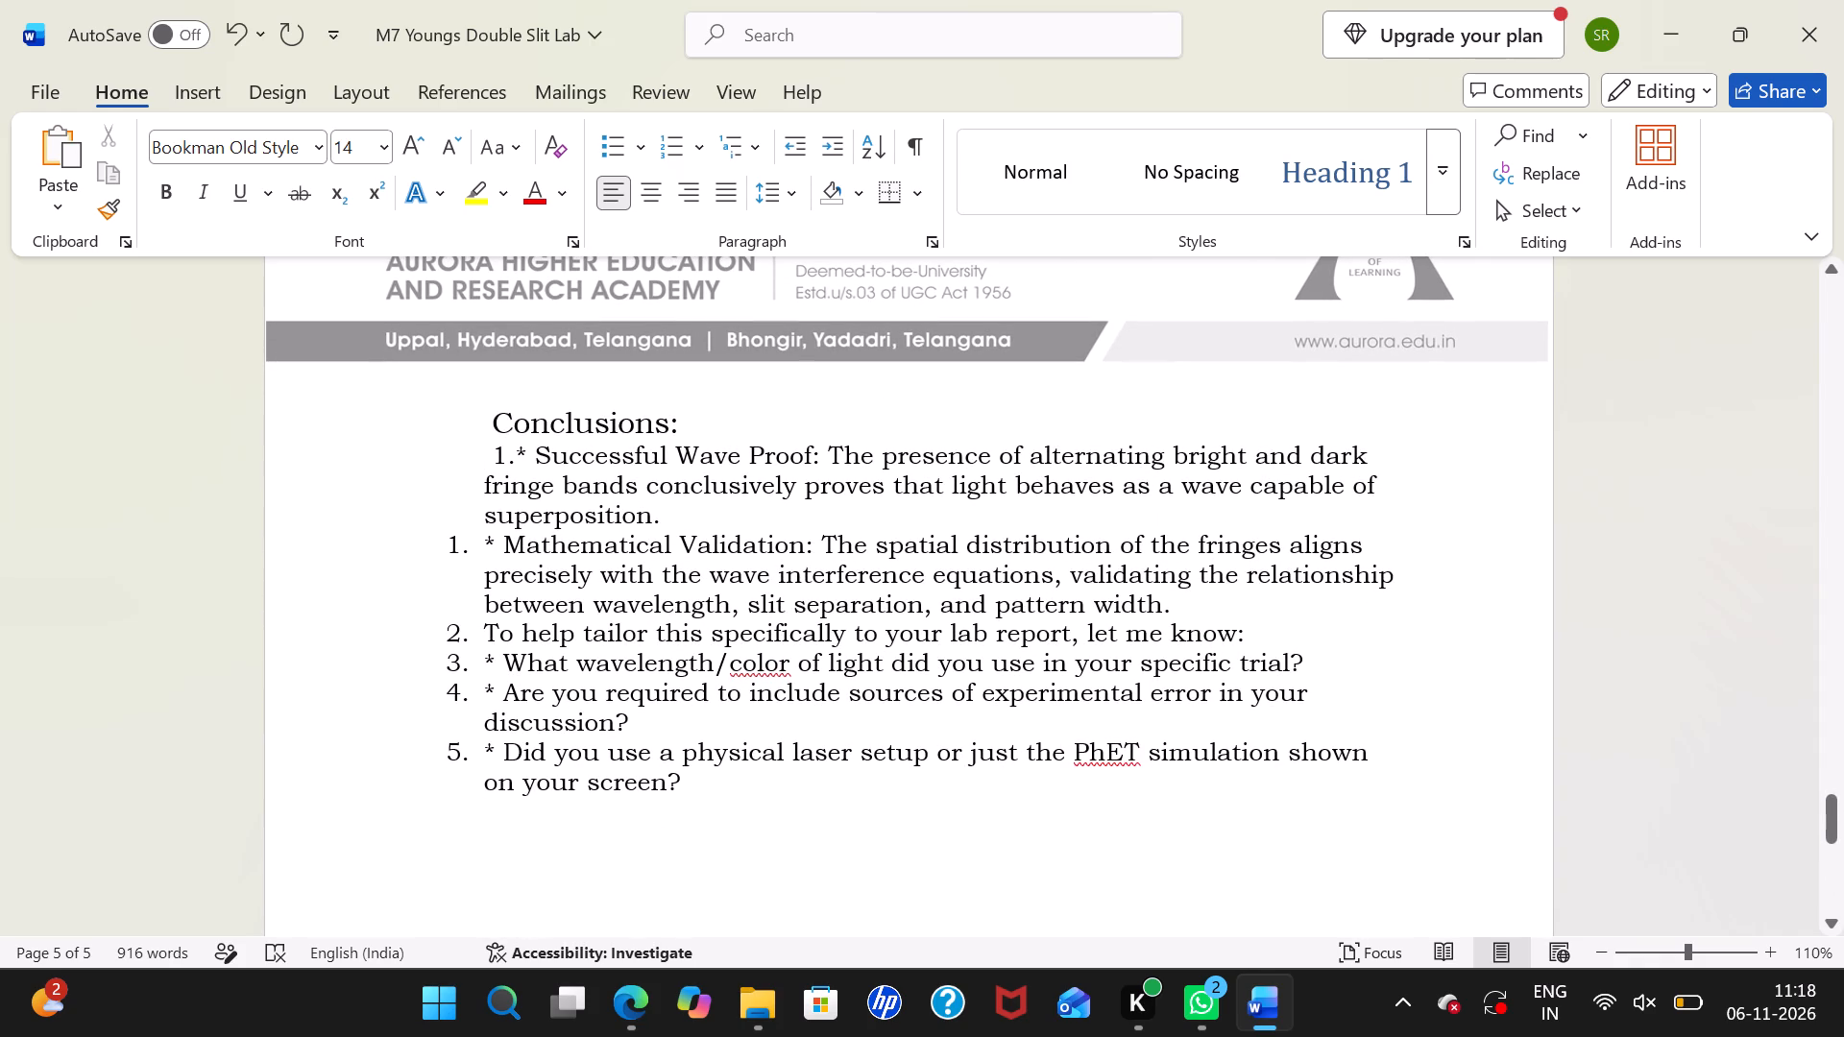
pyautogui.click(463, 545)
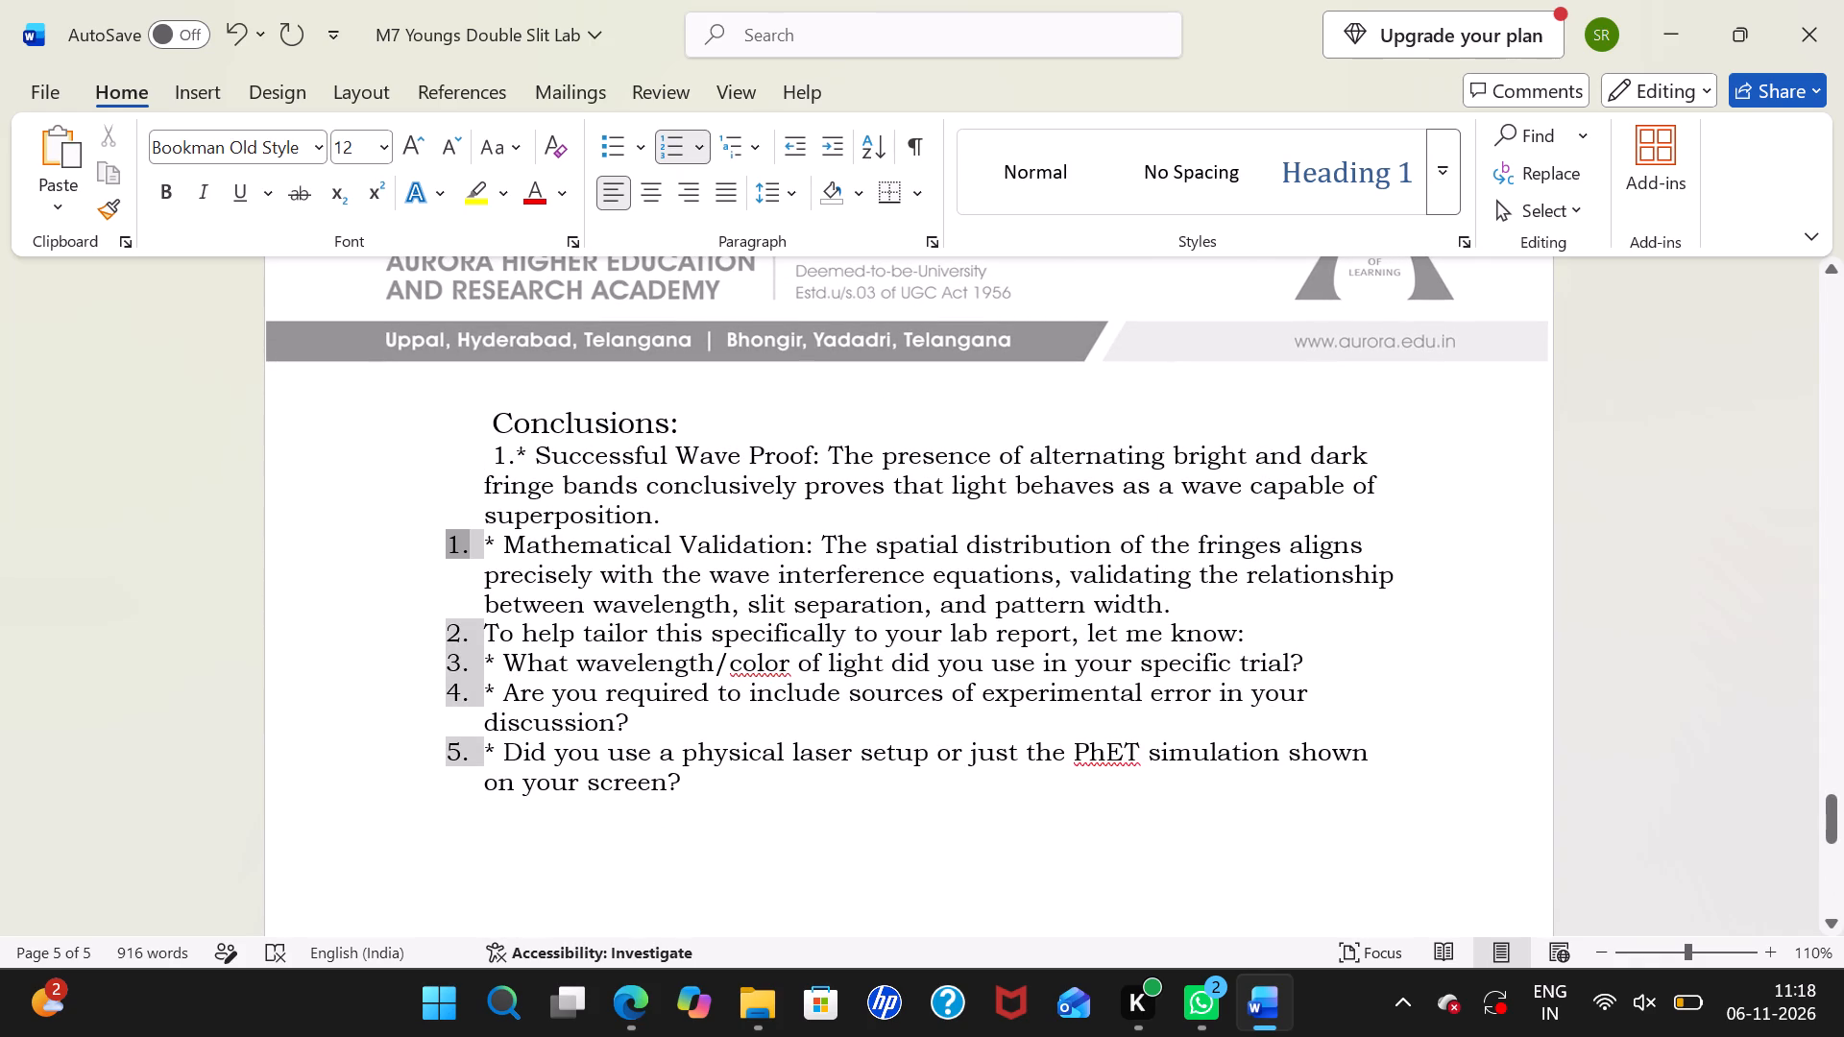
pyautogui.press('BackSpace')
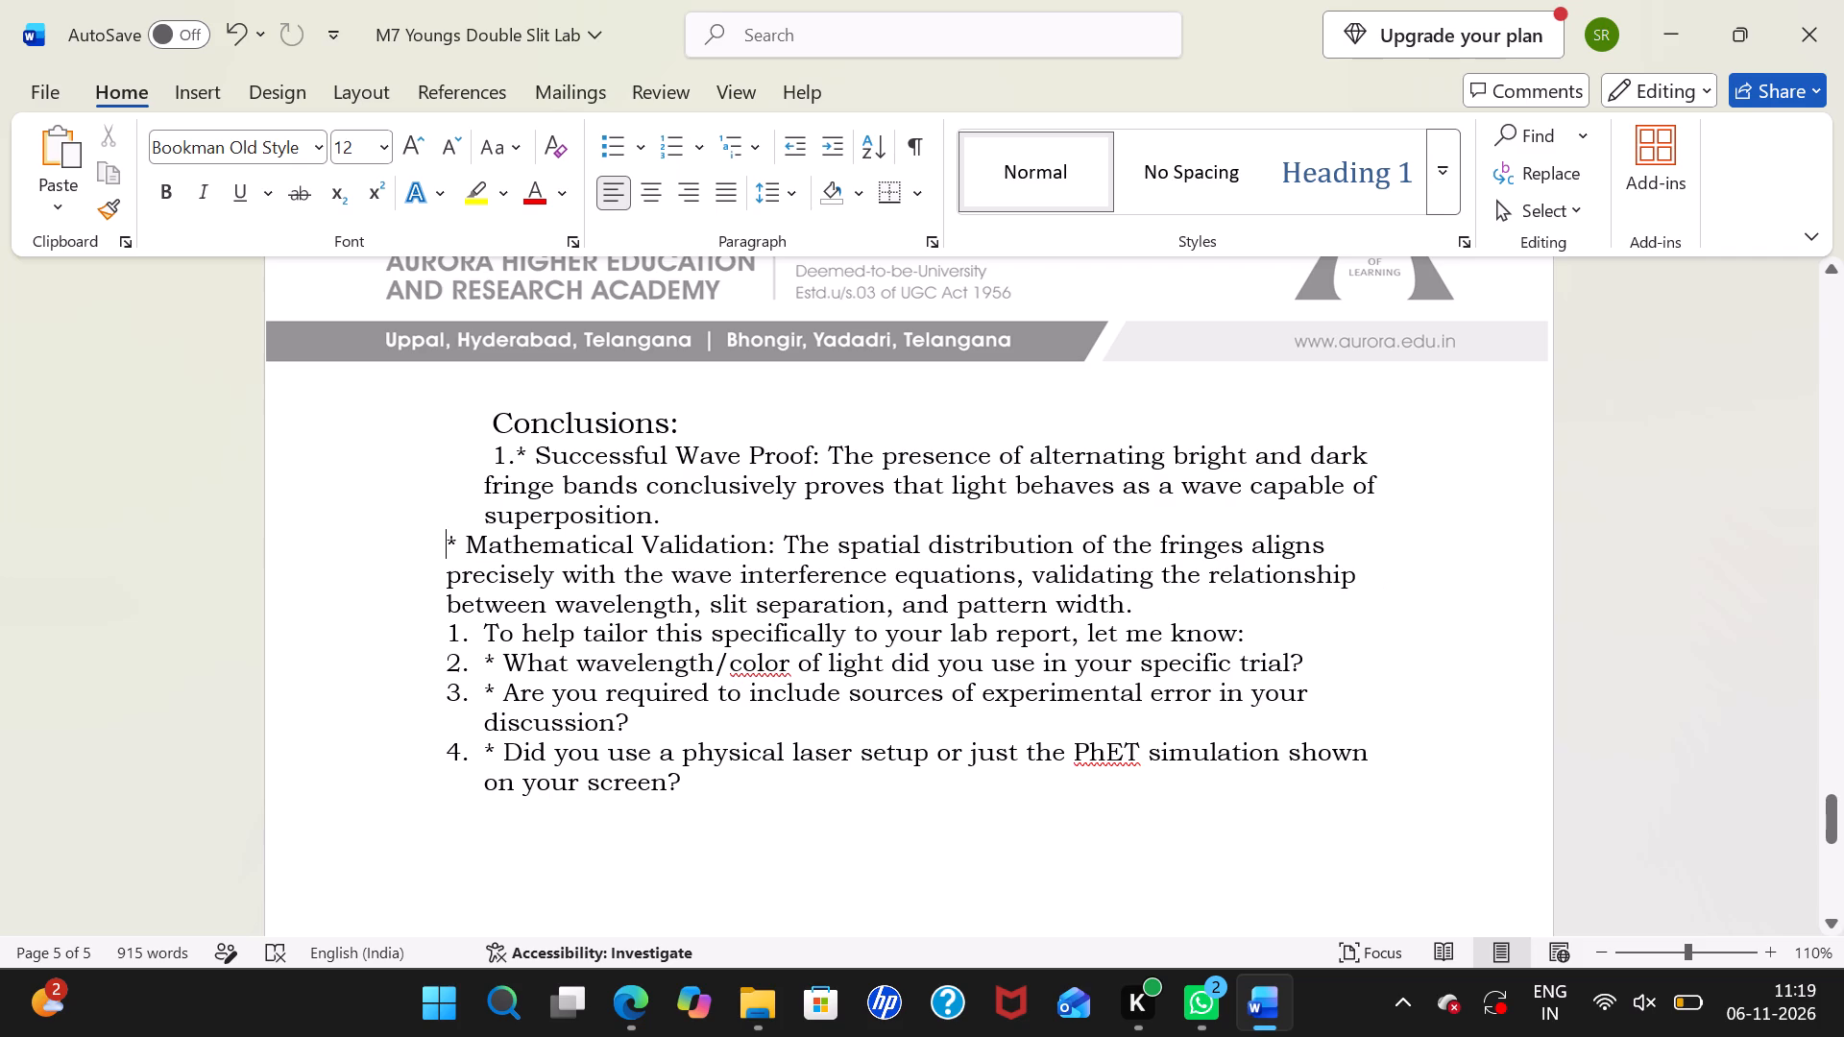
# Delete the manual "1." in front of the "Successful Wave Proof" item.
pyautogui.click(518, 448)
pyautogui.press('BackSpace')
pyautogui.press('BackSpace')
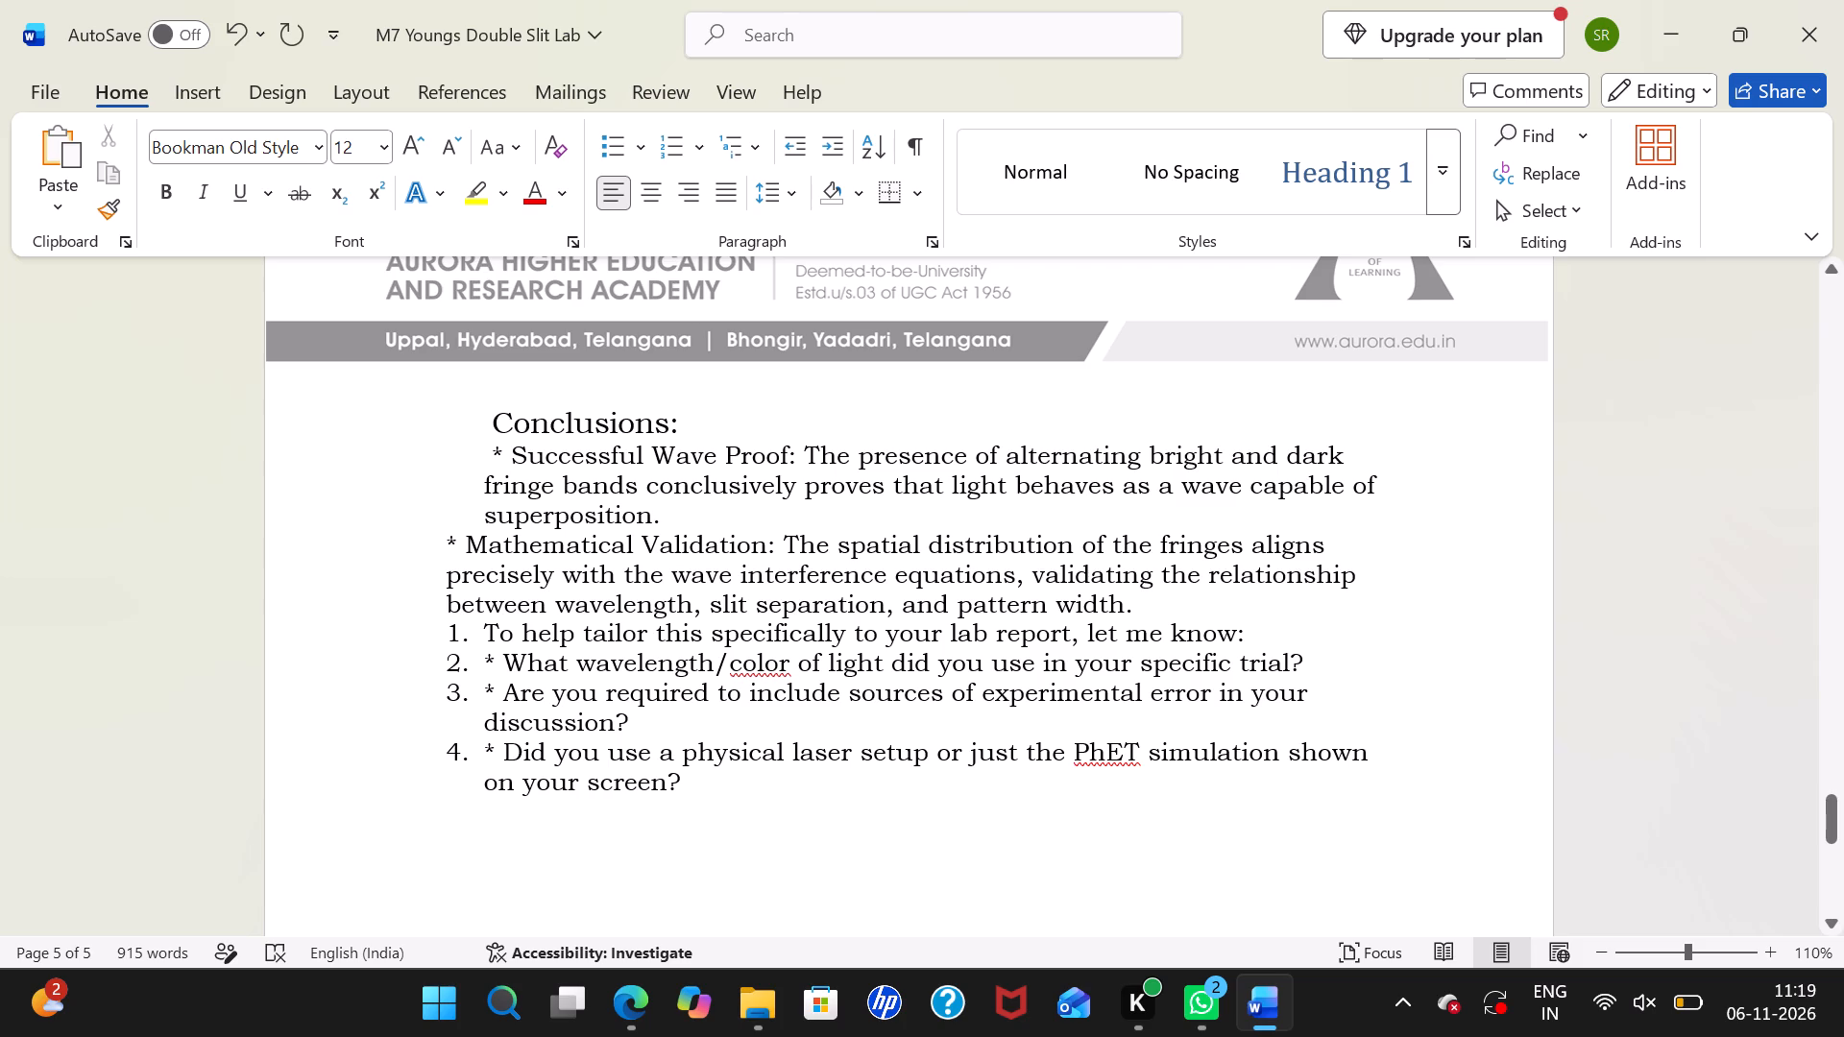
# Remove the automatic numbers from the "To help tailor this" and "What wavelength/color" lines, bringing the latter to the page margin.
pyautogui.scroll(-2, 465, 755)
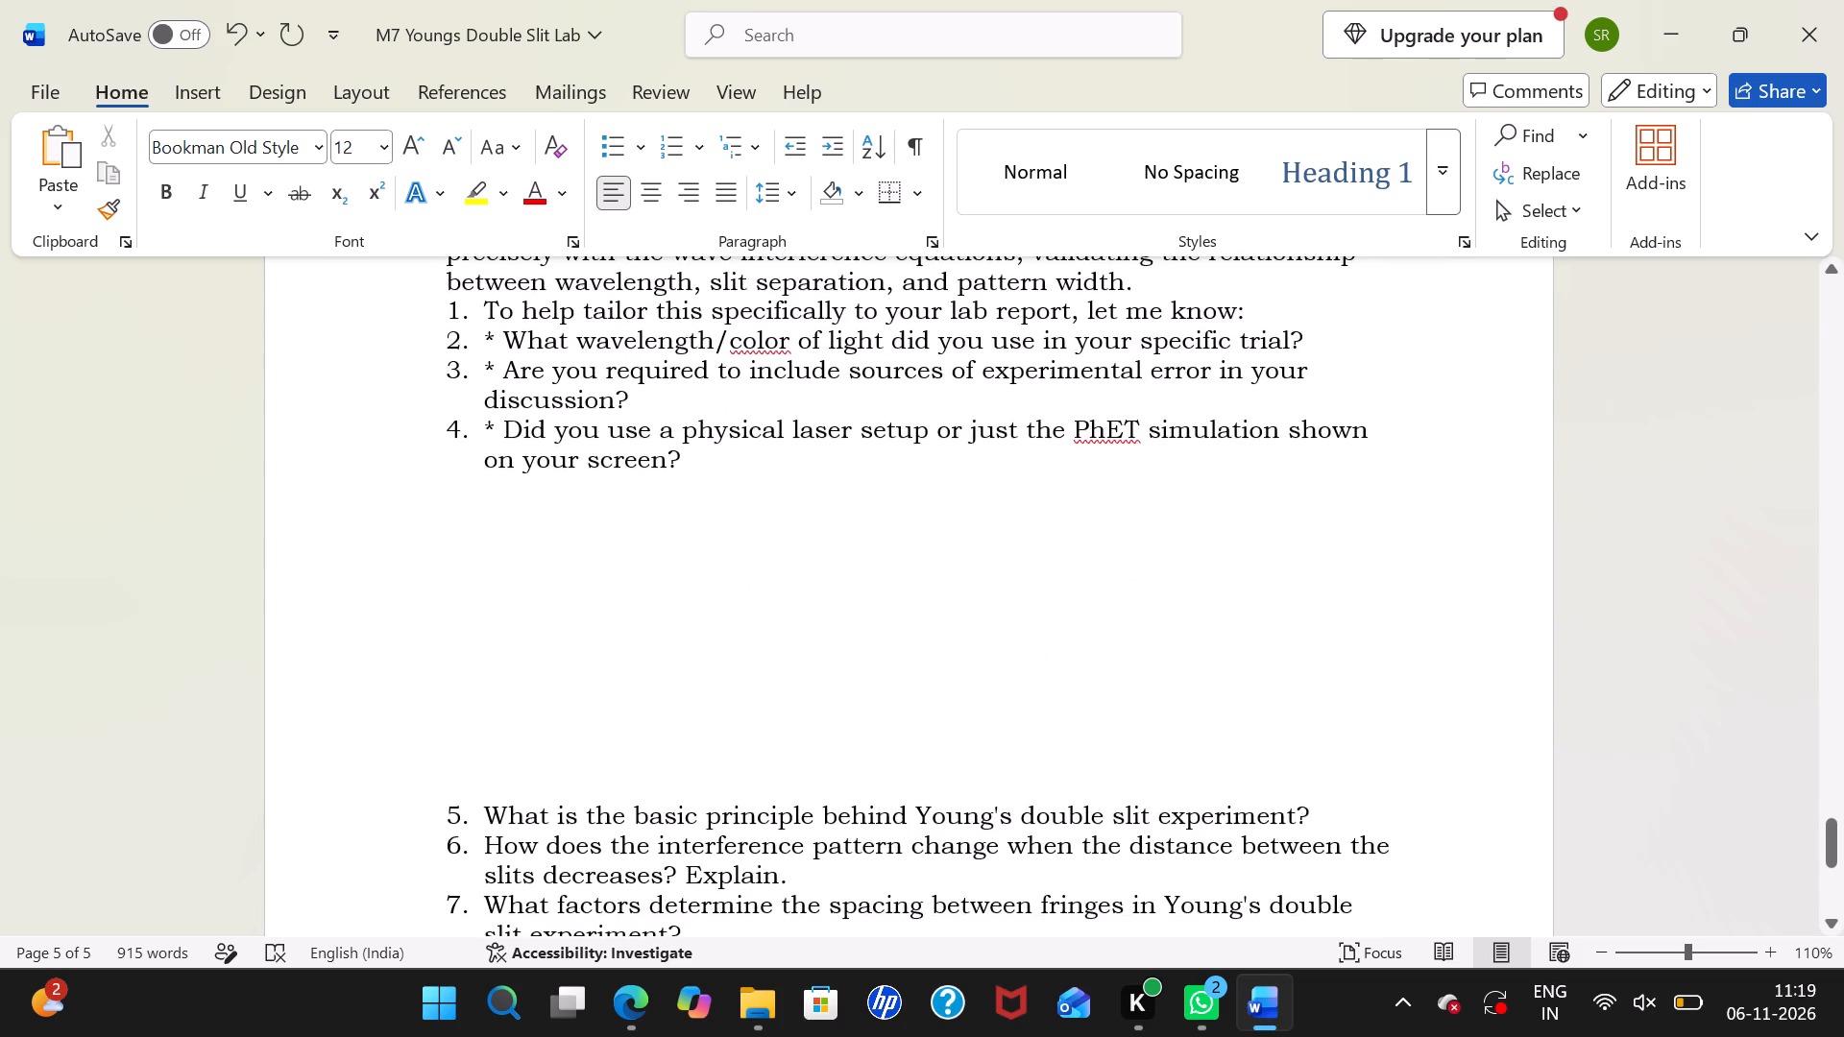
pyautogui.scroll(1, 465, 755)
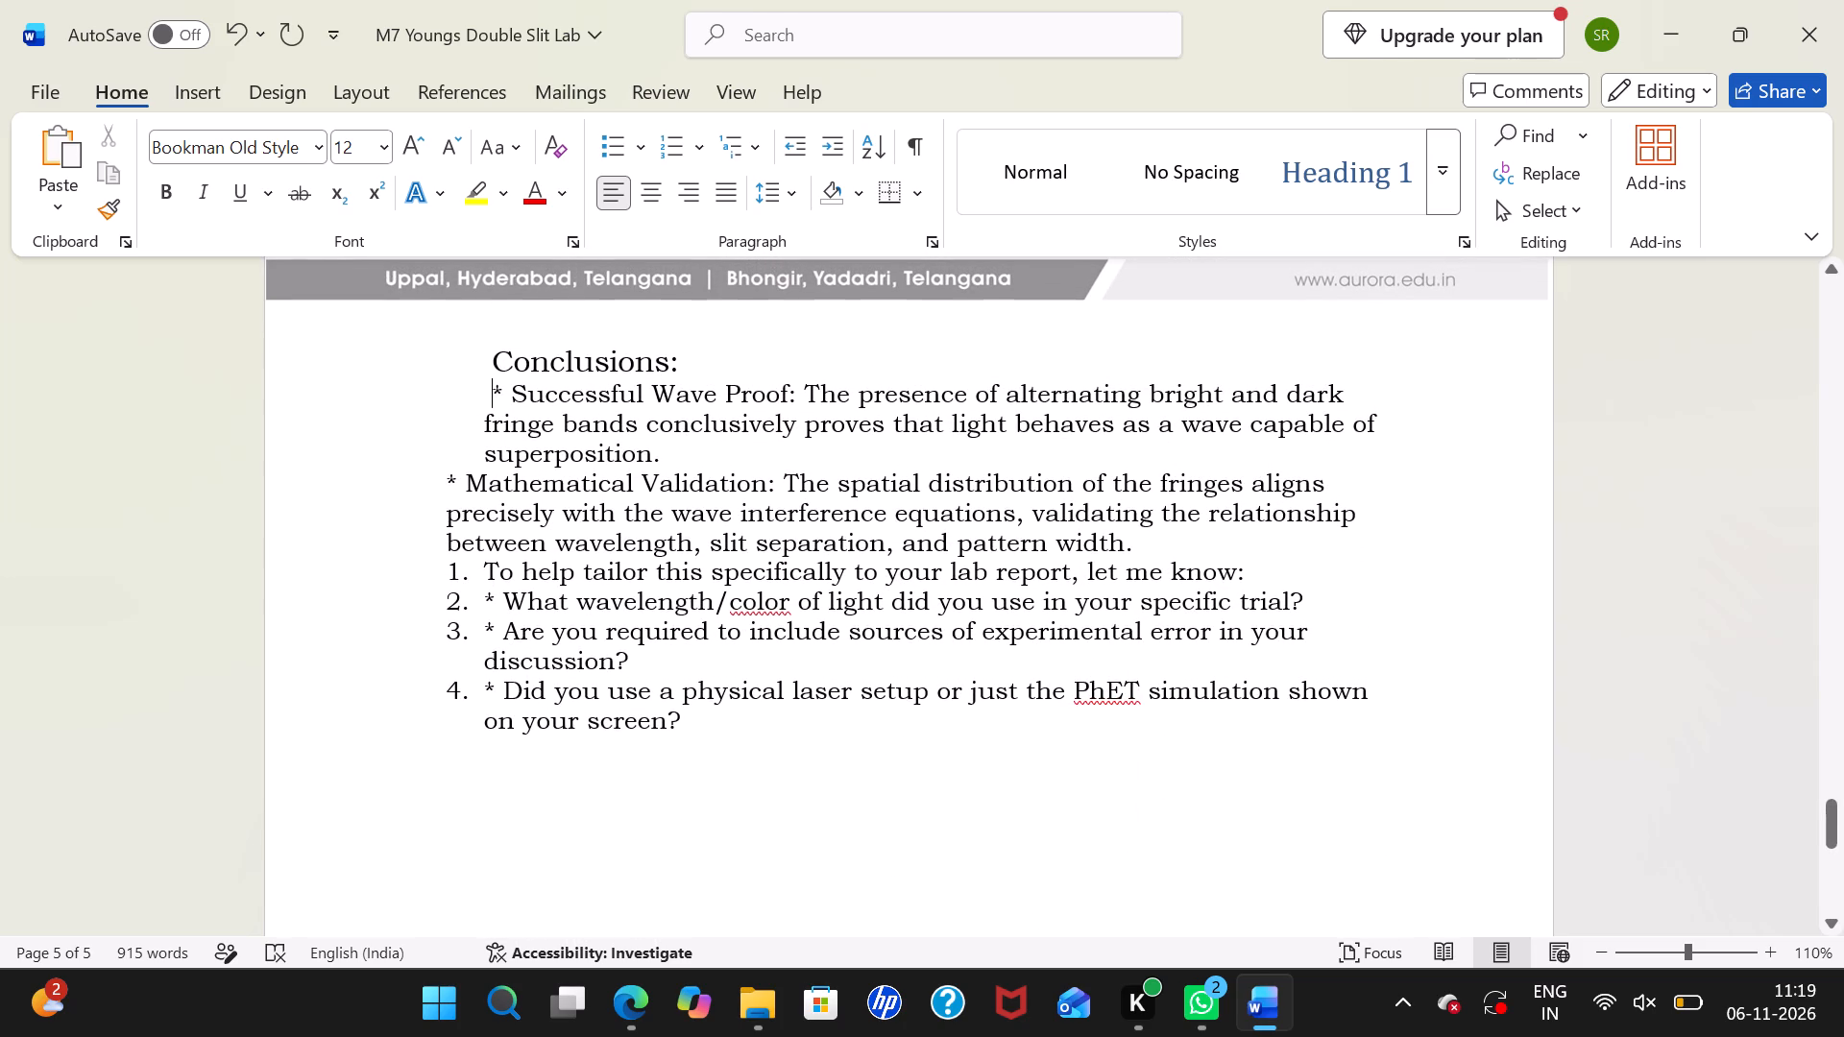
pyautogui.click(469, 576)
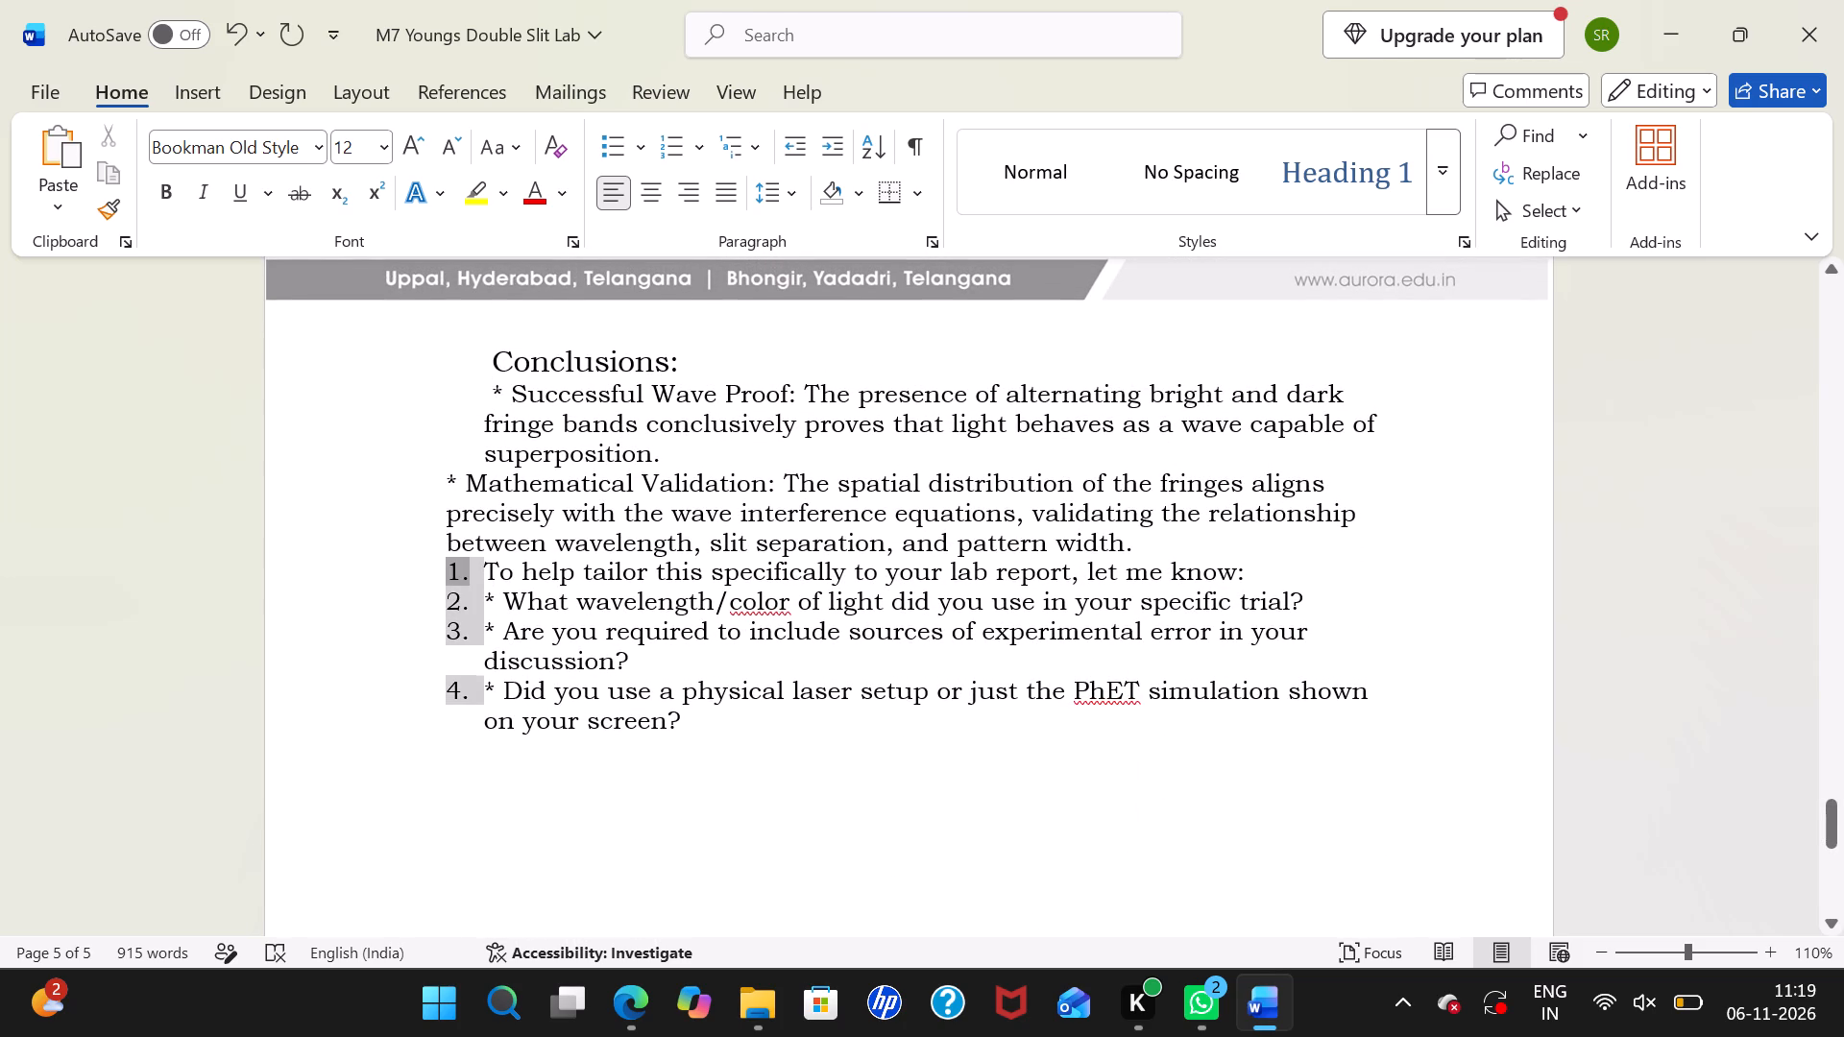
pyautogui.press('BackSpace')
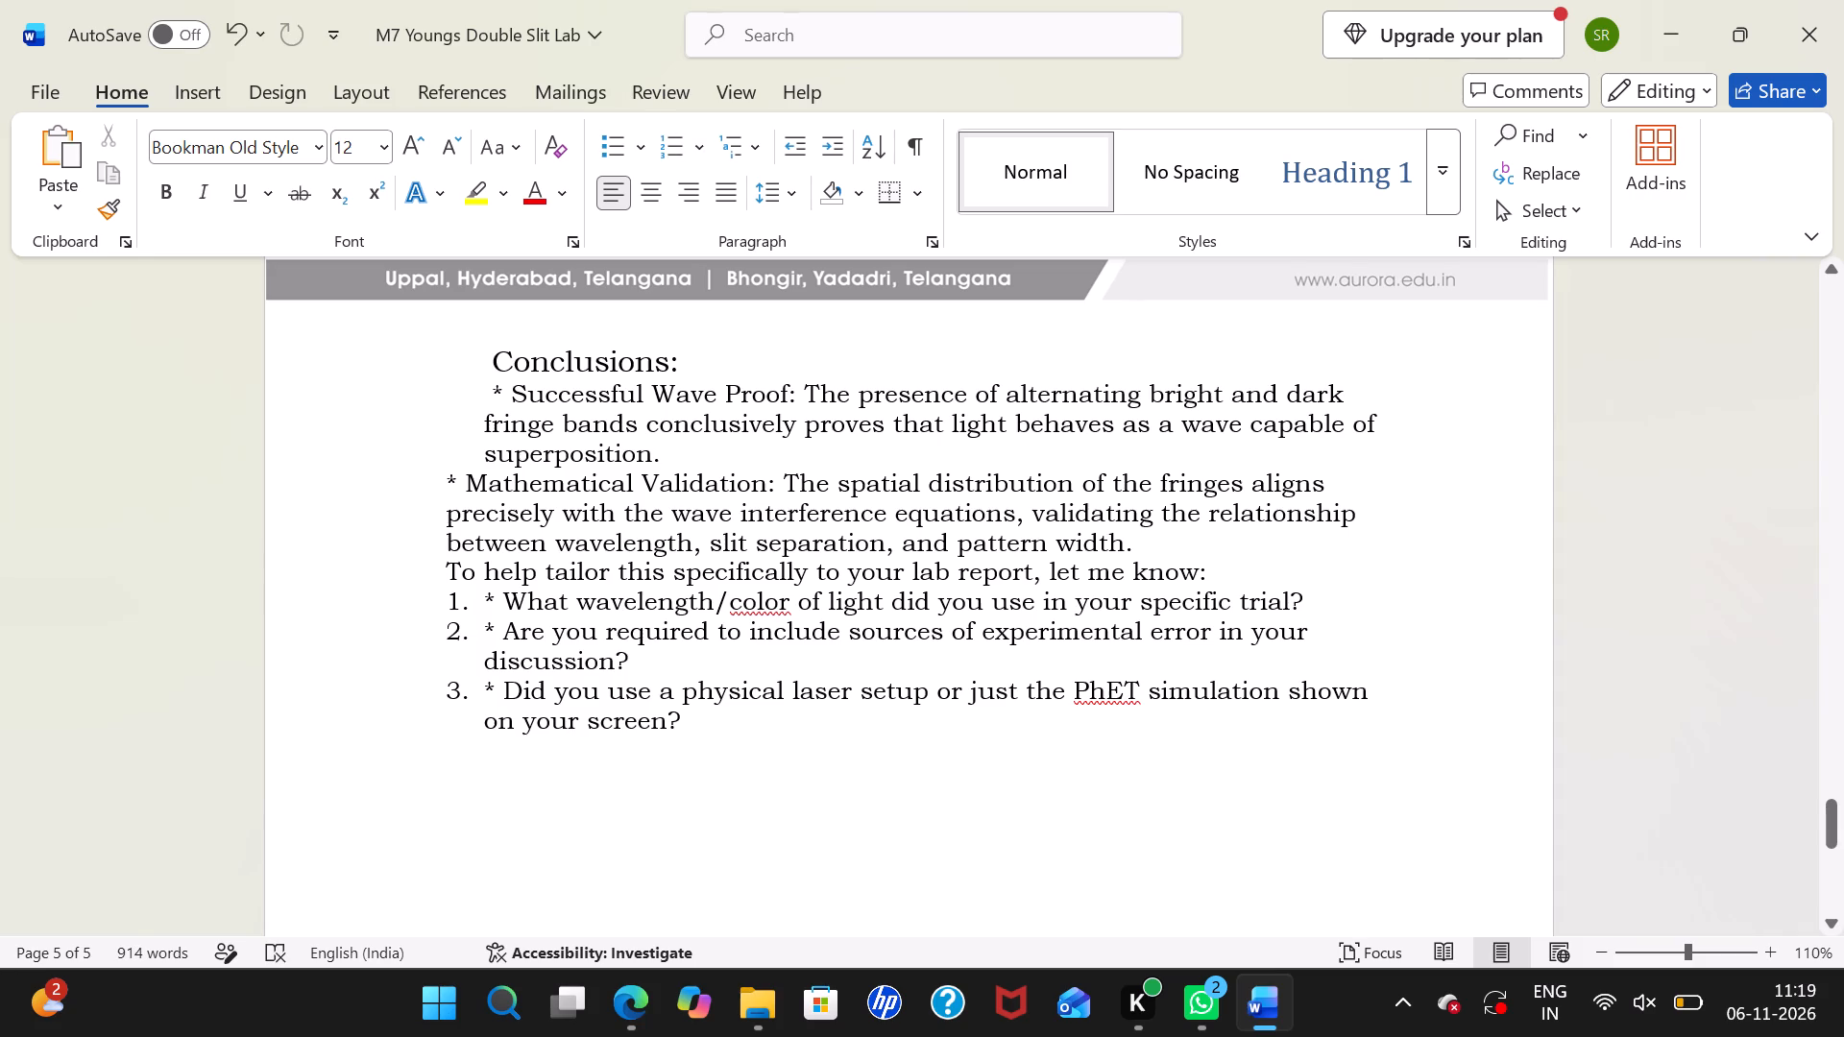
pyautogui.click(474, 604)
pyautogui.press('BackSpace')
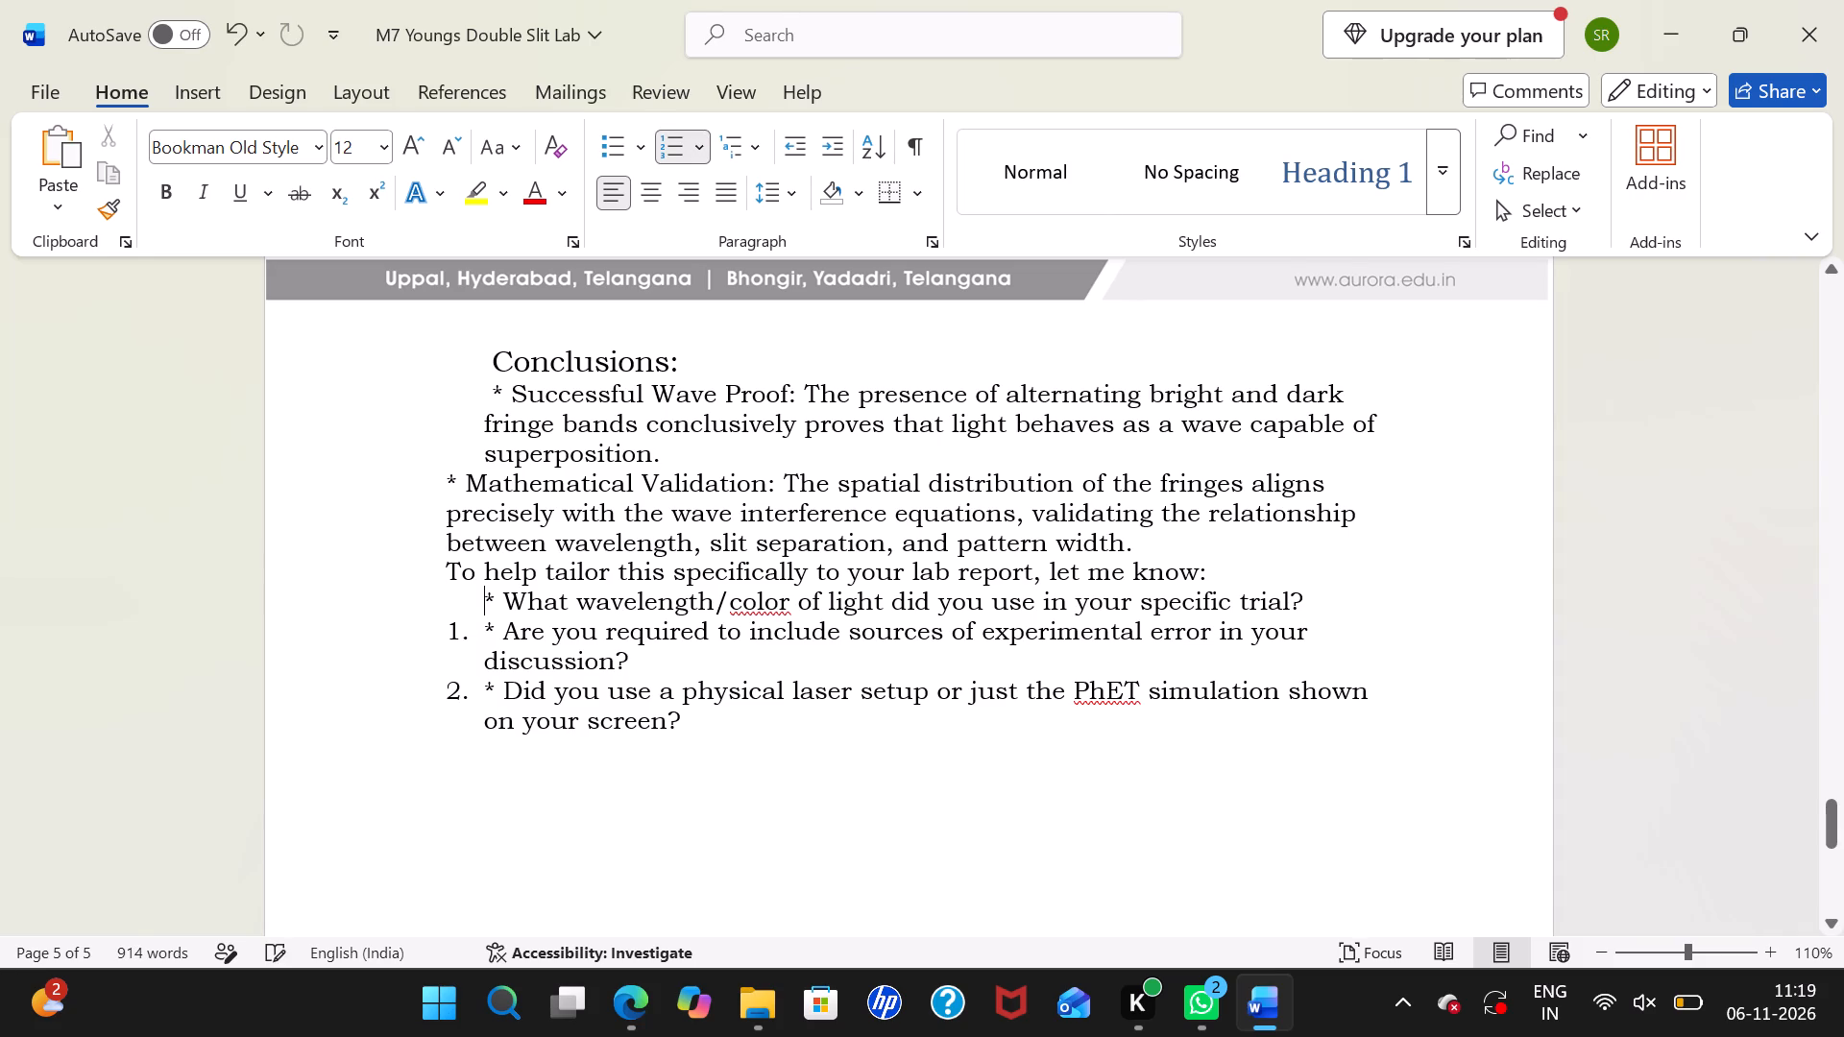
pyautogui.press('BackSpace')
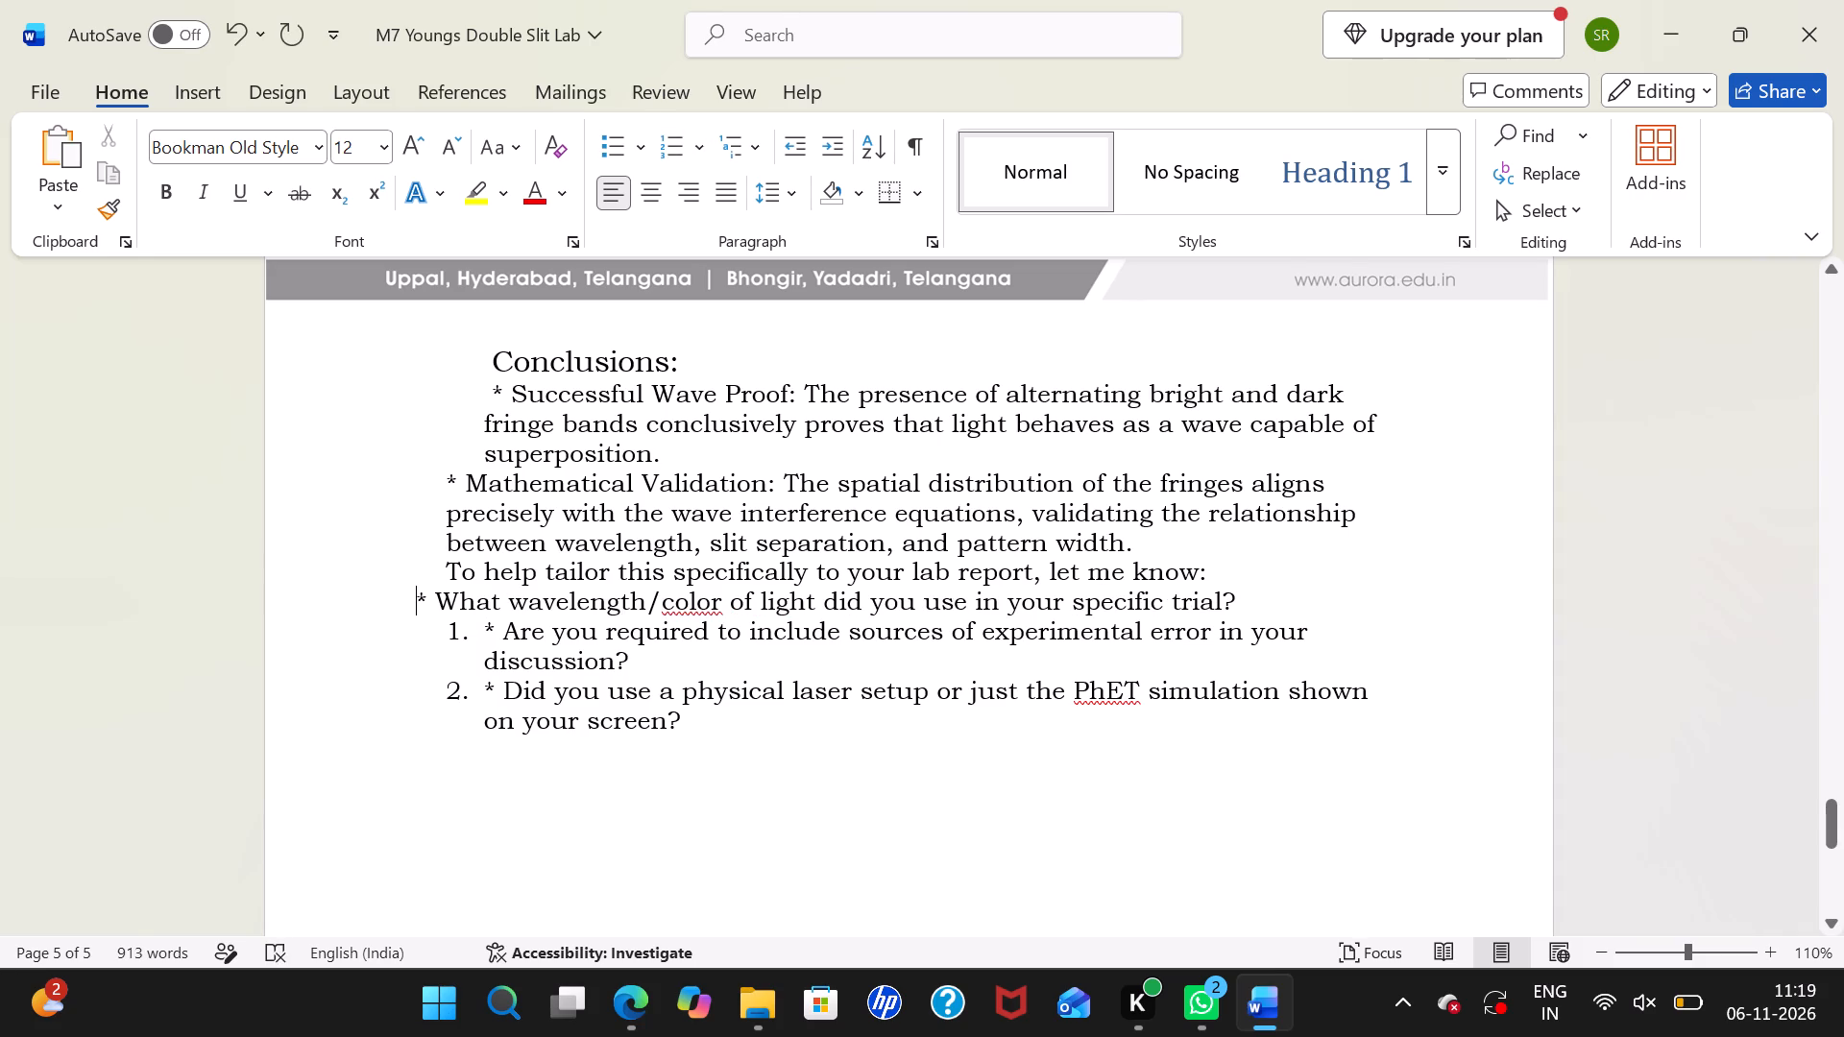
# Shift the remaining numbered list slightly inward and remove the automatic number from the "Are you required to include sources" line.
pyautogui.click(466, 624)
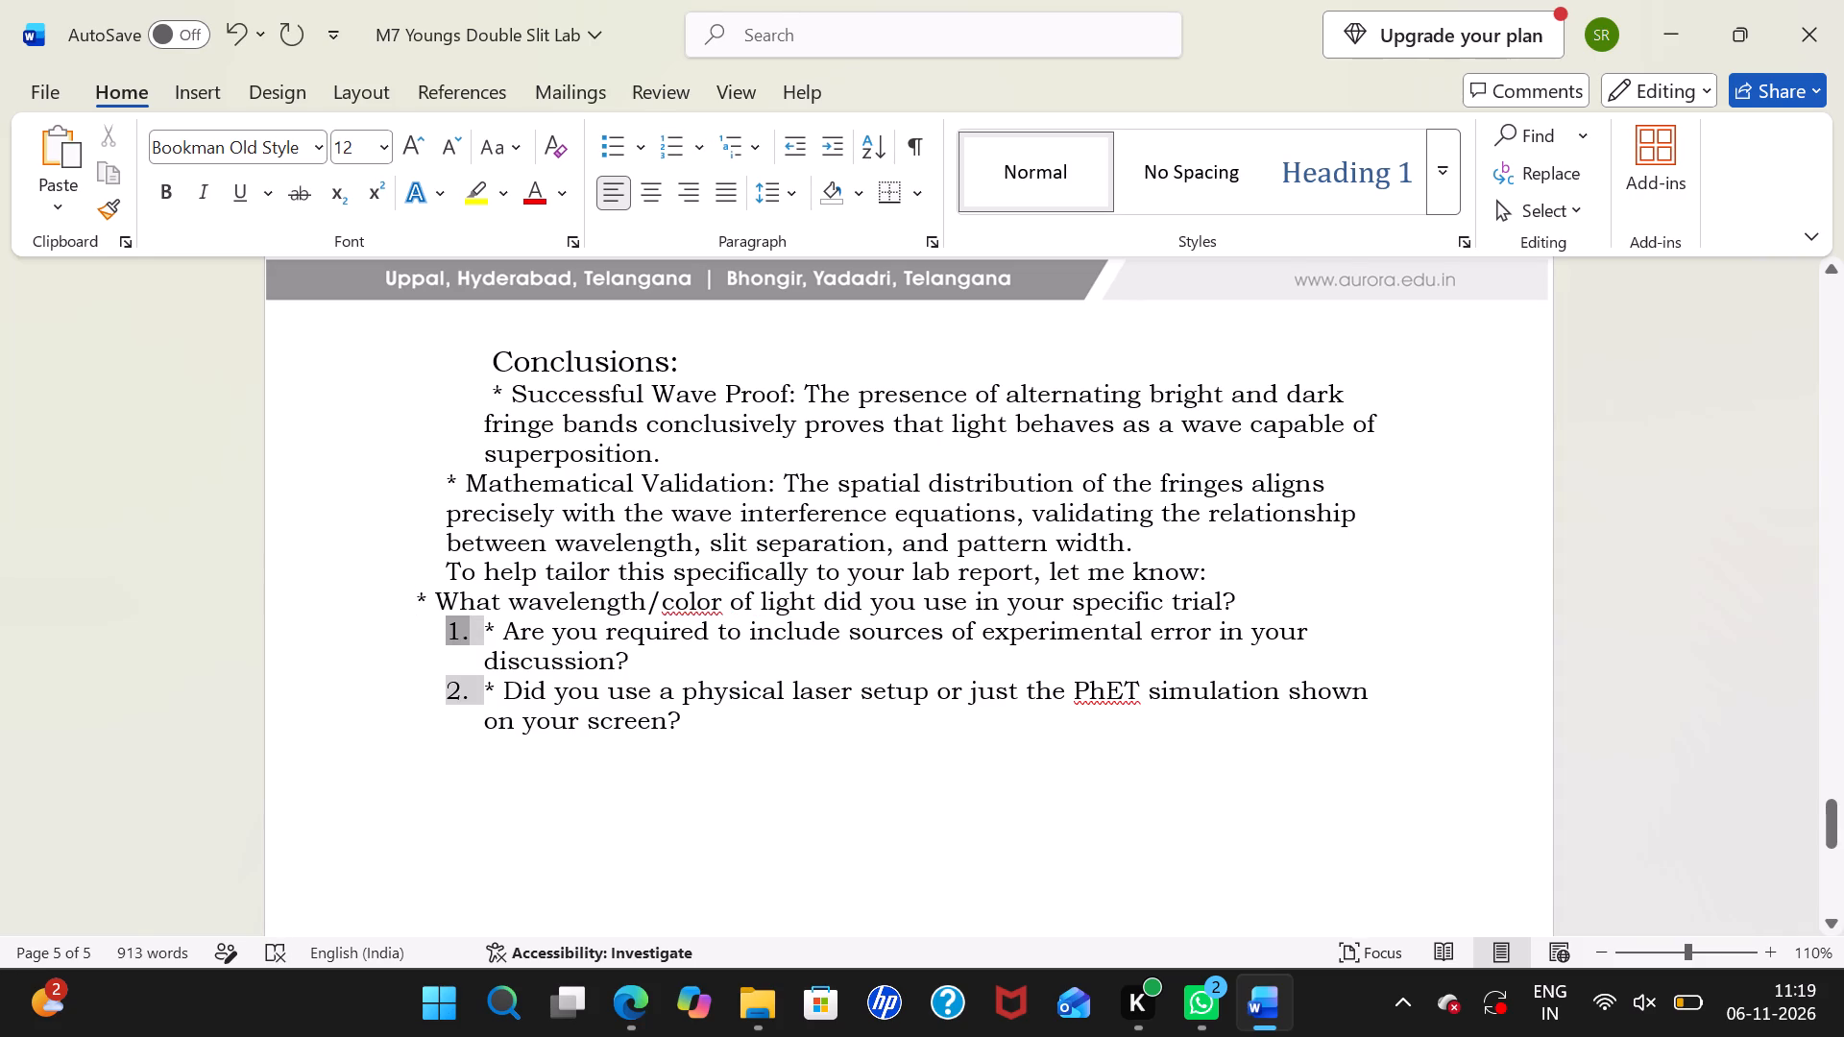
pyautogui.click(466, 624)
pyautogui.moveTo(466, 624); pyautogui.dragTo(473, 651)
pyautogui.click(473, 651)
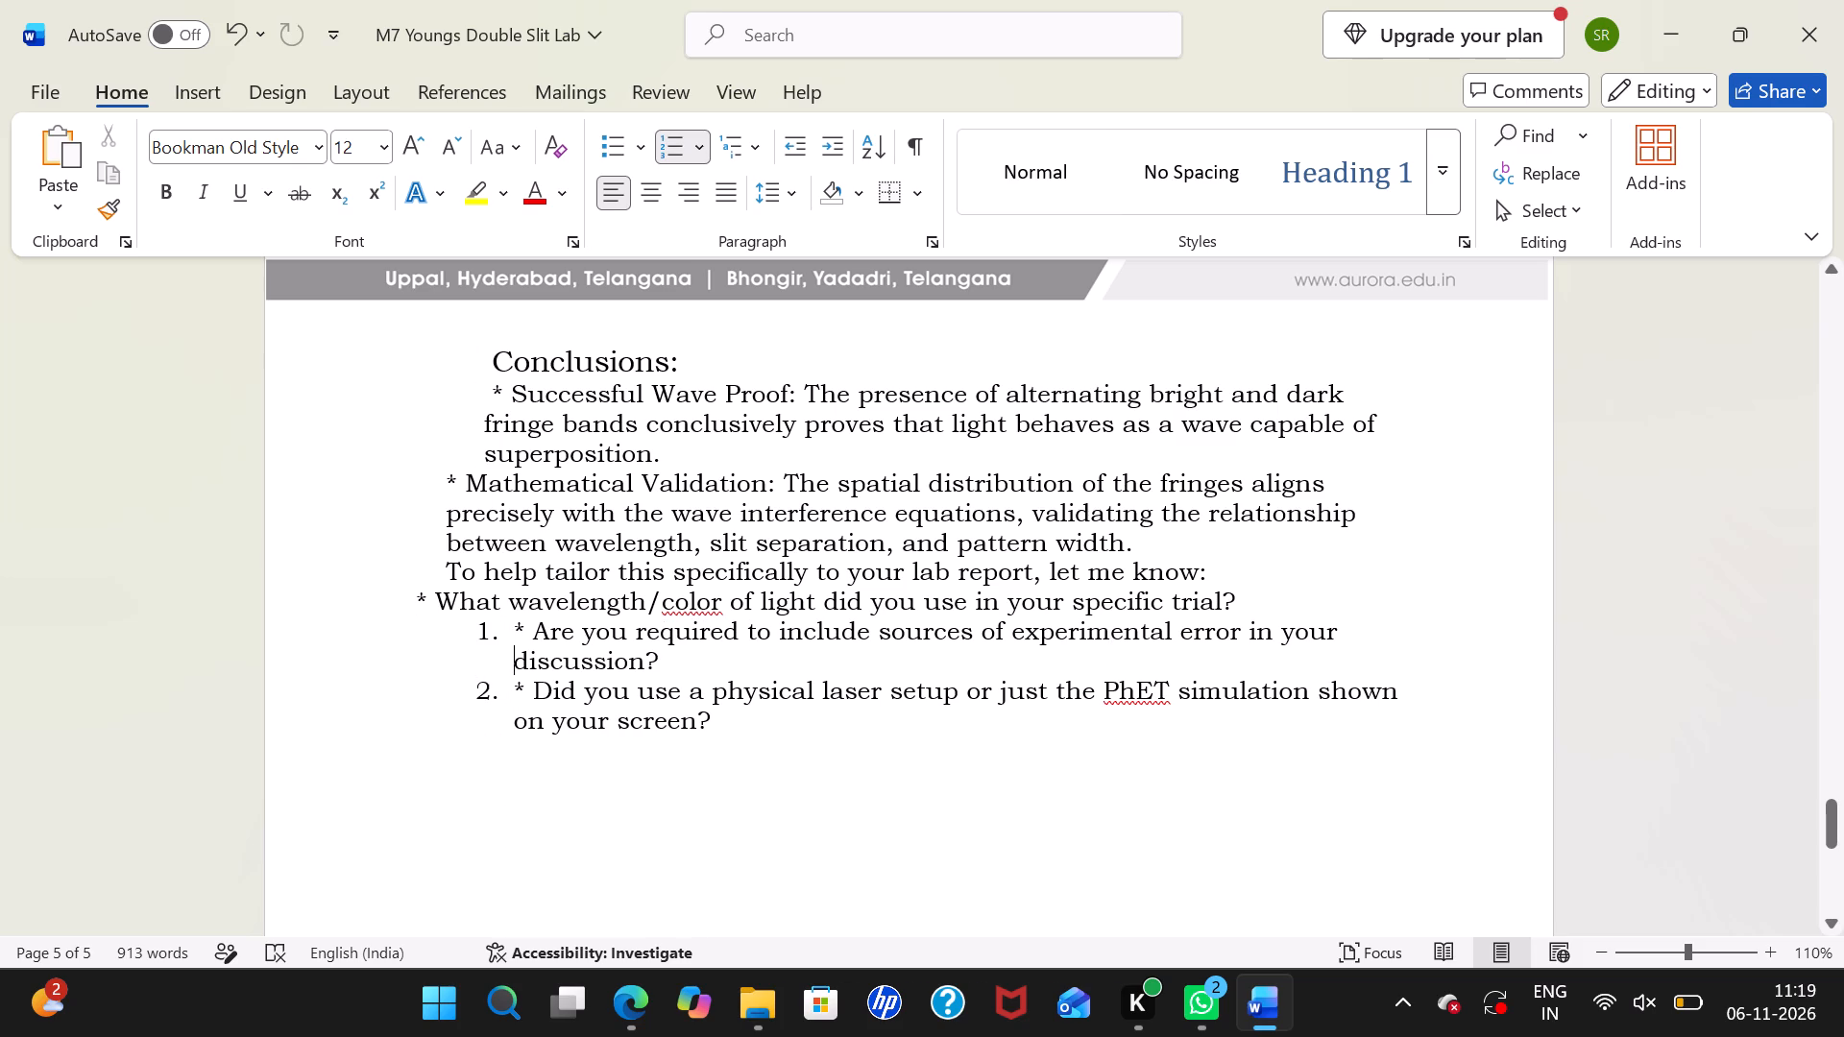
pyautogui.click(495, 632)
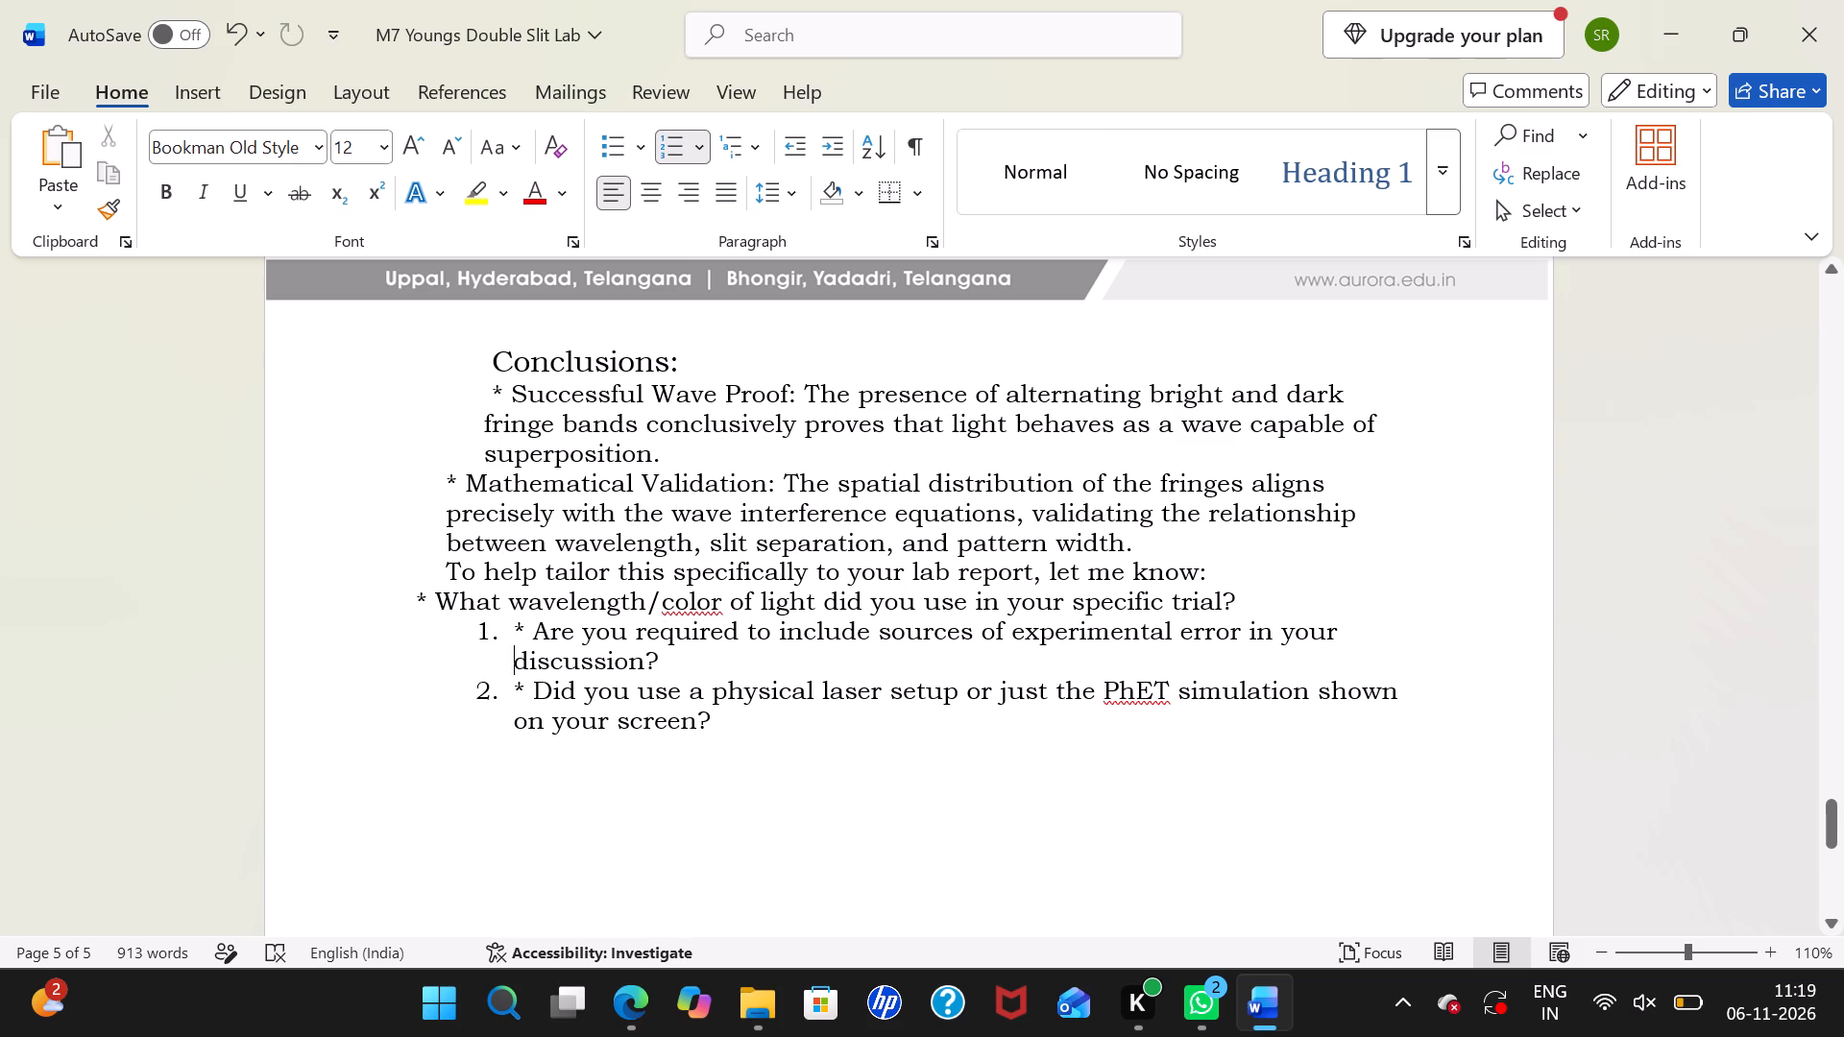
pyautogui.click(495, 632)
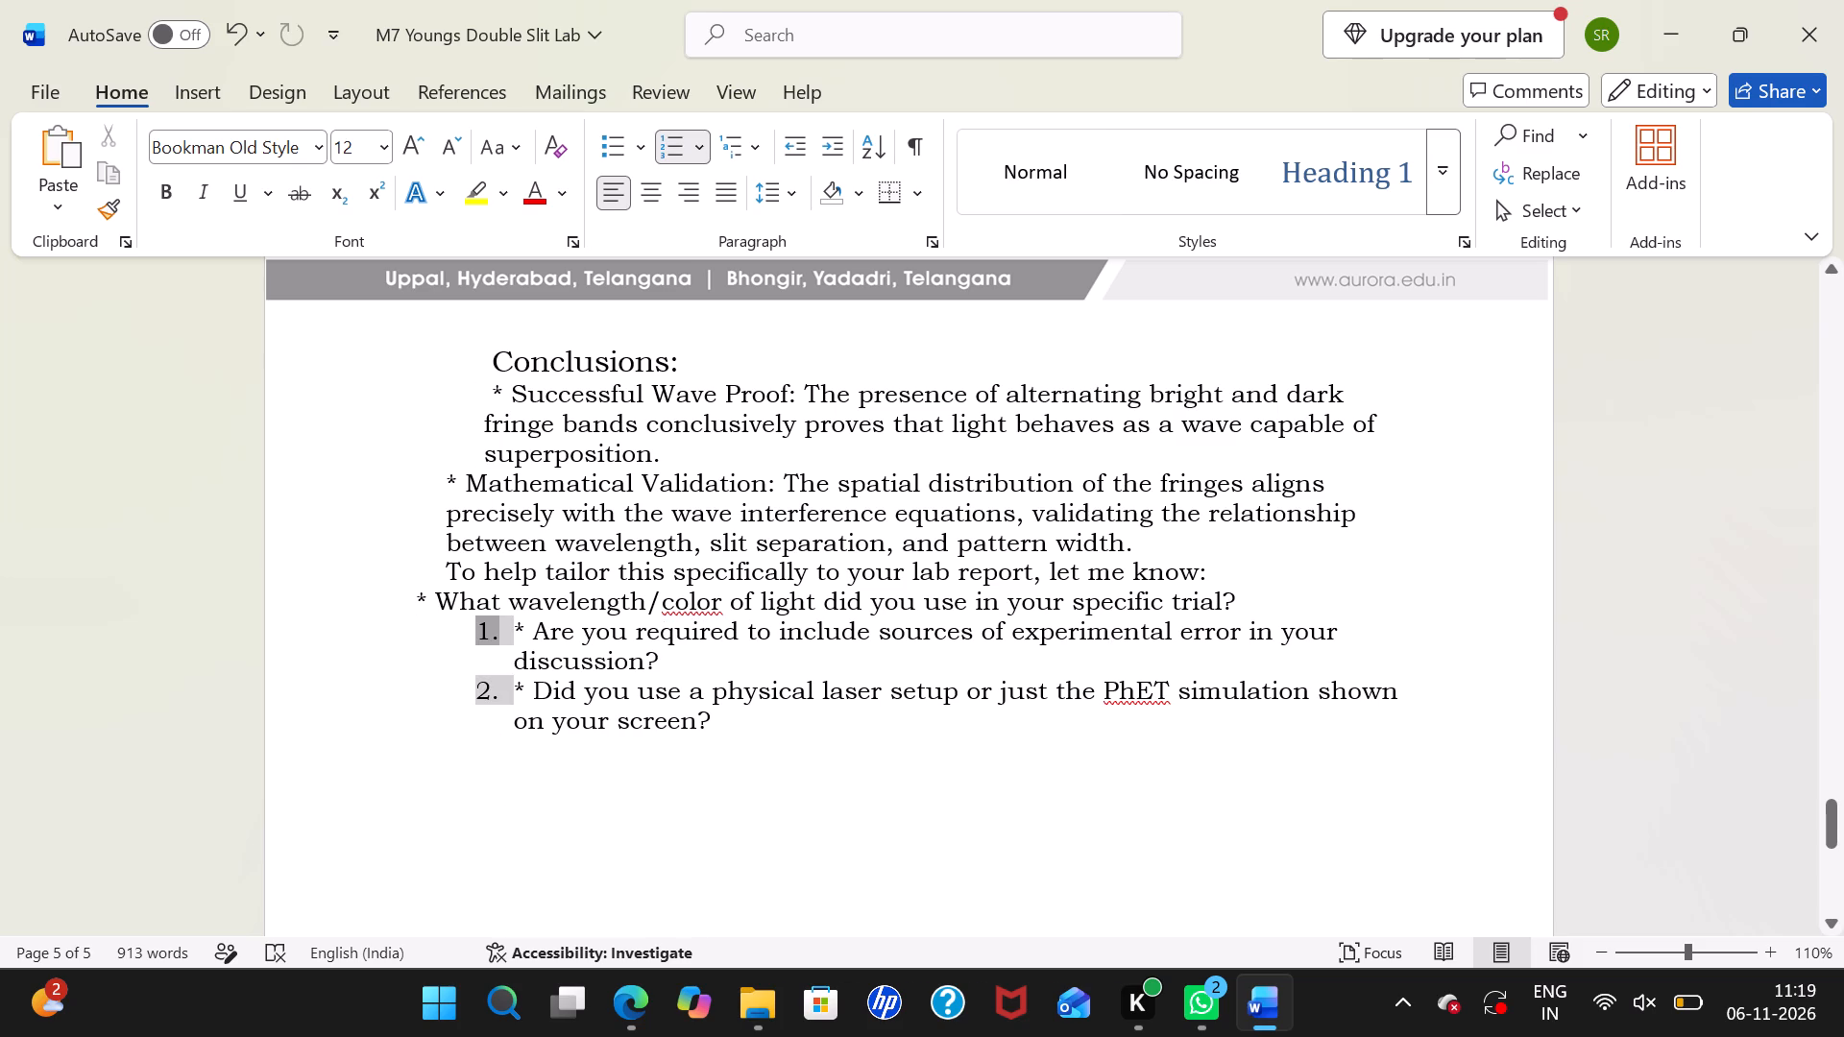
pyautogui.press('BackSpace')
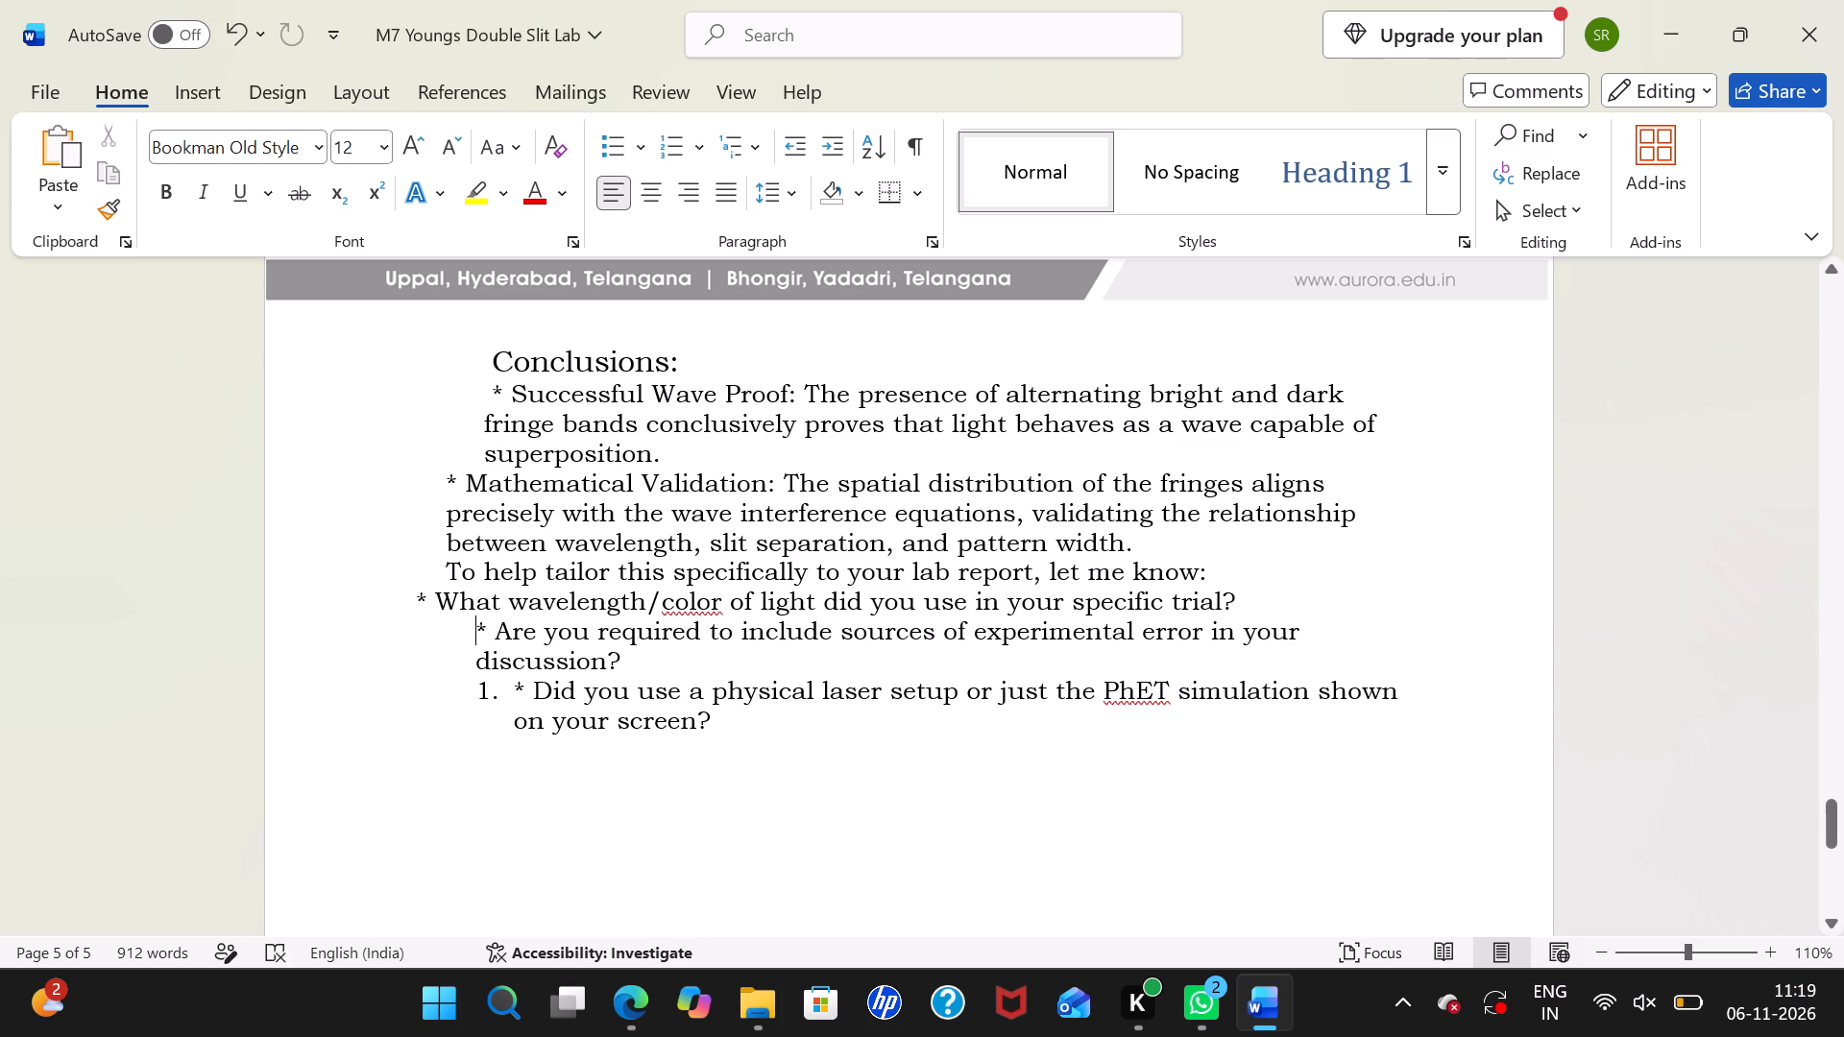
# Remove the automatic number from the "Did you use a physical laser setup" line and place an empty line above it.
pyautogui.click(504, 690)
pyautogui.press('BackSpace')
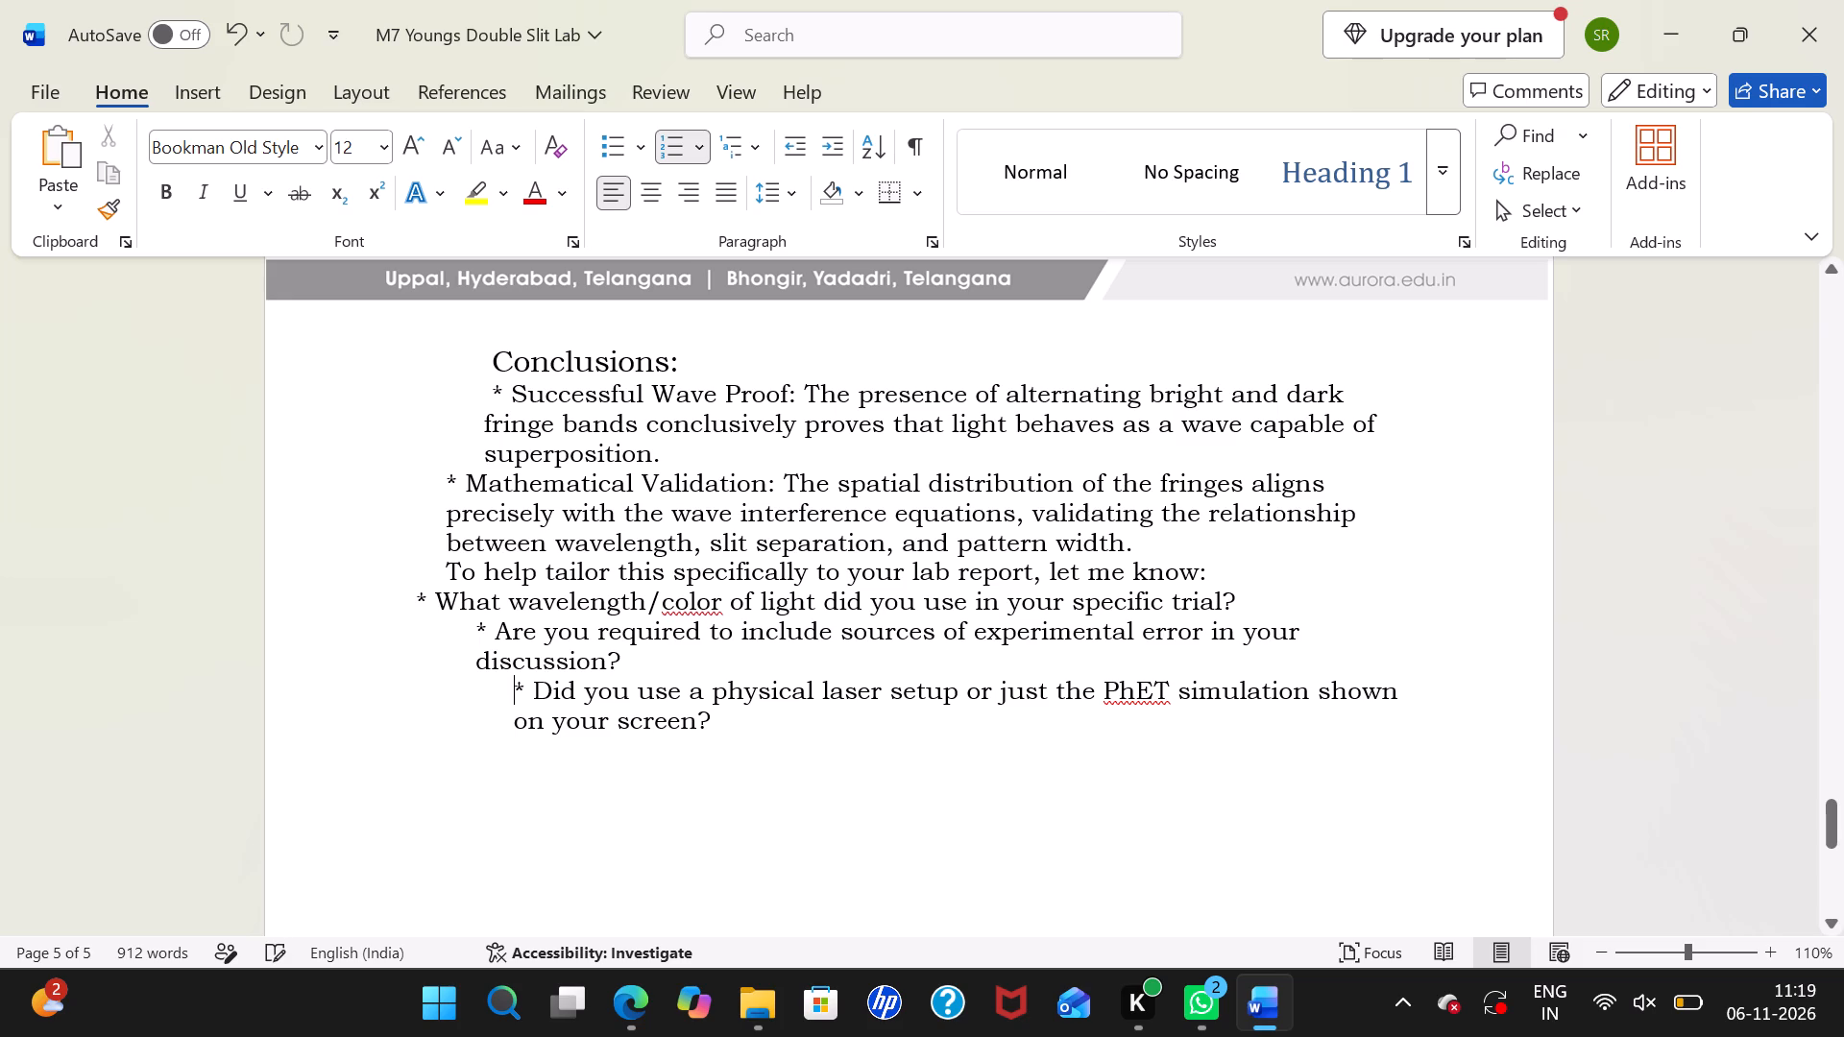
pyautogui.press('BackSpace')
pyautogui.press('BackSpace')
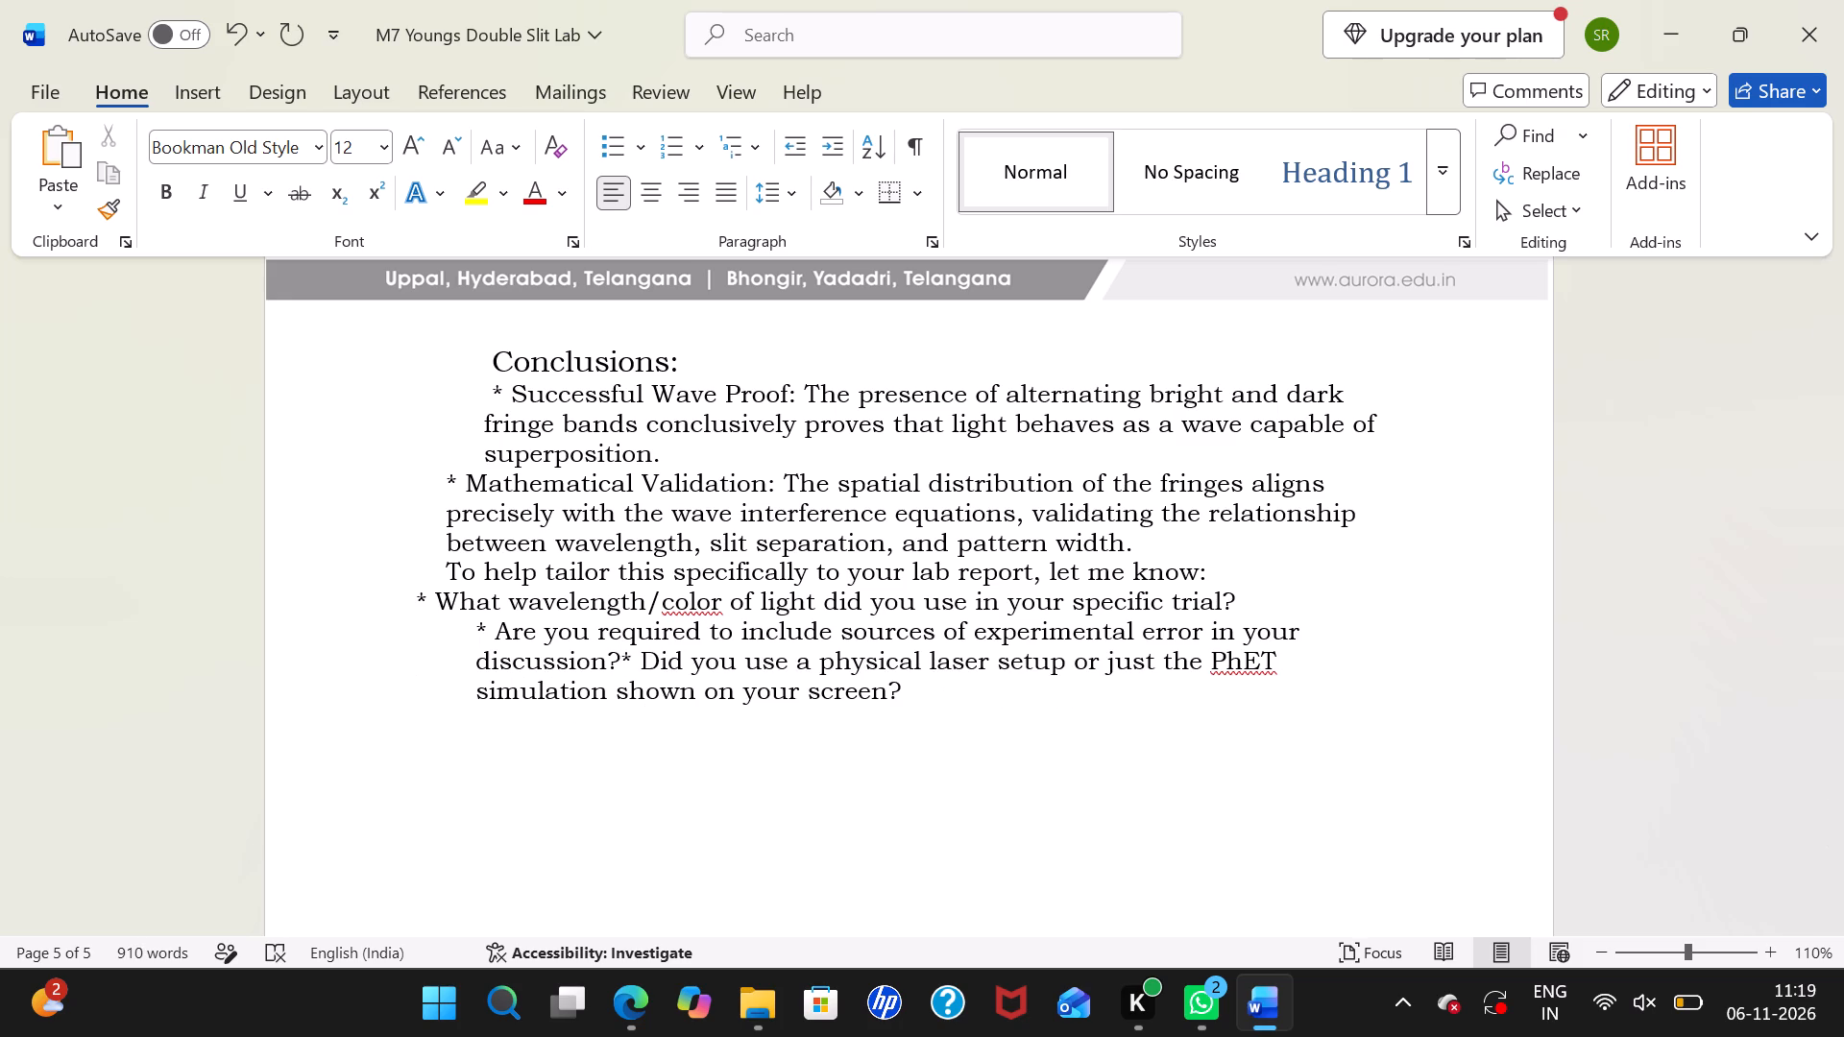
pyautogui.press('Return')
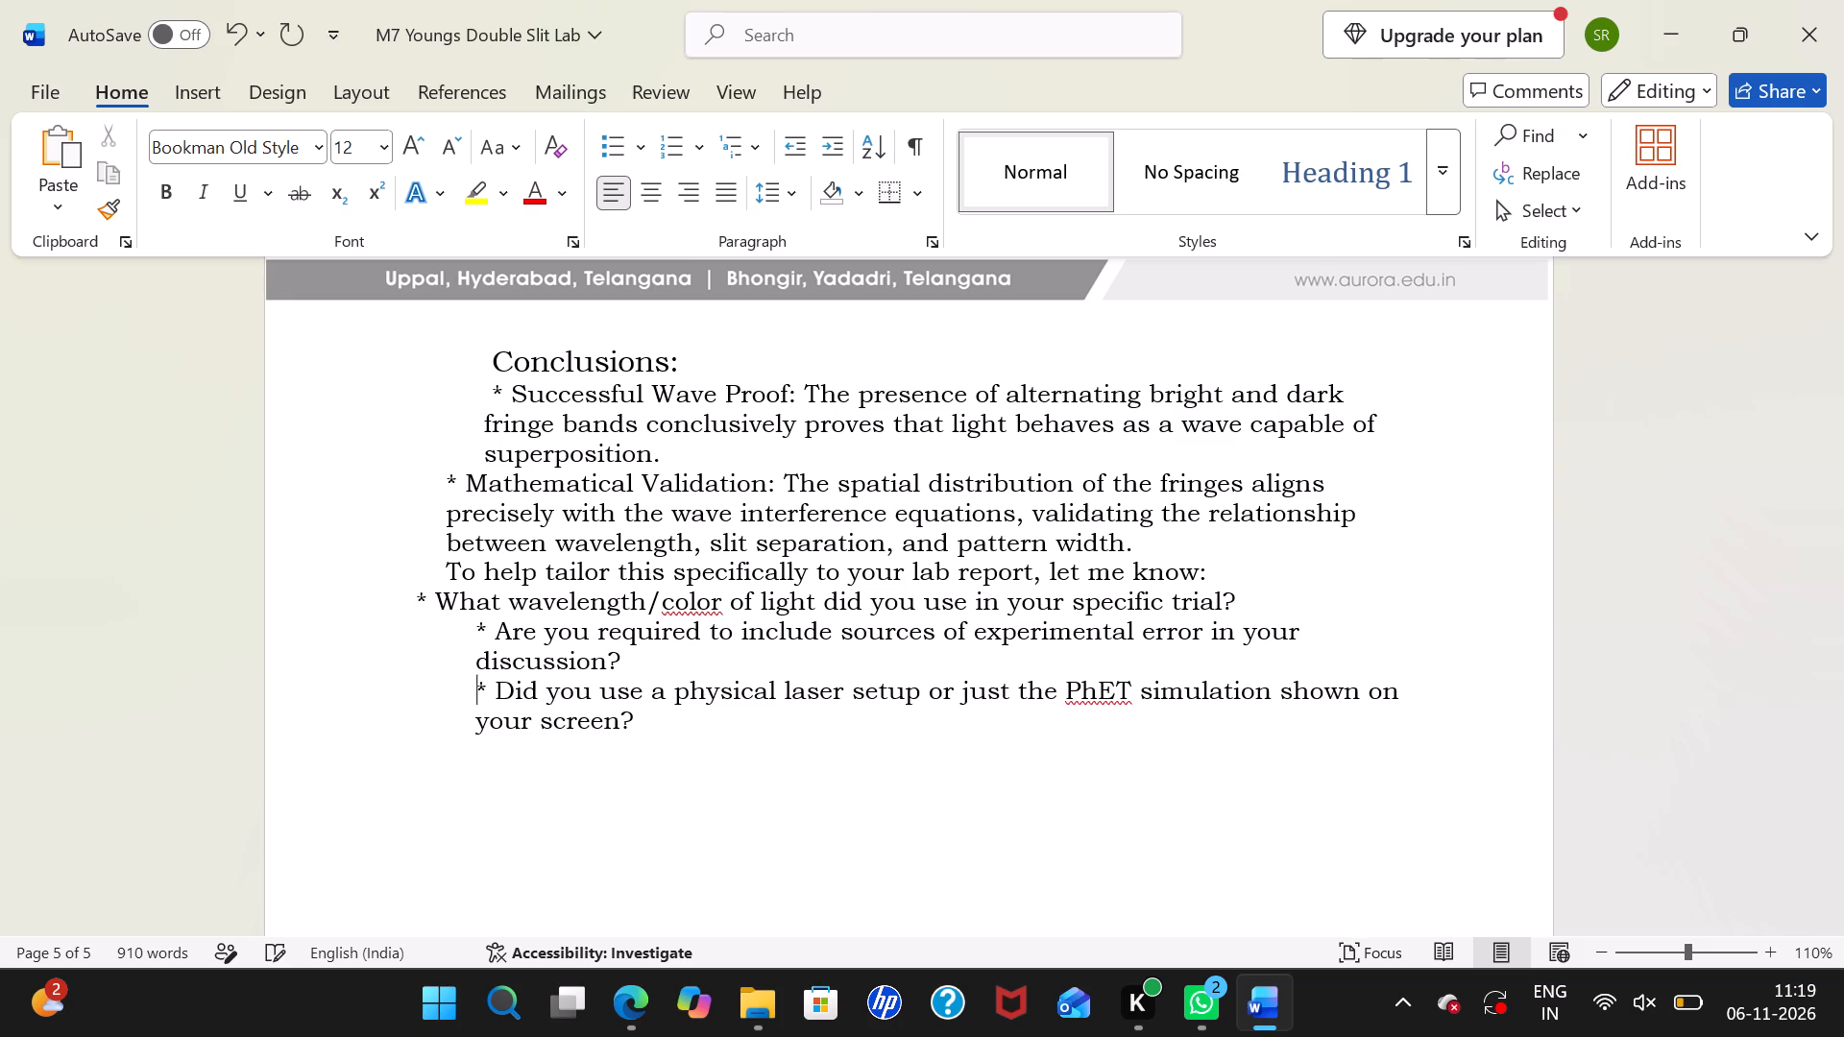
pyautogui.press('Return')
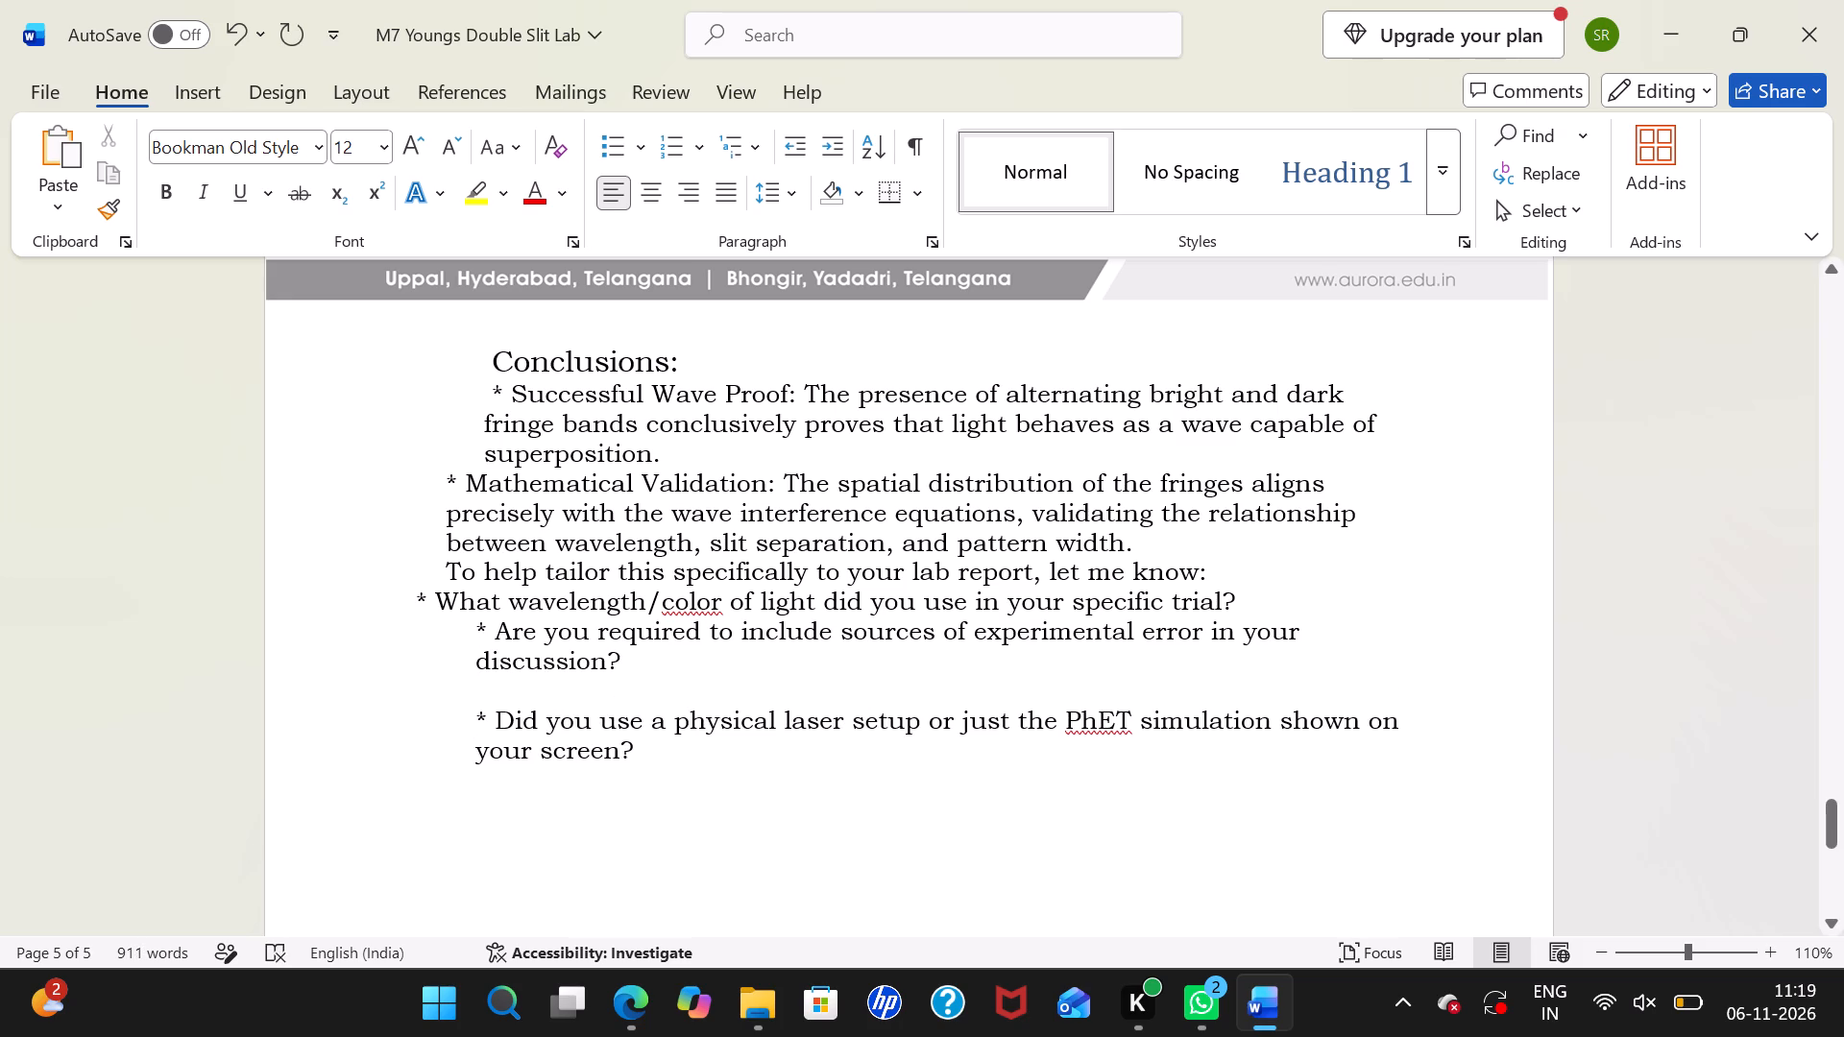
# Indent the "What wavelength/color" line with seven spaces to line it up with the question below it.
pyautogui.click(399, 587)
pyautogui.press('space')
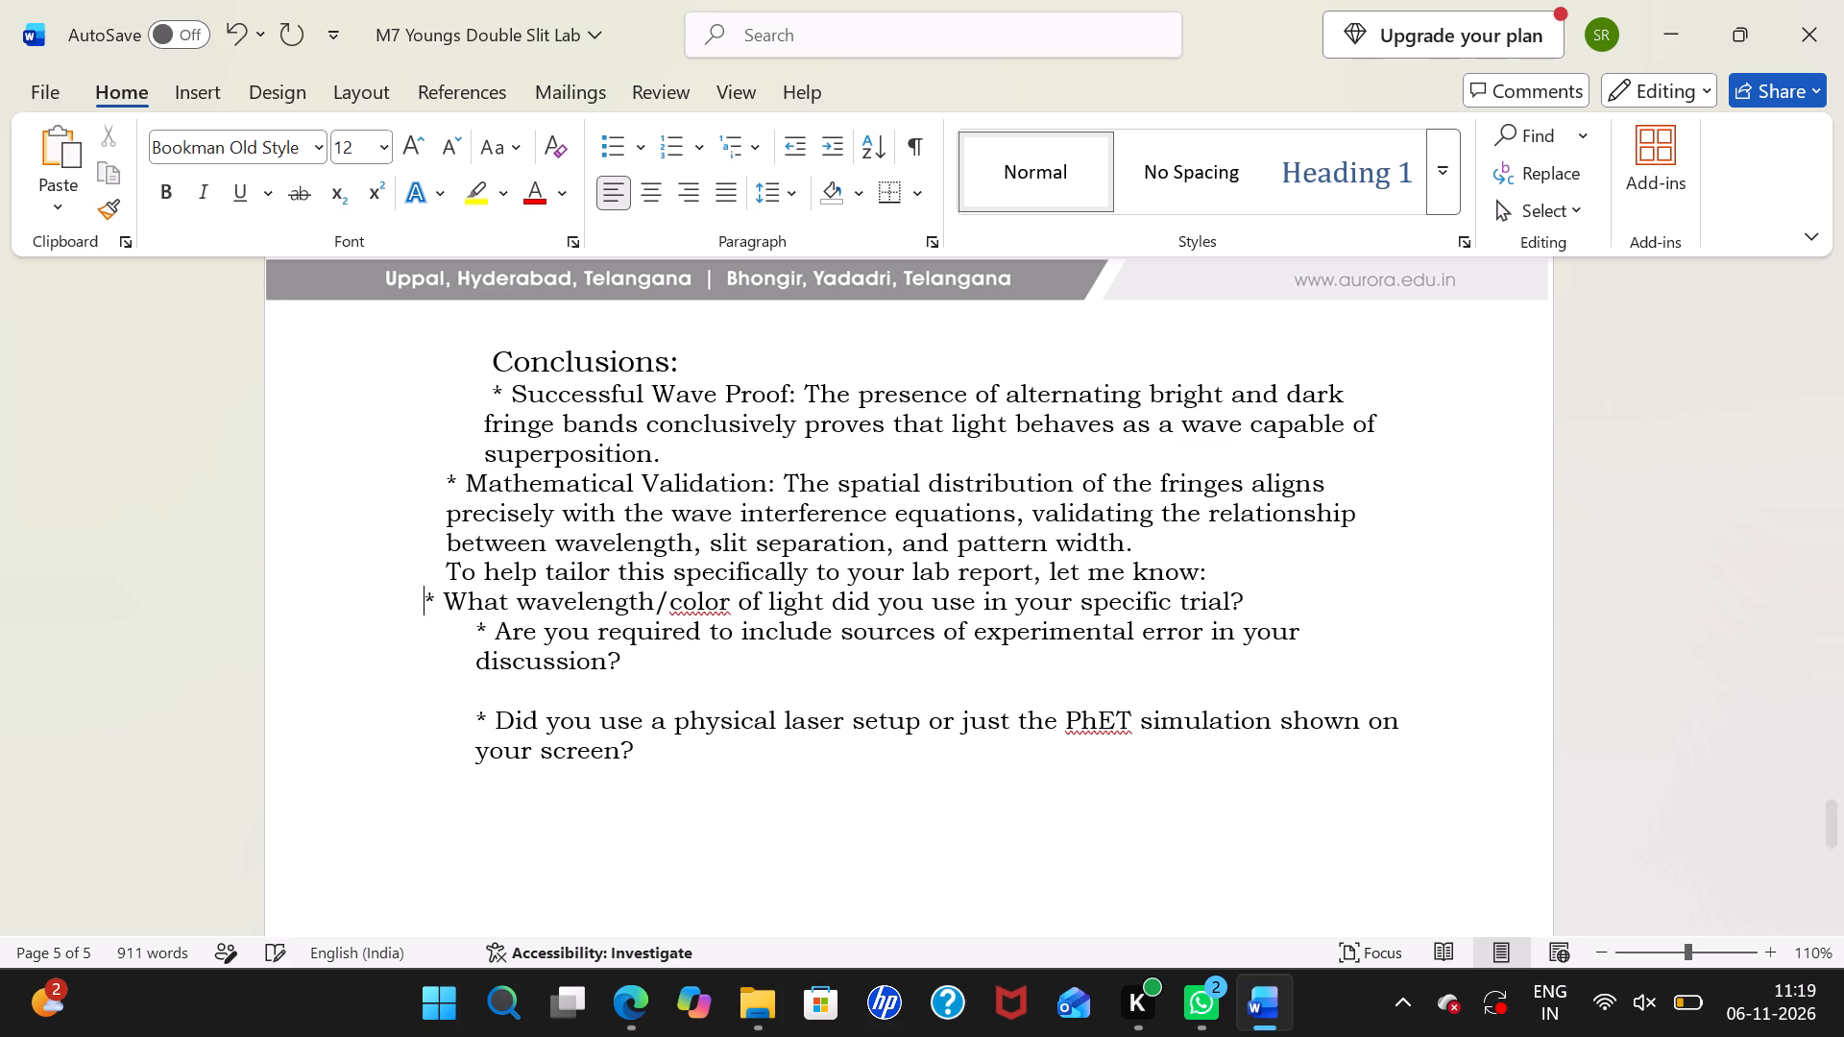
pyautogui.press('space')
pyautogui.press('space')
pyautogui.press('space')
pyautogui.press('space')
pyautogui.press('space')
pyautogui.press('space')
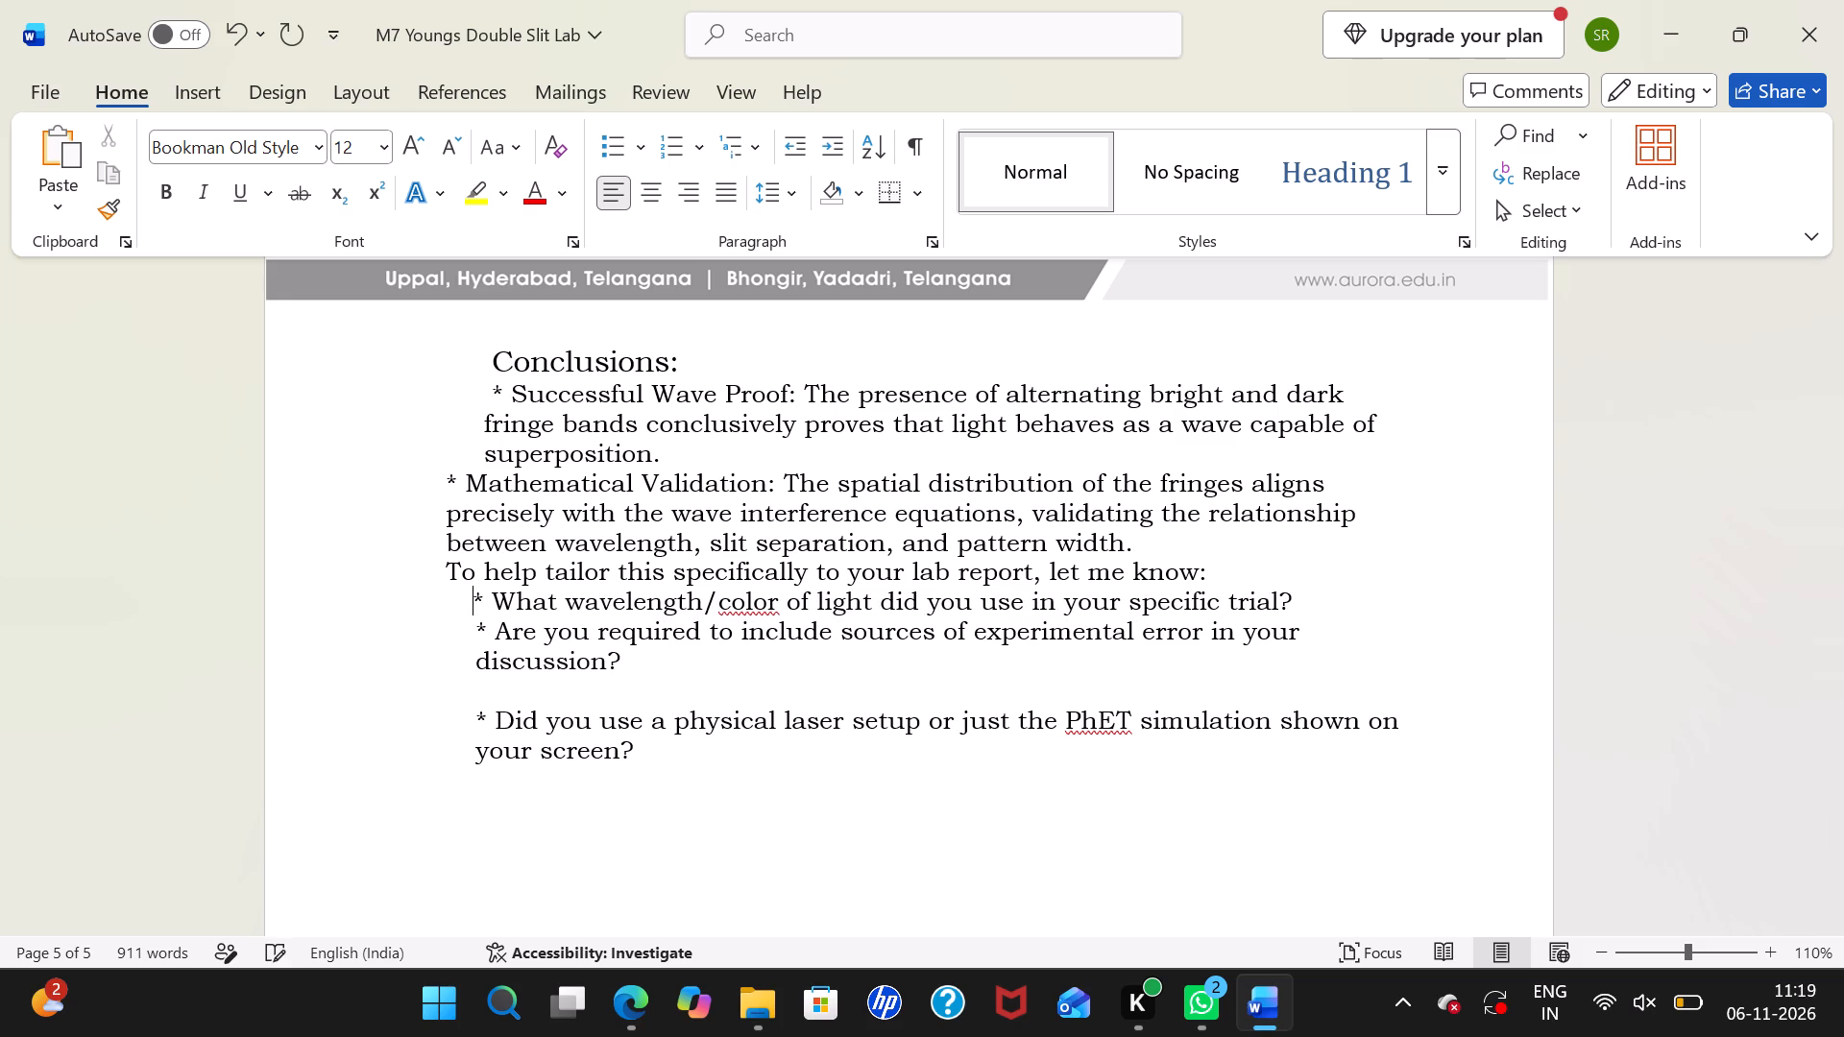
# Insert three spaces before the "Mathematical Validation" item and nine spaces before "precisely" at the start of its second line.
pyautogui.click(443, 472)
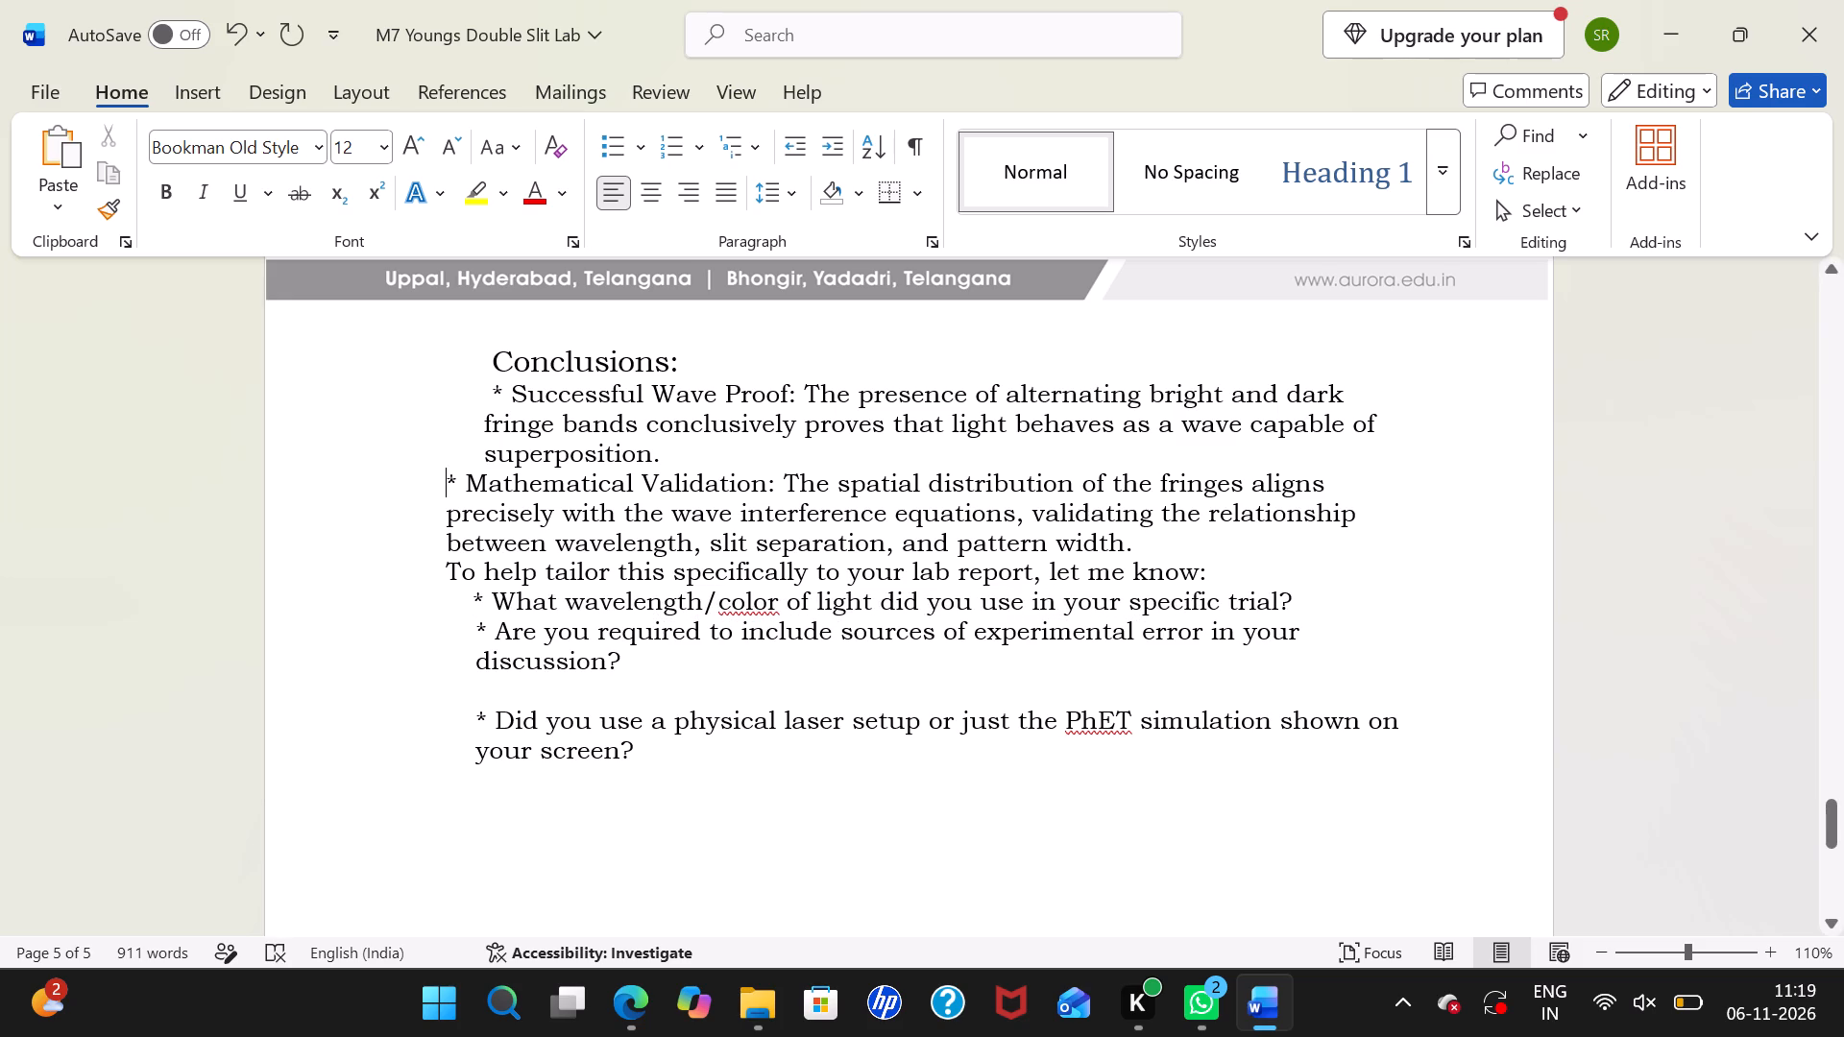
pyautogui.press('space')
pyautogui.press('space')
pyautogui.press('space')
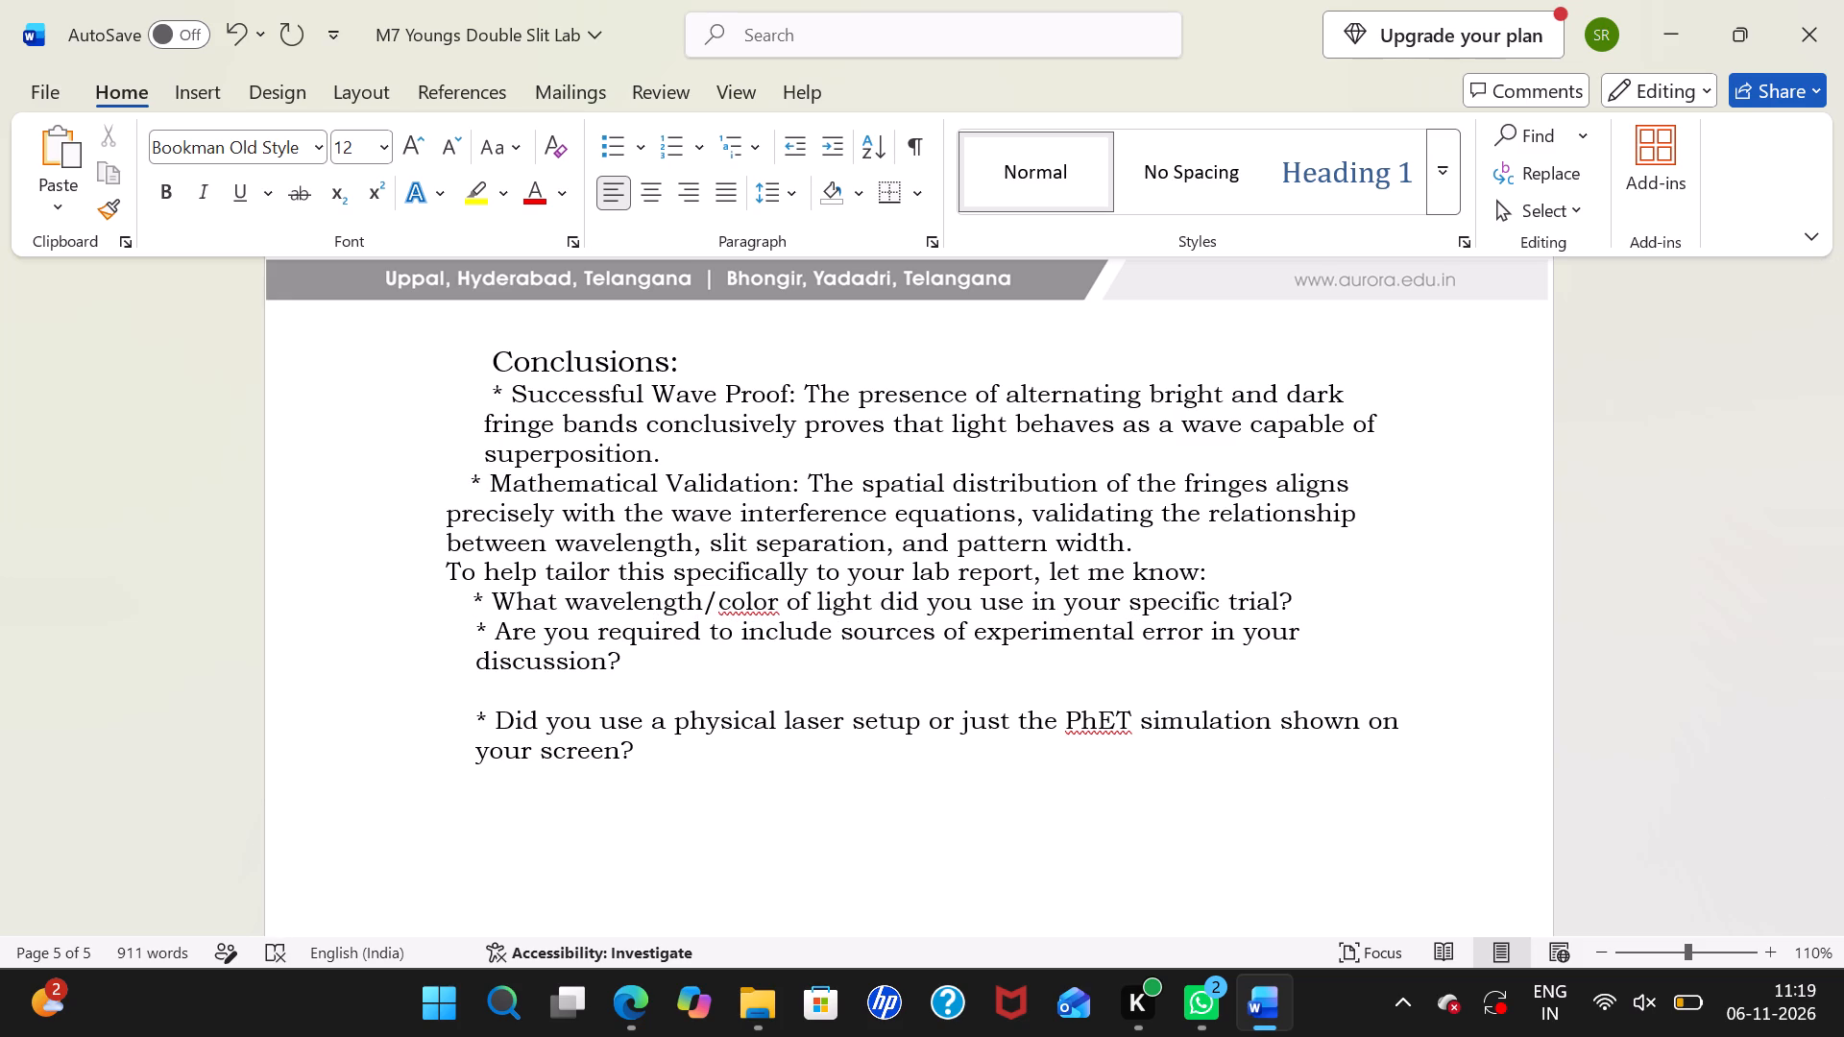
pyautogui.click(431, 525)
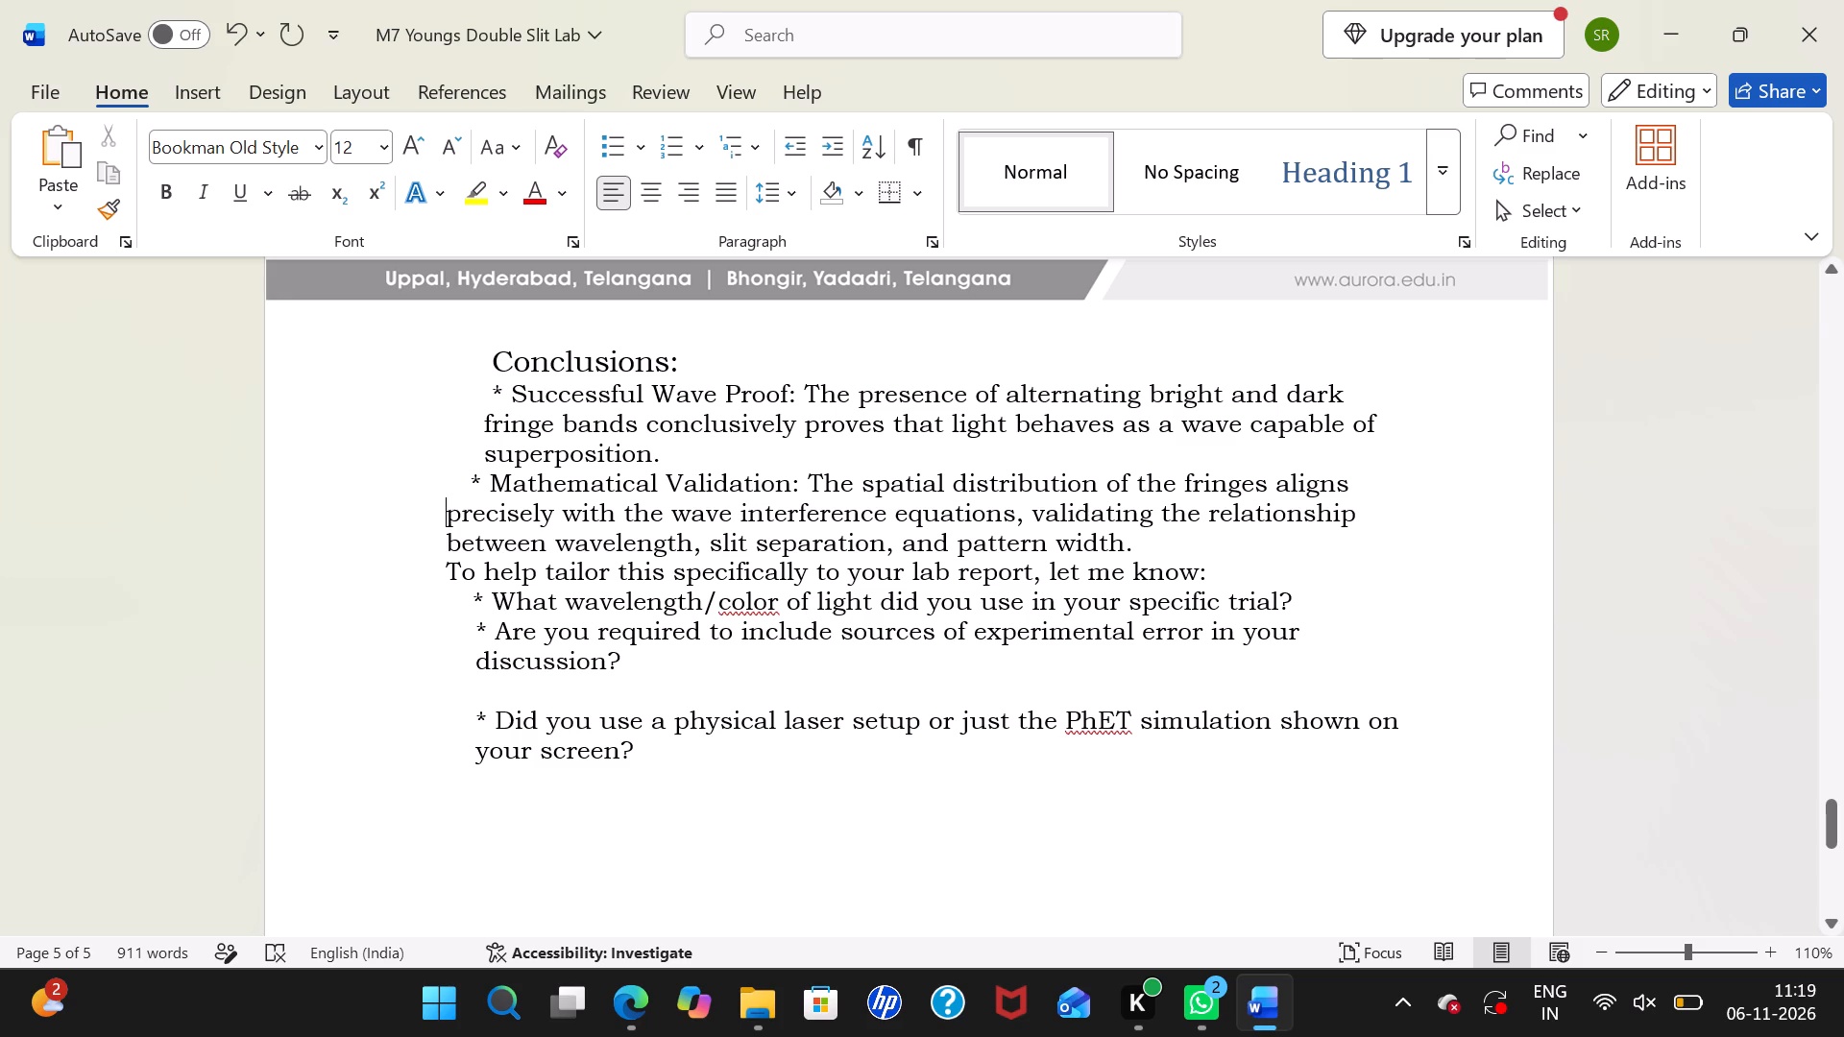
pyautogui.press('space')
pyautogui.press('space')
pyautogui.press('space')
pyautogui.press('space')
pyautogui.press('space')
pyautogui.press('space')
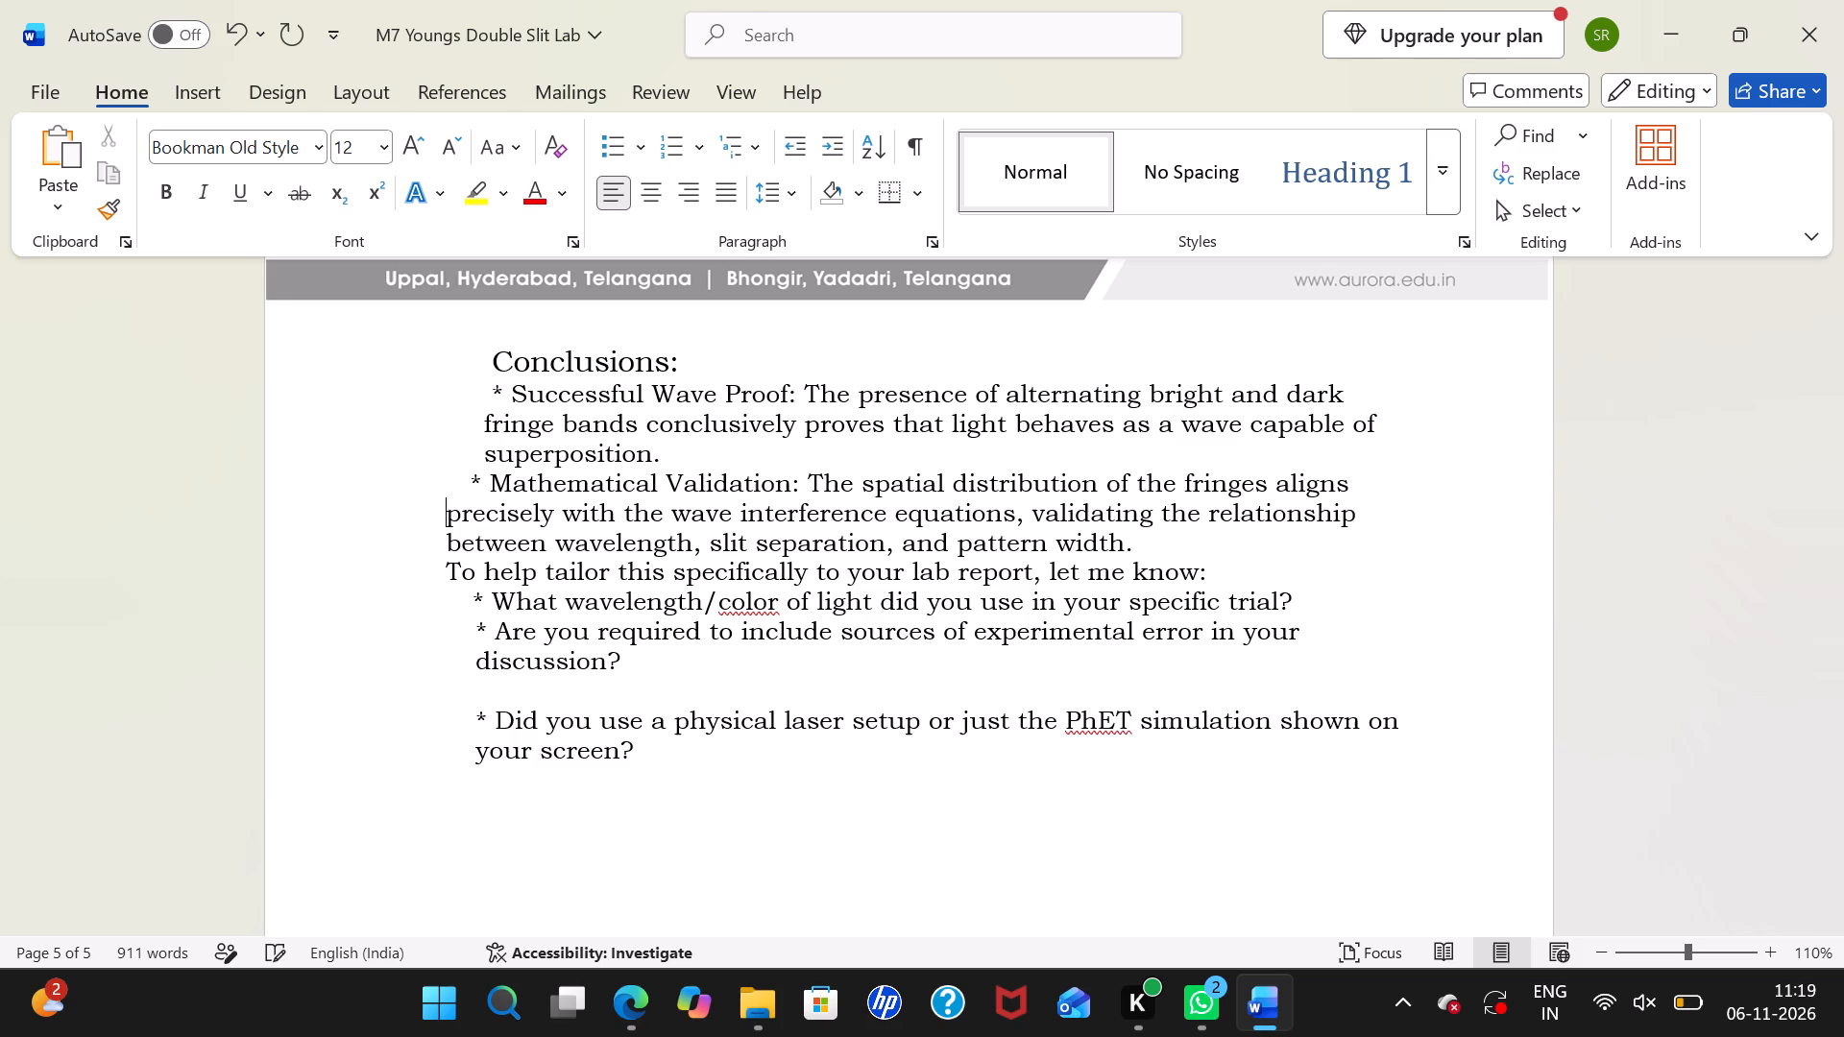
pyautogui.press('space')
pyautogui.press('space')
pyautogui.press('space')
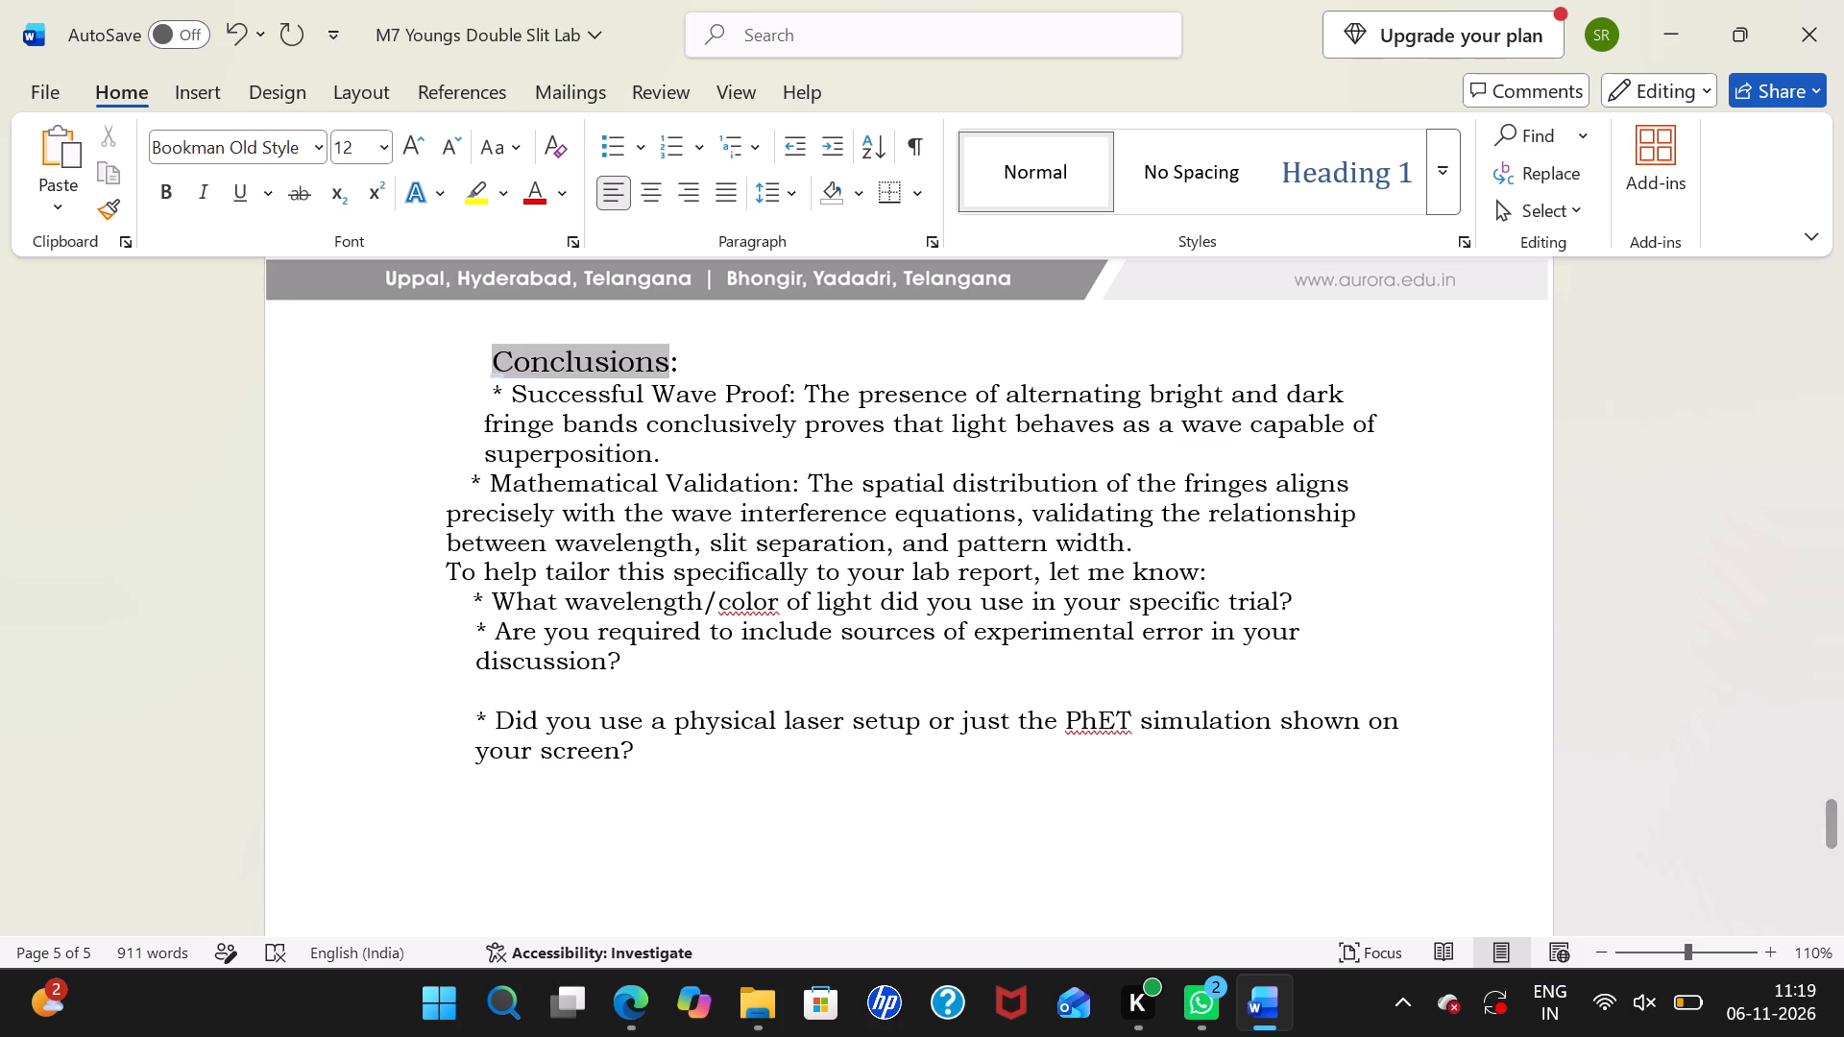
# Remove the indentation of the "Successful Wave Proof" item so it starts at the page margin.
pyautogui.click(489, 378)
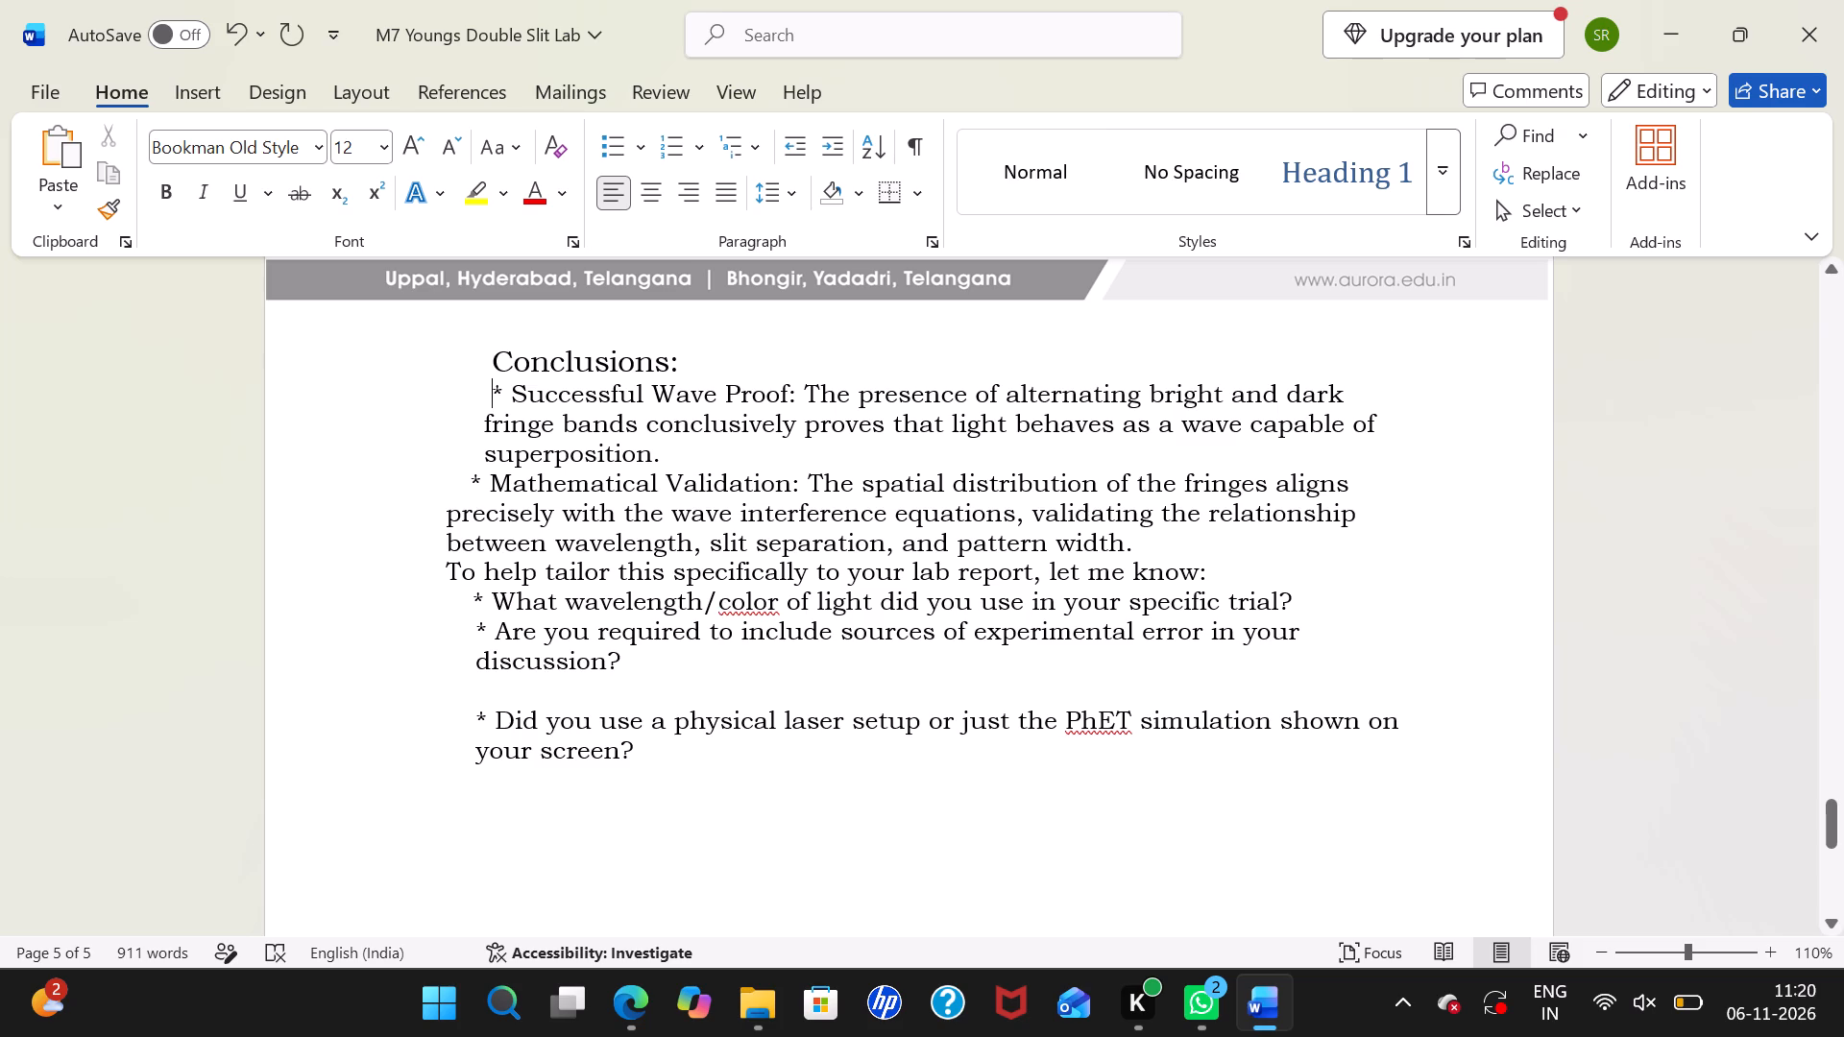
pyautogui.press('BackSpace')
pyautogui.press('BackSpace')
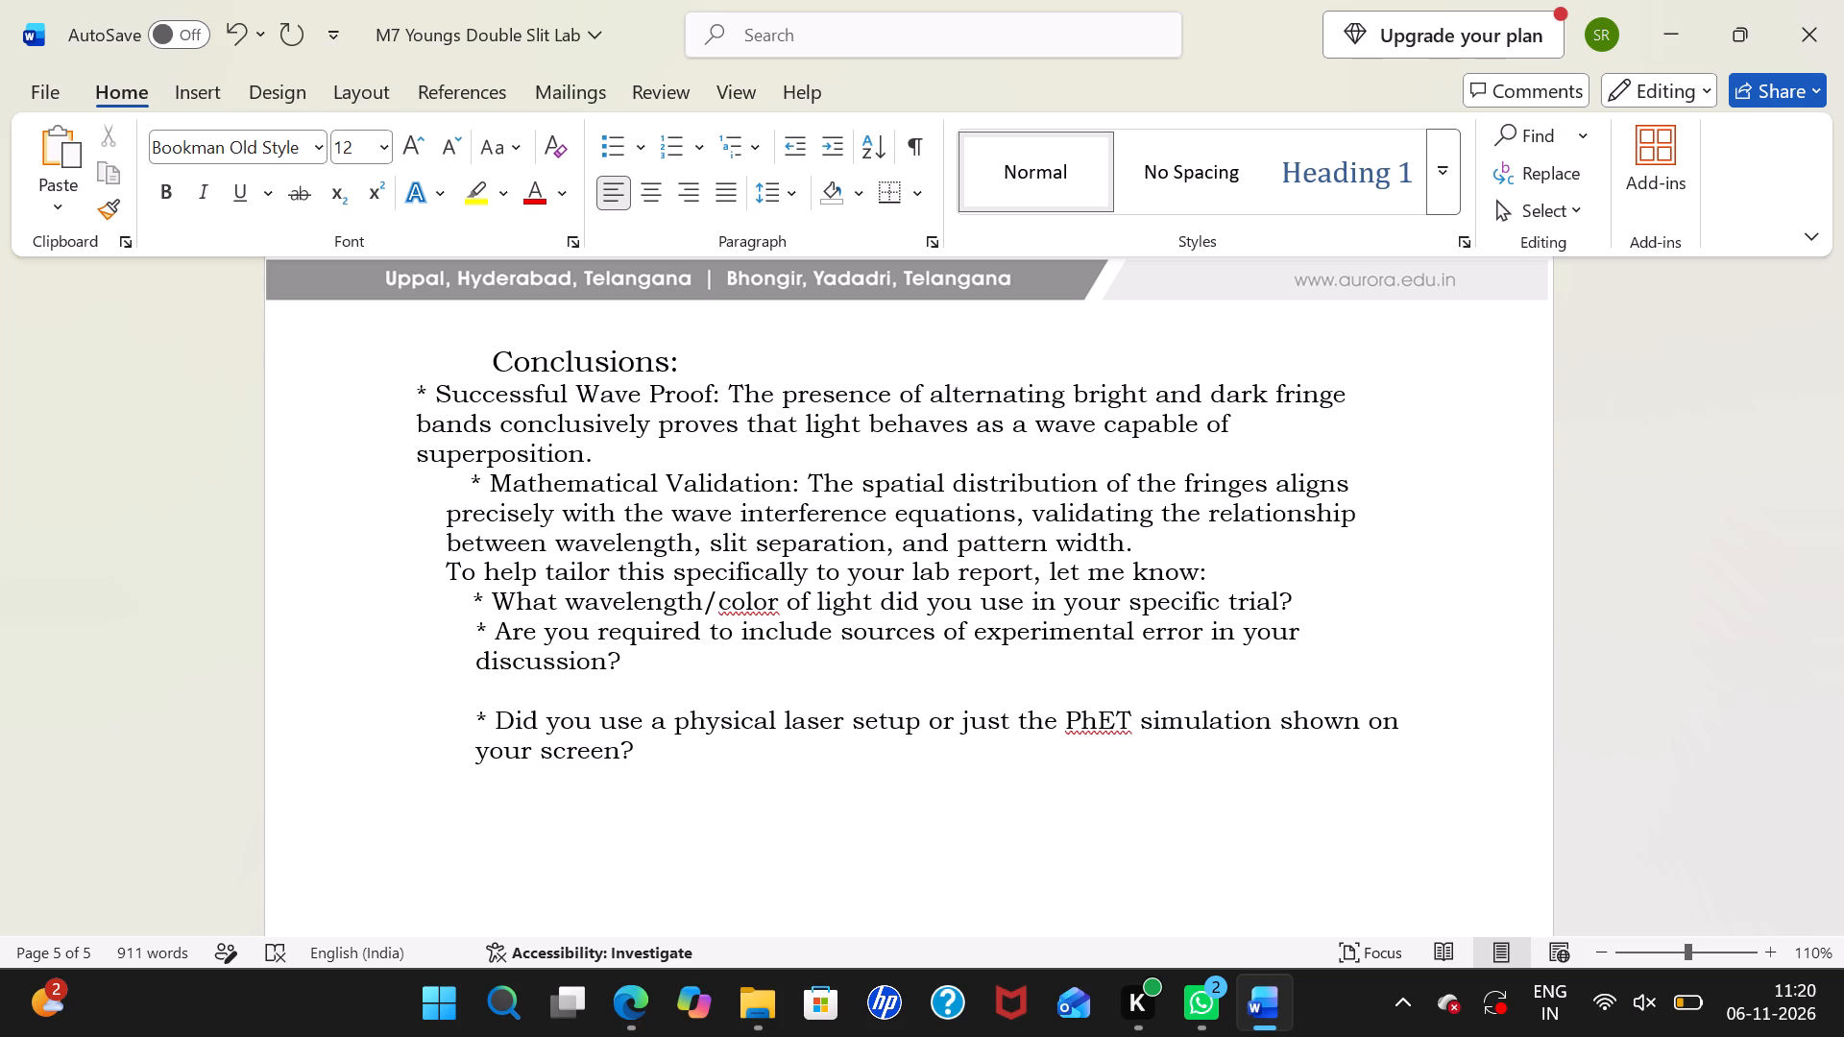
# Move the "Mathematical Validation" item out to the page margin as its own paragraph, keeping two spaces before its asterisk.
pyautogui.click(456, 469)
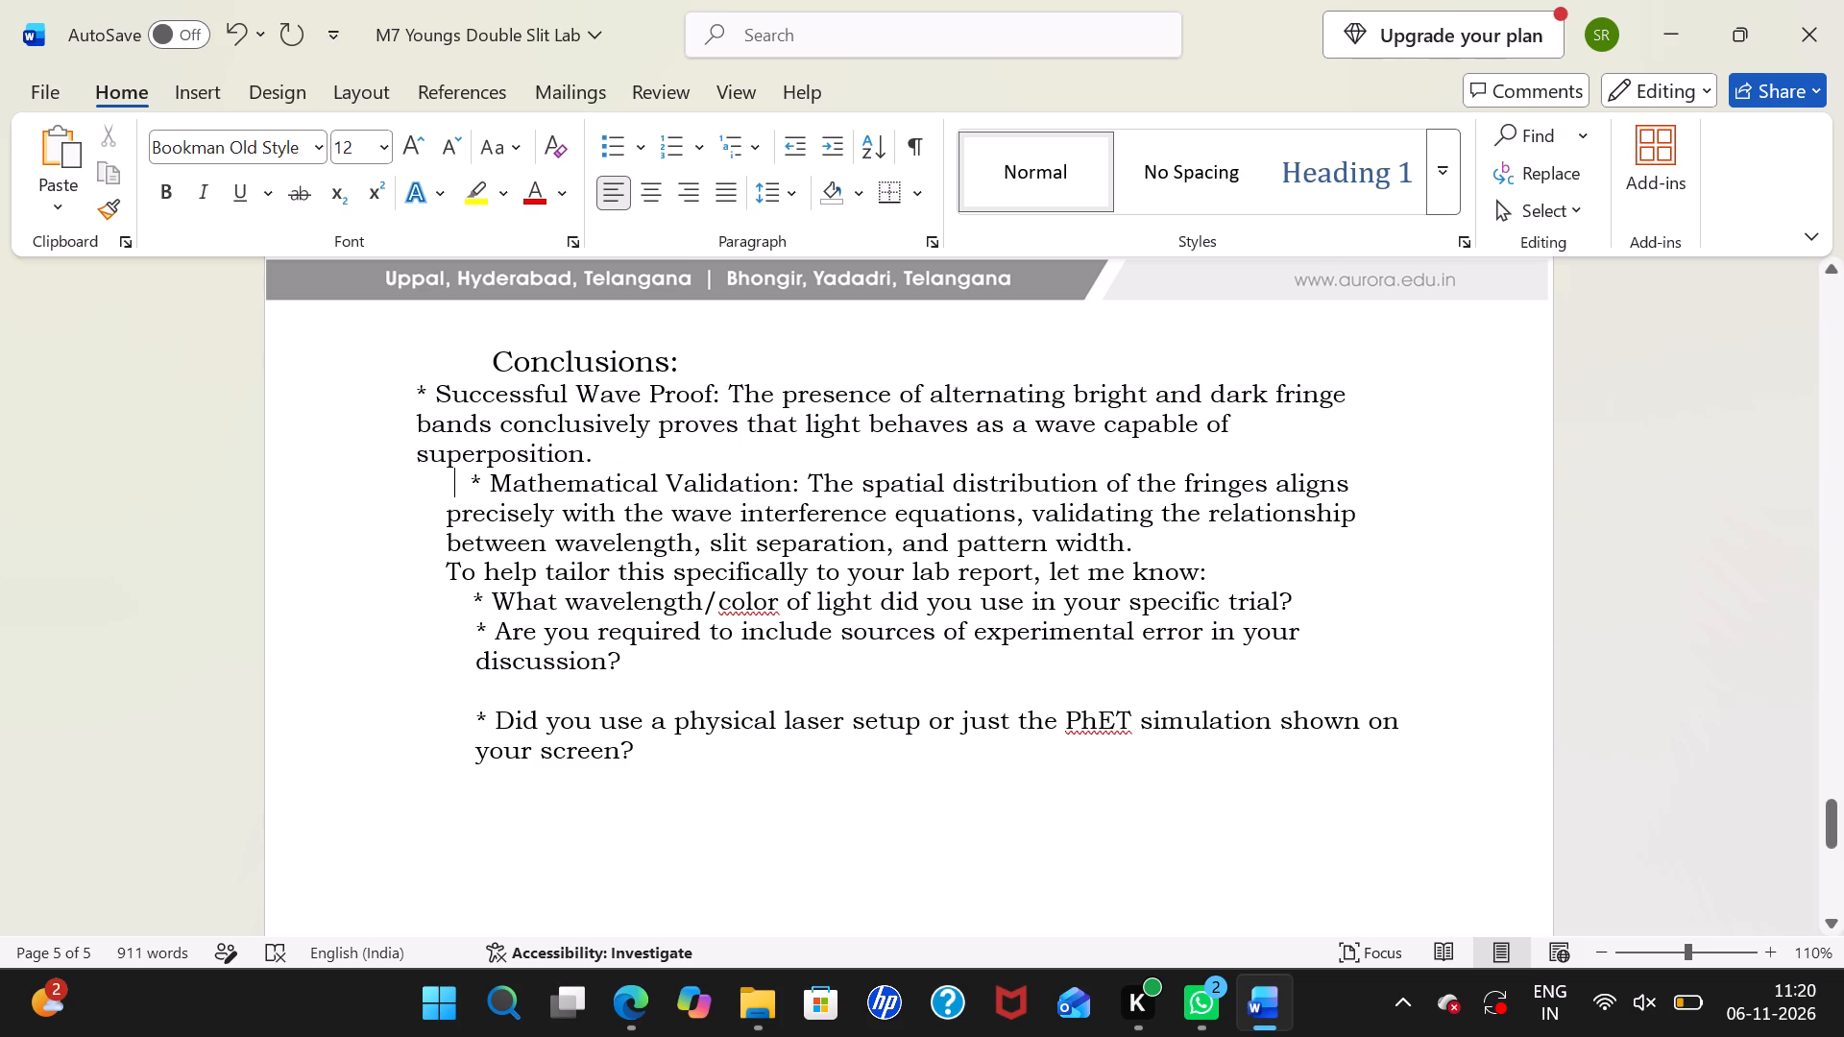
pyautogui.press('BackSpace')
pyautogui.press('BackSpace')
pyautogui.press('BackSpace')
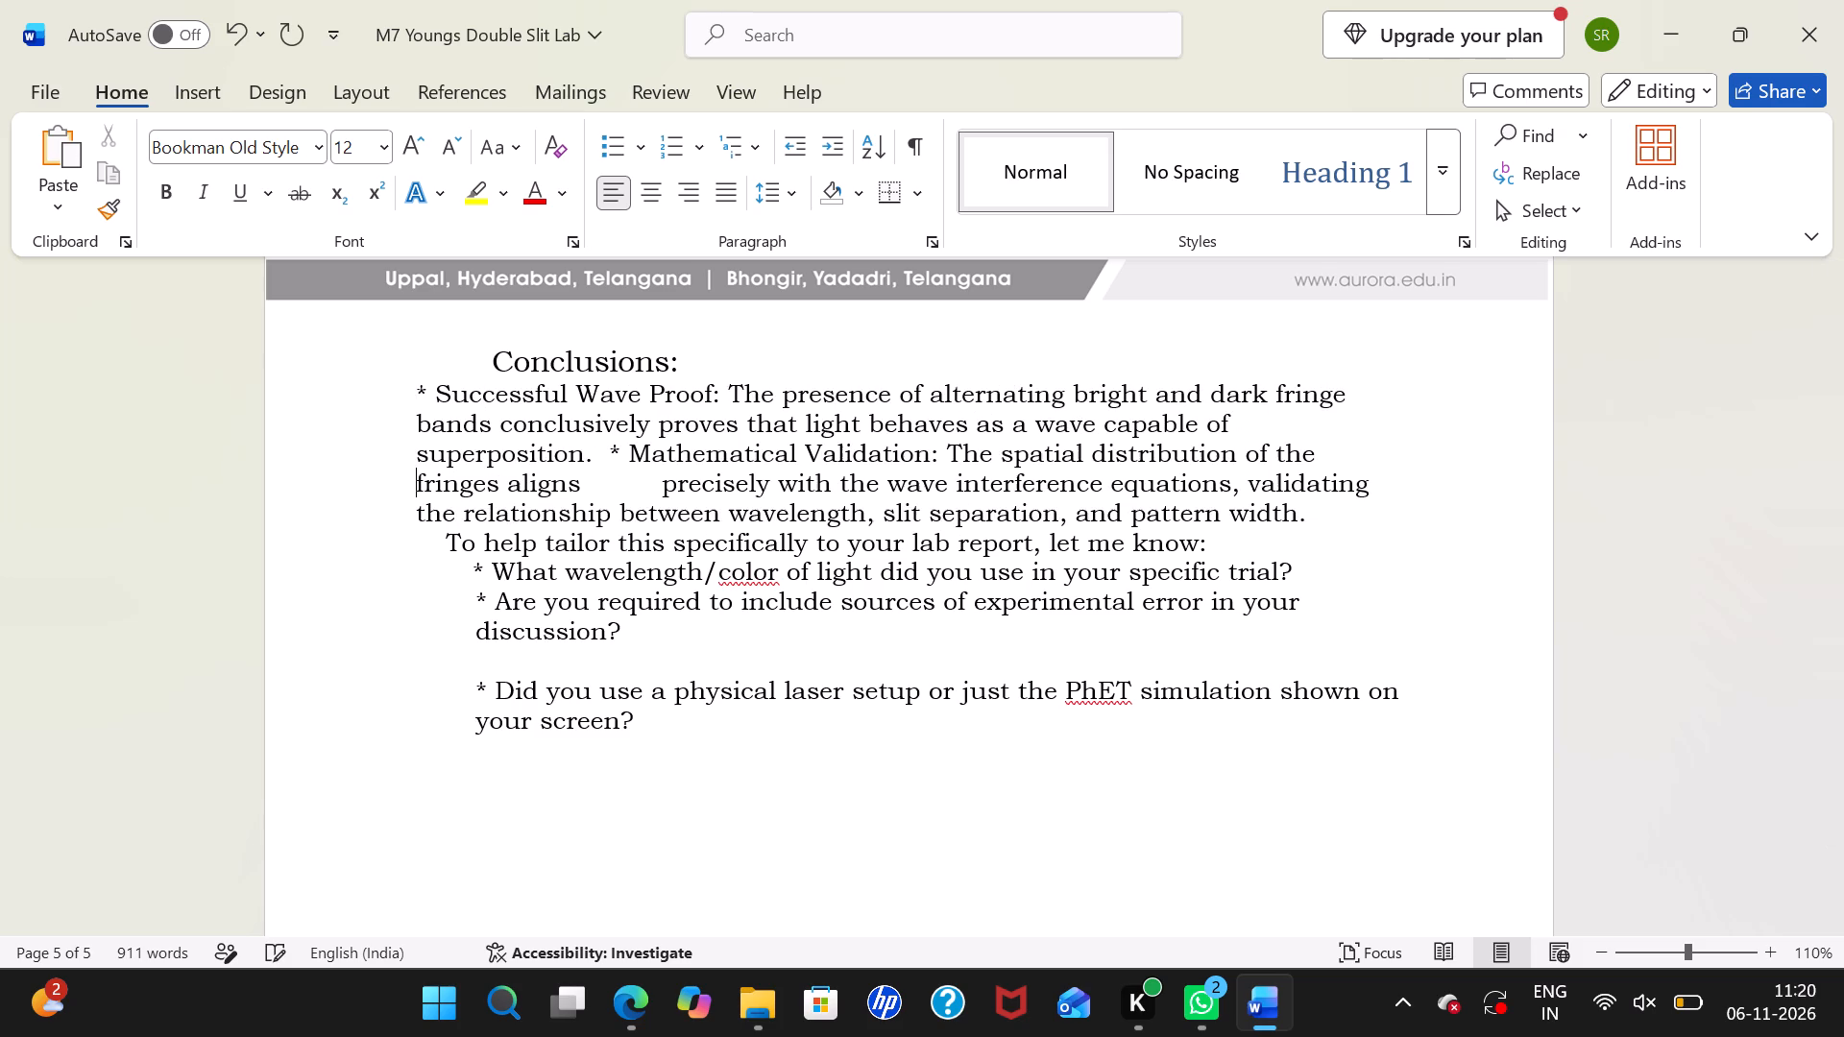
pyautogui.press('Return')
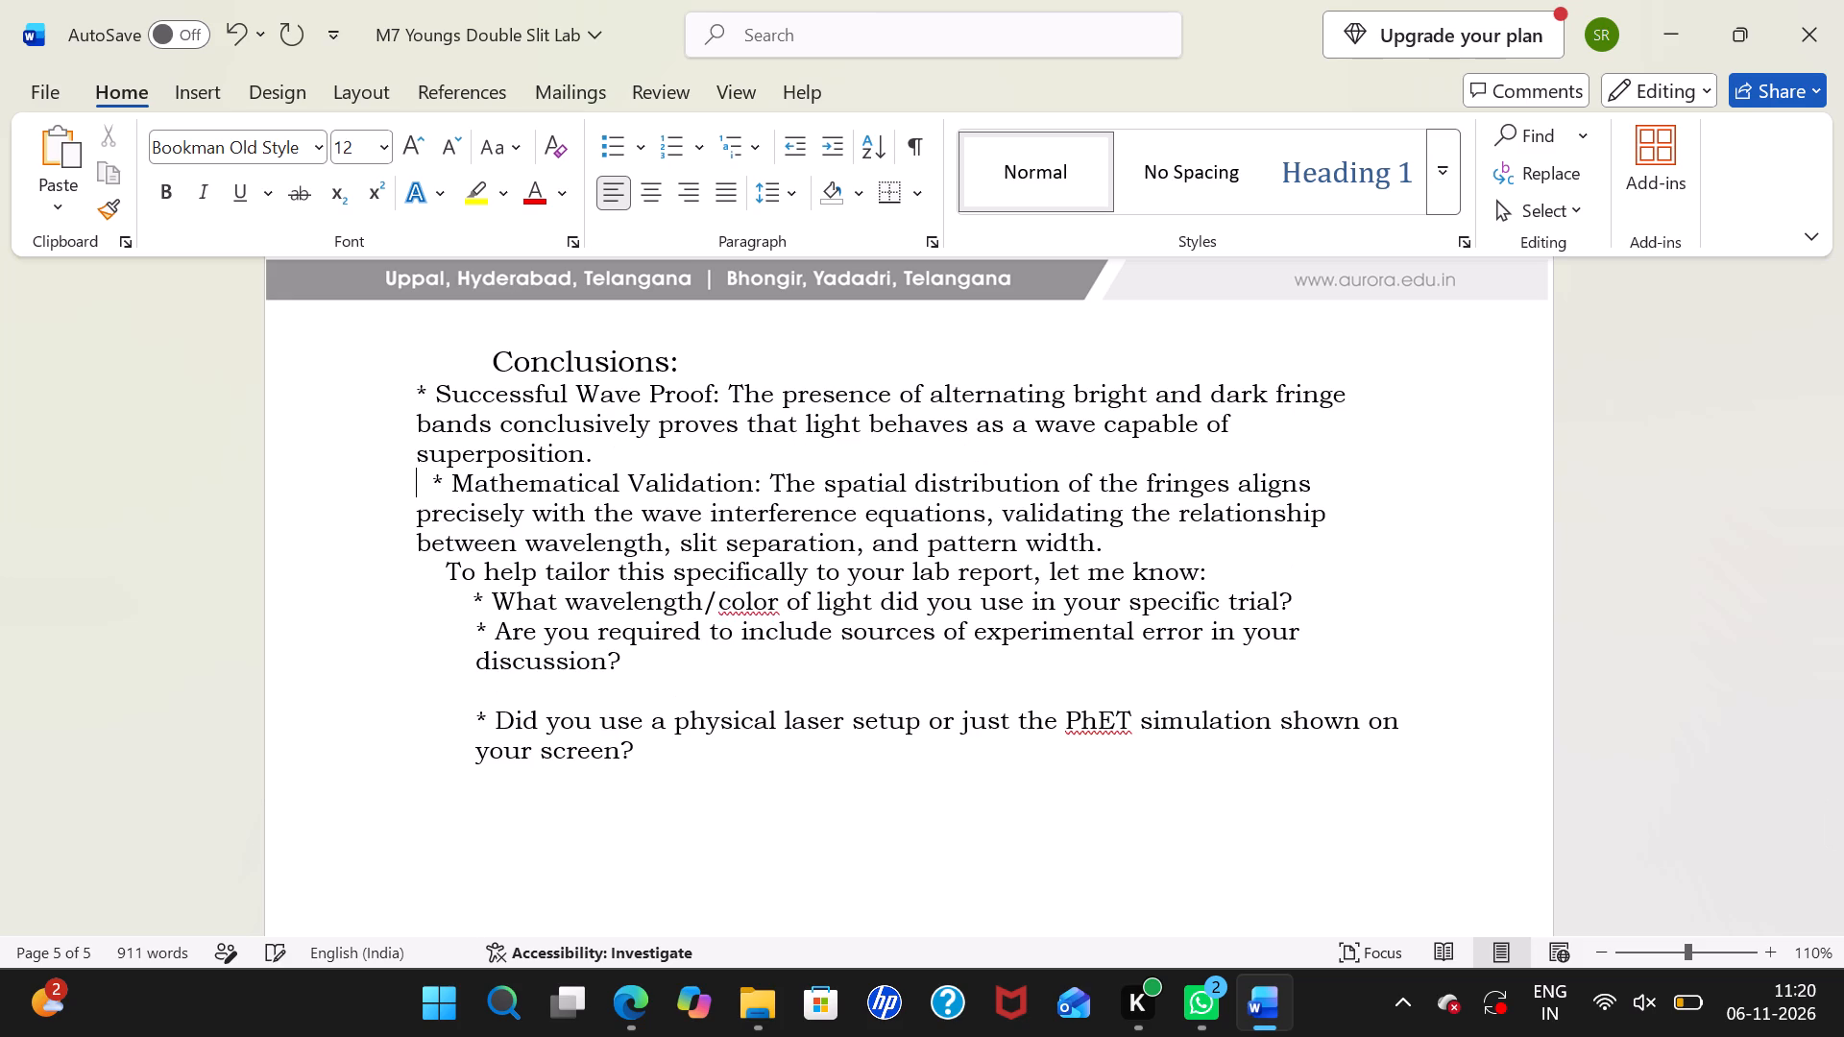
# Review the layout of the closing questions, the Conclusions text and the Discussion section.
pyautogui.scroll(-3, 680, 742)
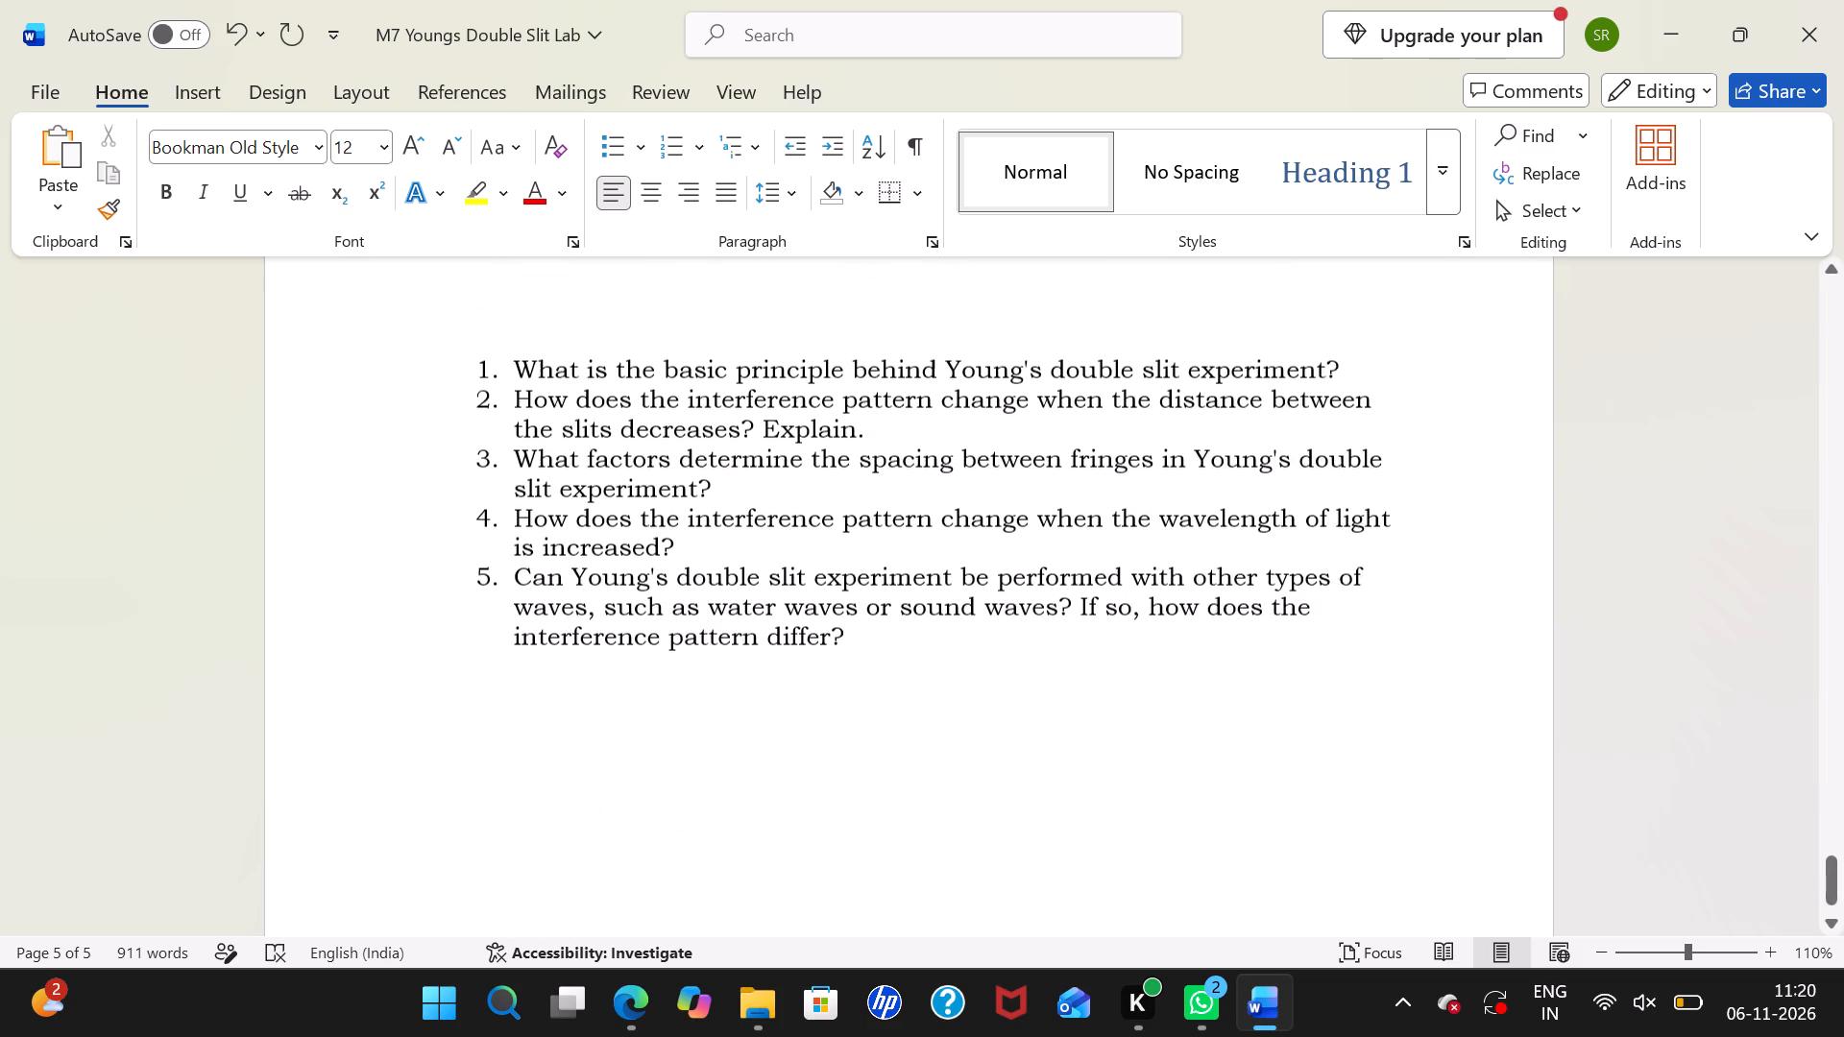
pyautogui.scroll(-1, 680, 742)
pyautogui.scroll(3, 680, 742)
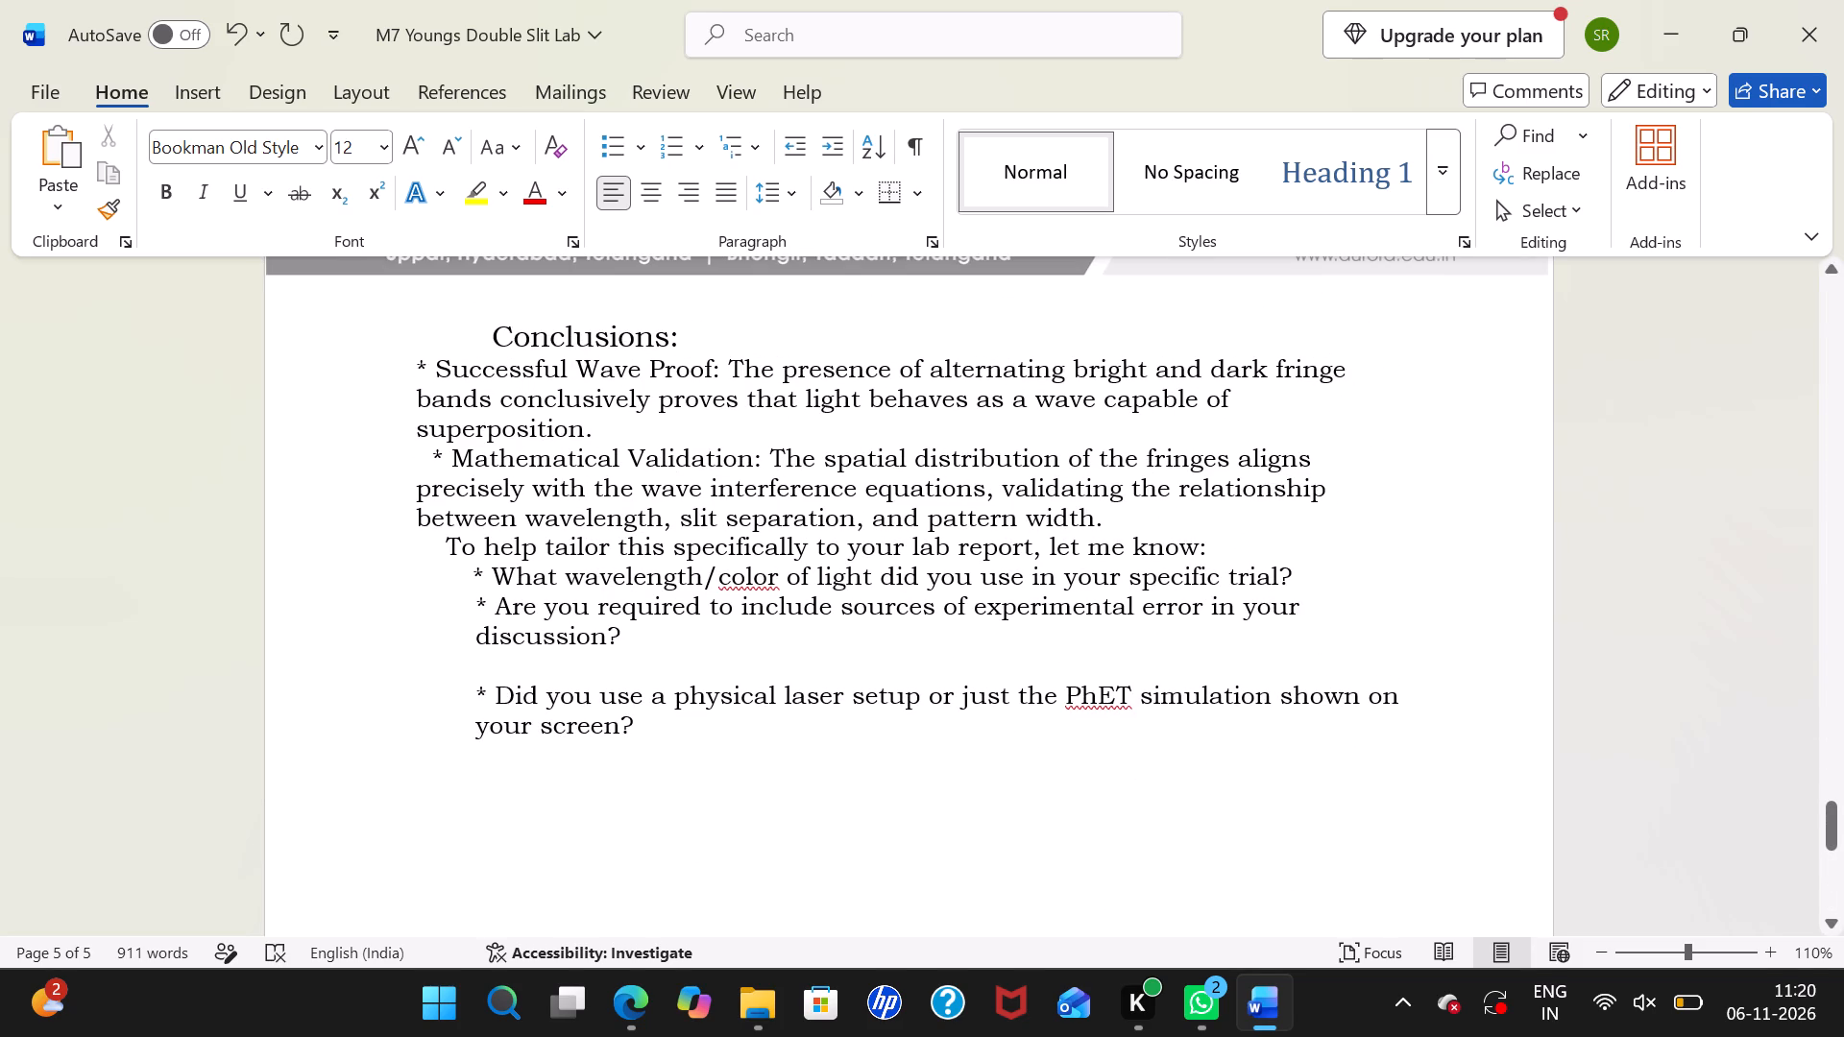
pyautogui.scroll(3, 680, 742)
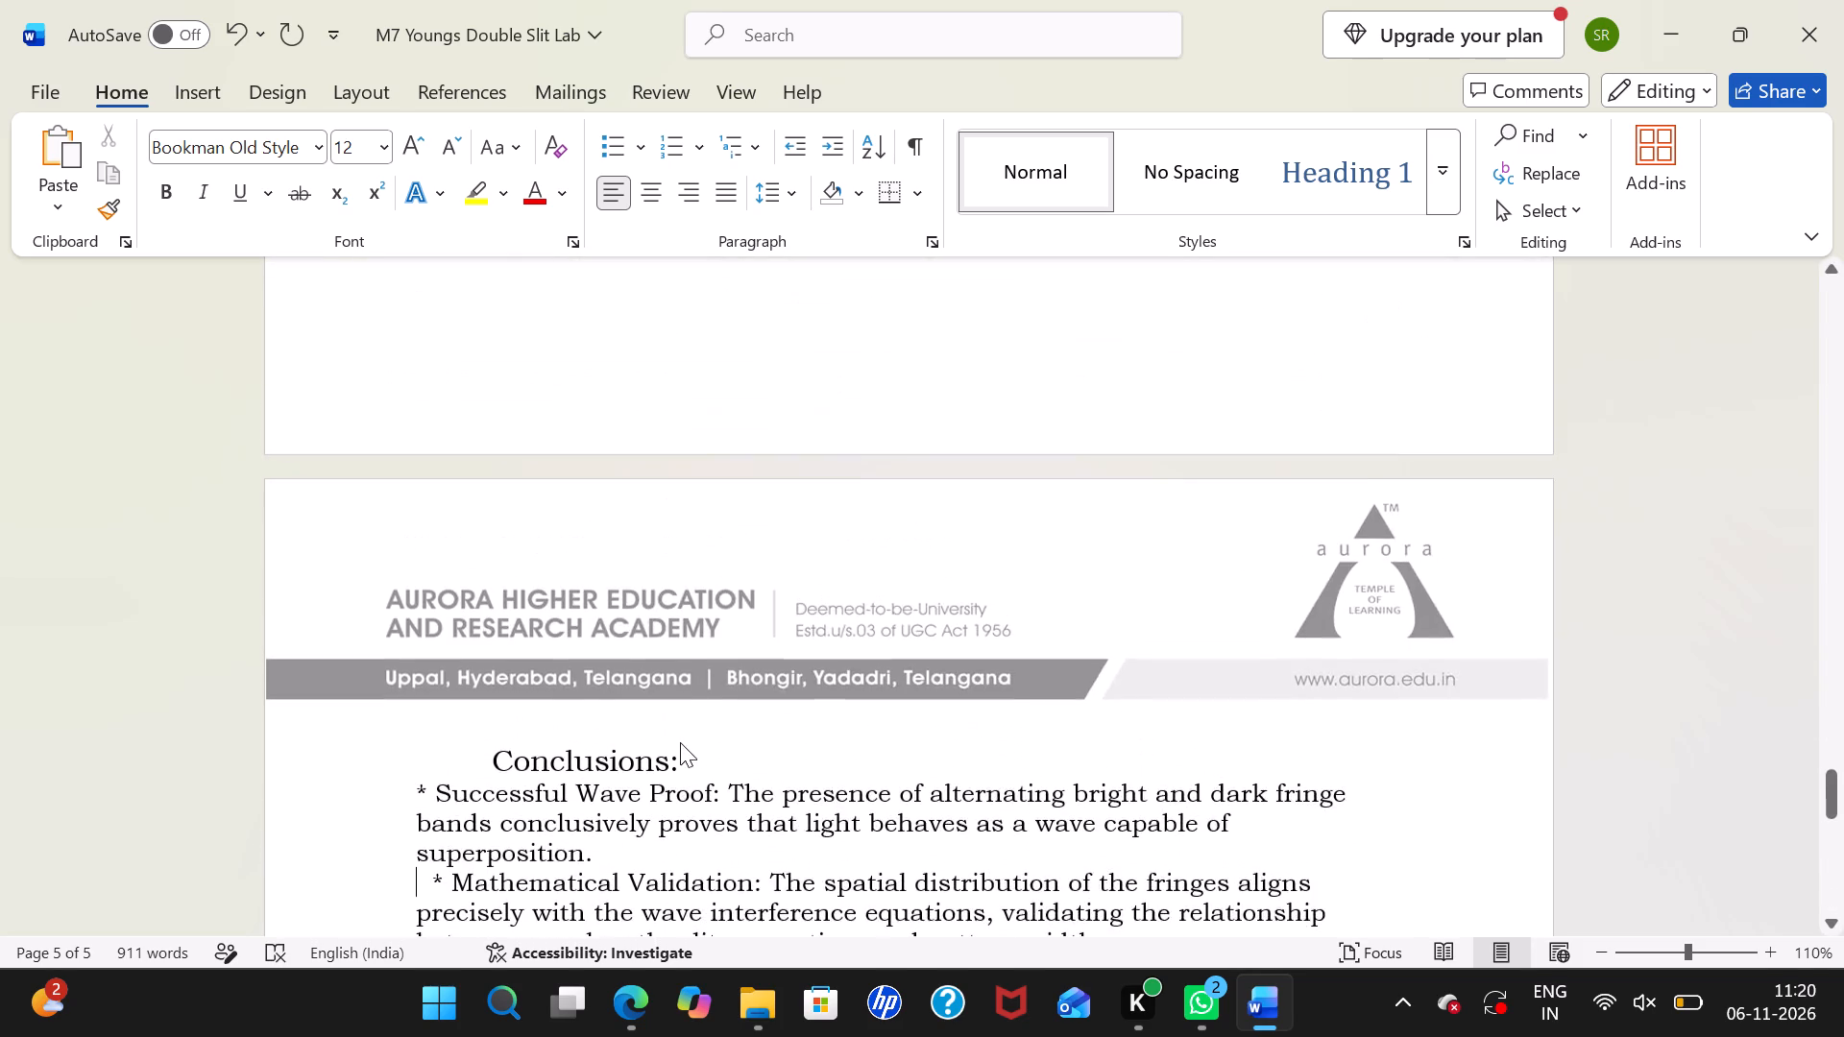
pyautogui.scroll(4, 680, 742)
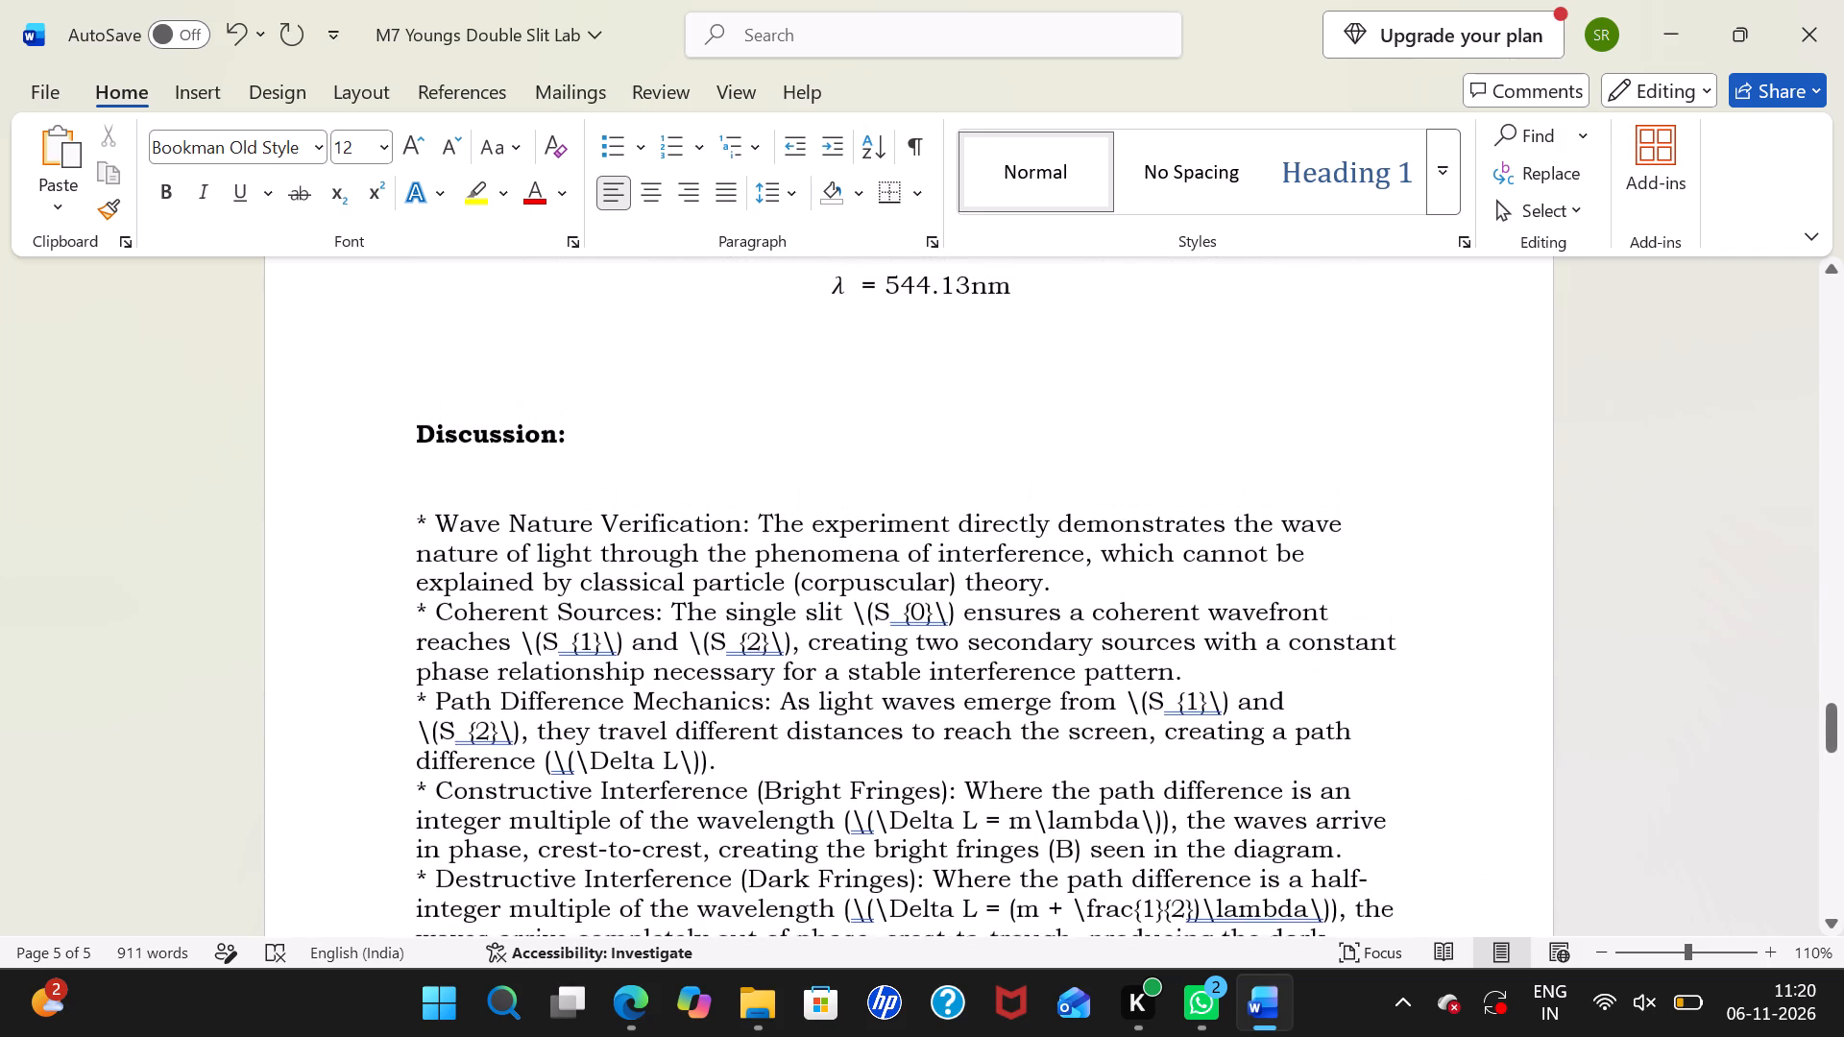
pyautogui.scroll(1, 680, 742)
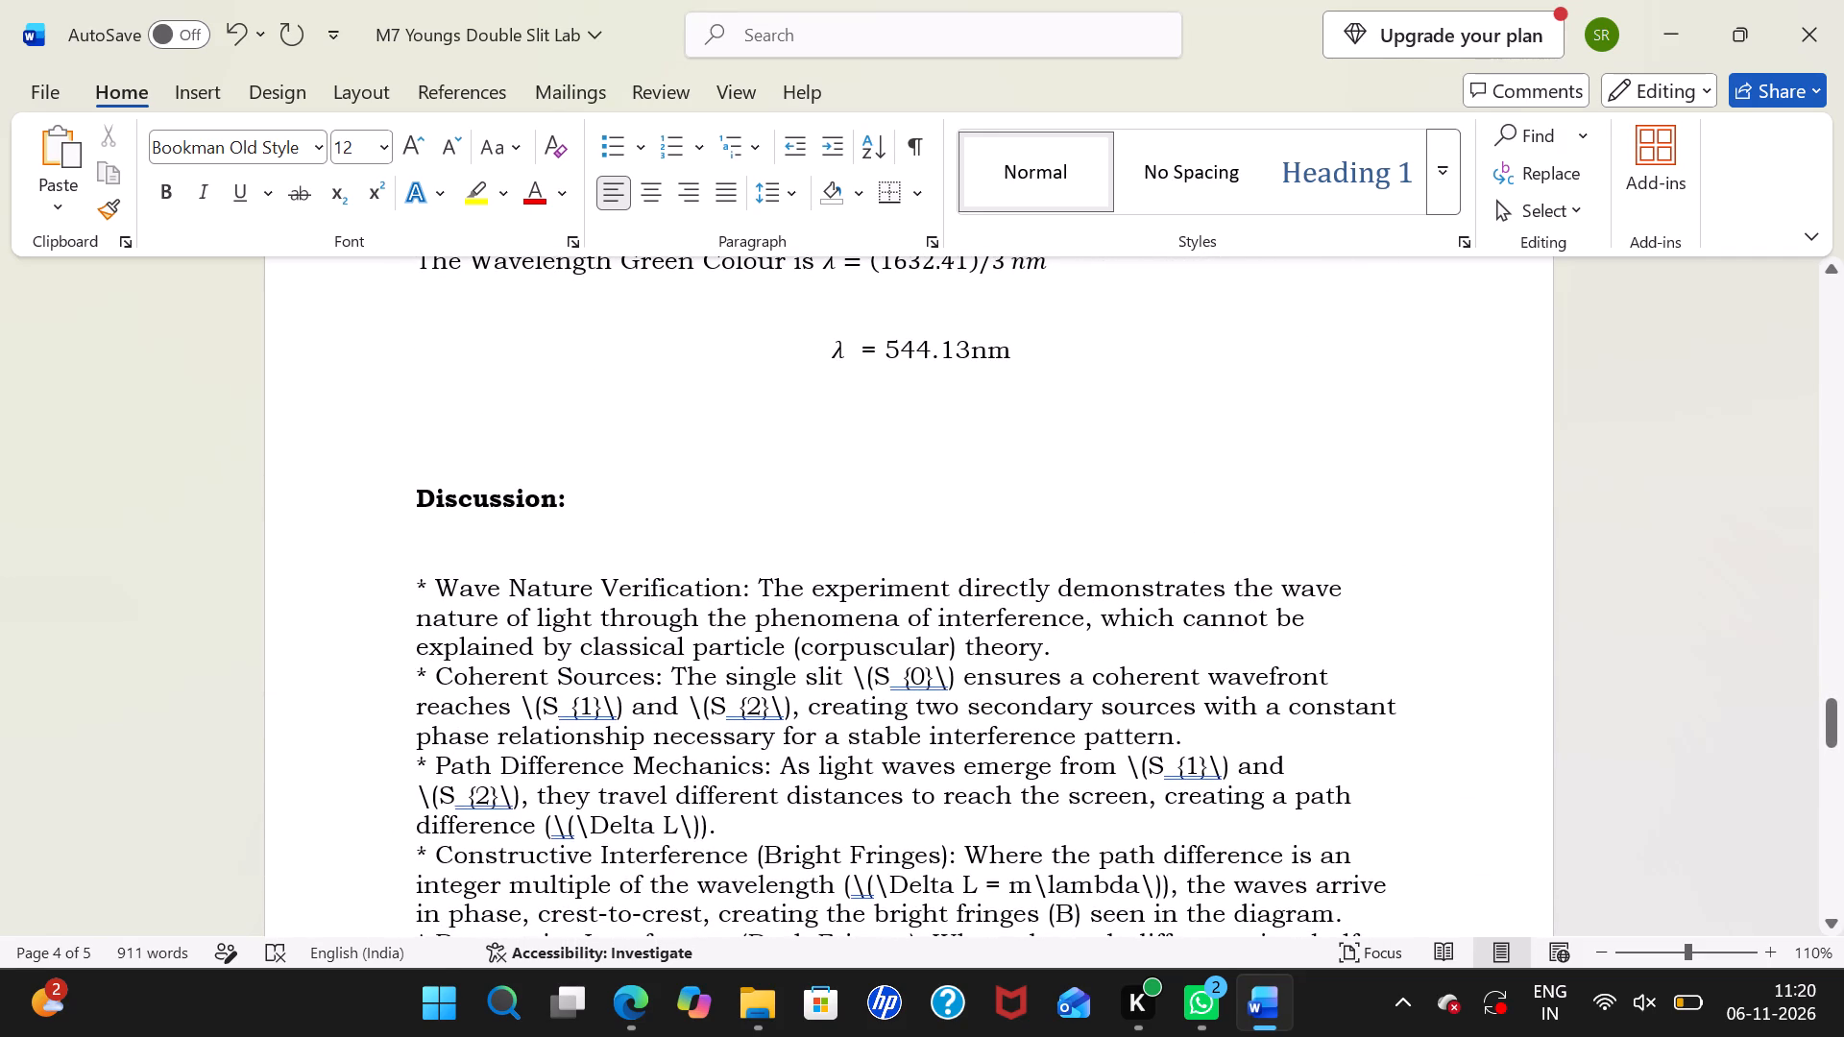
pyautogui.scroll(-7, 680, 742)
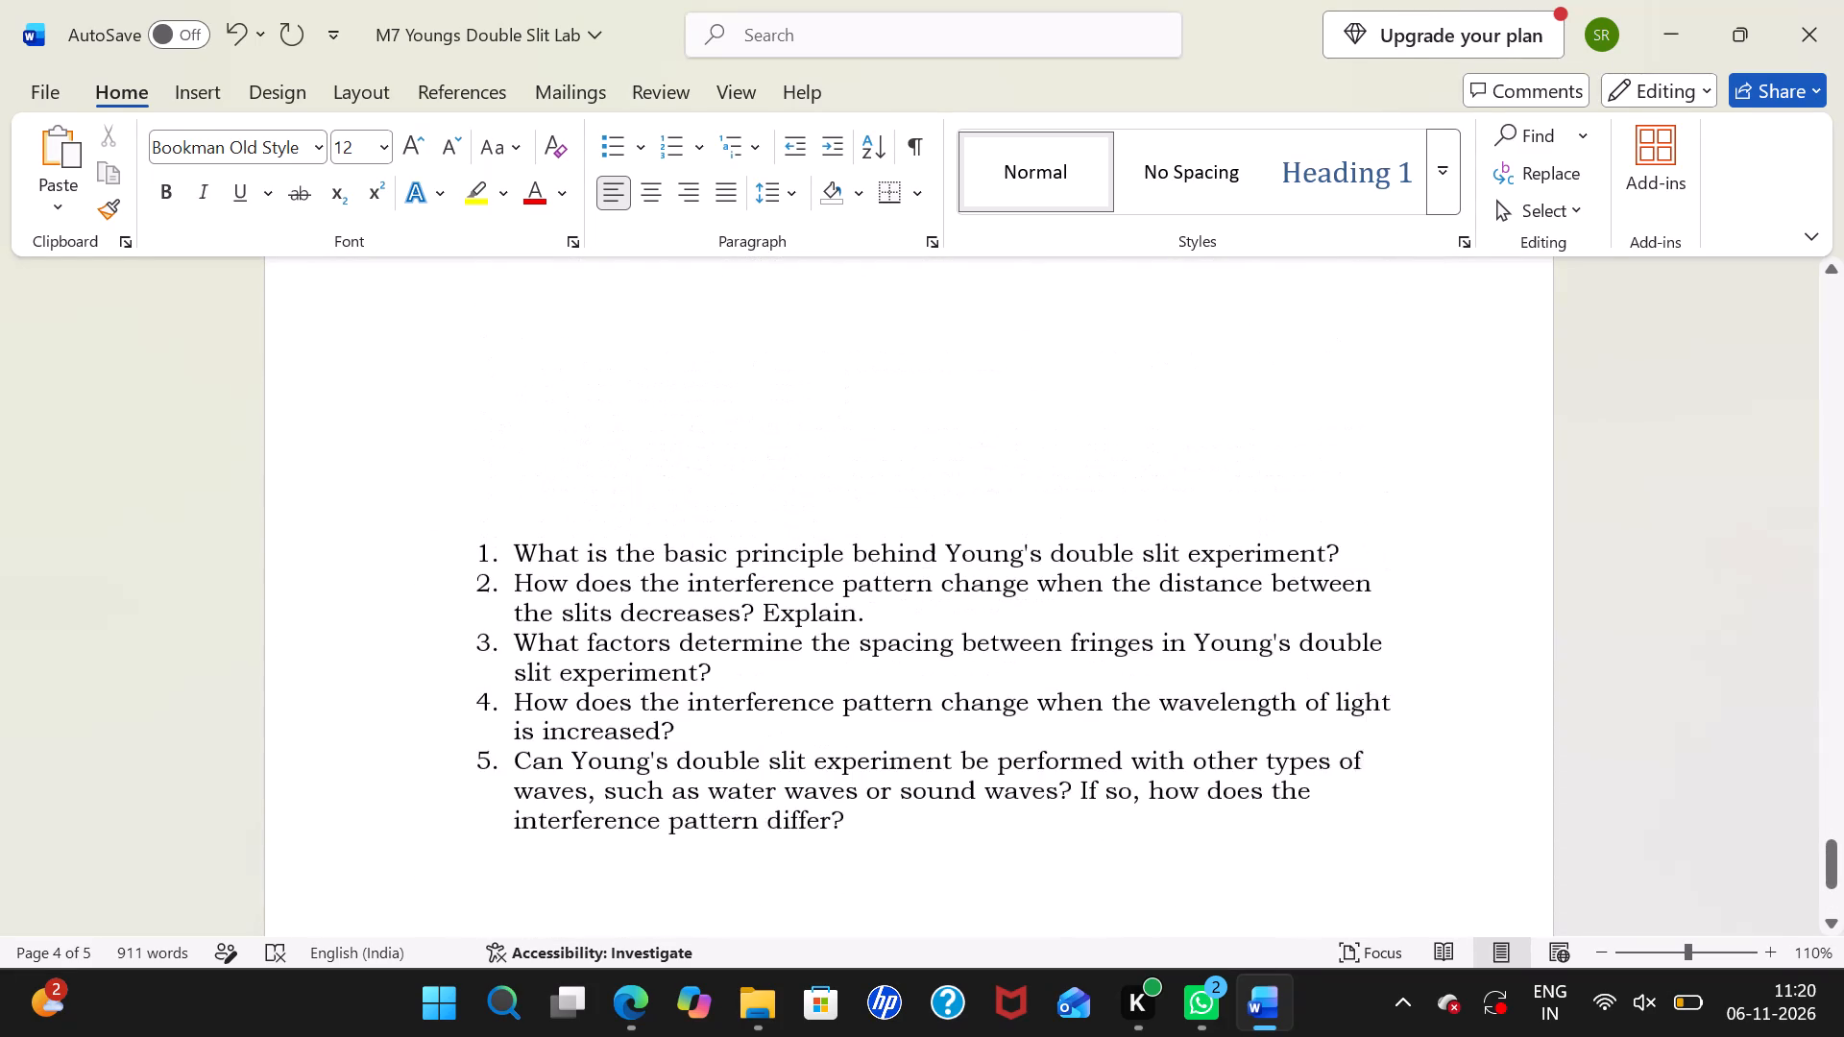
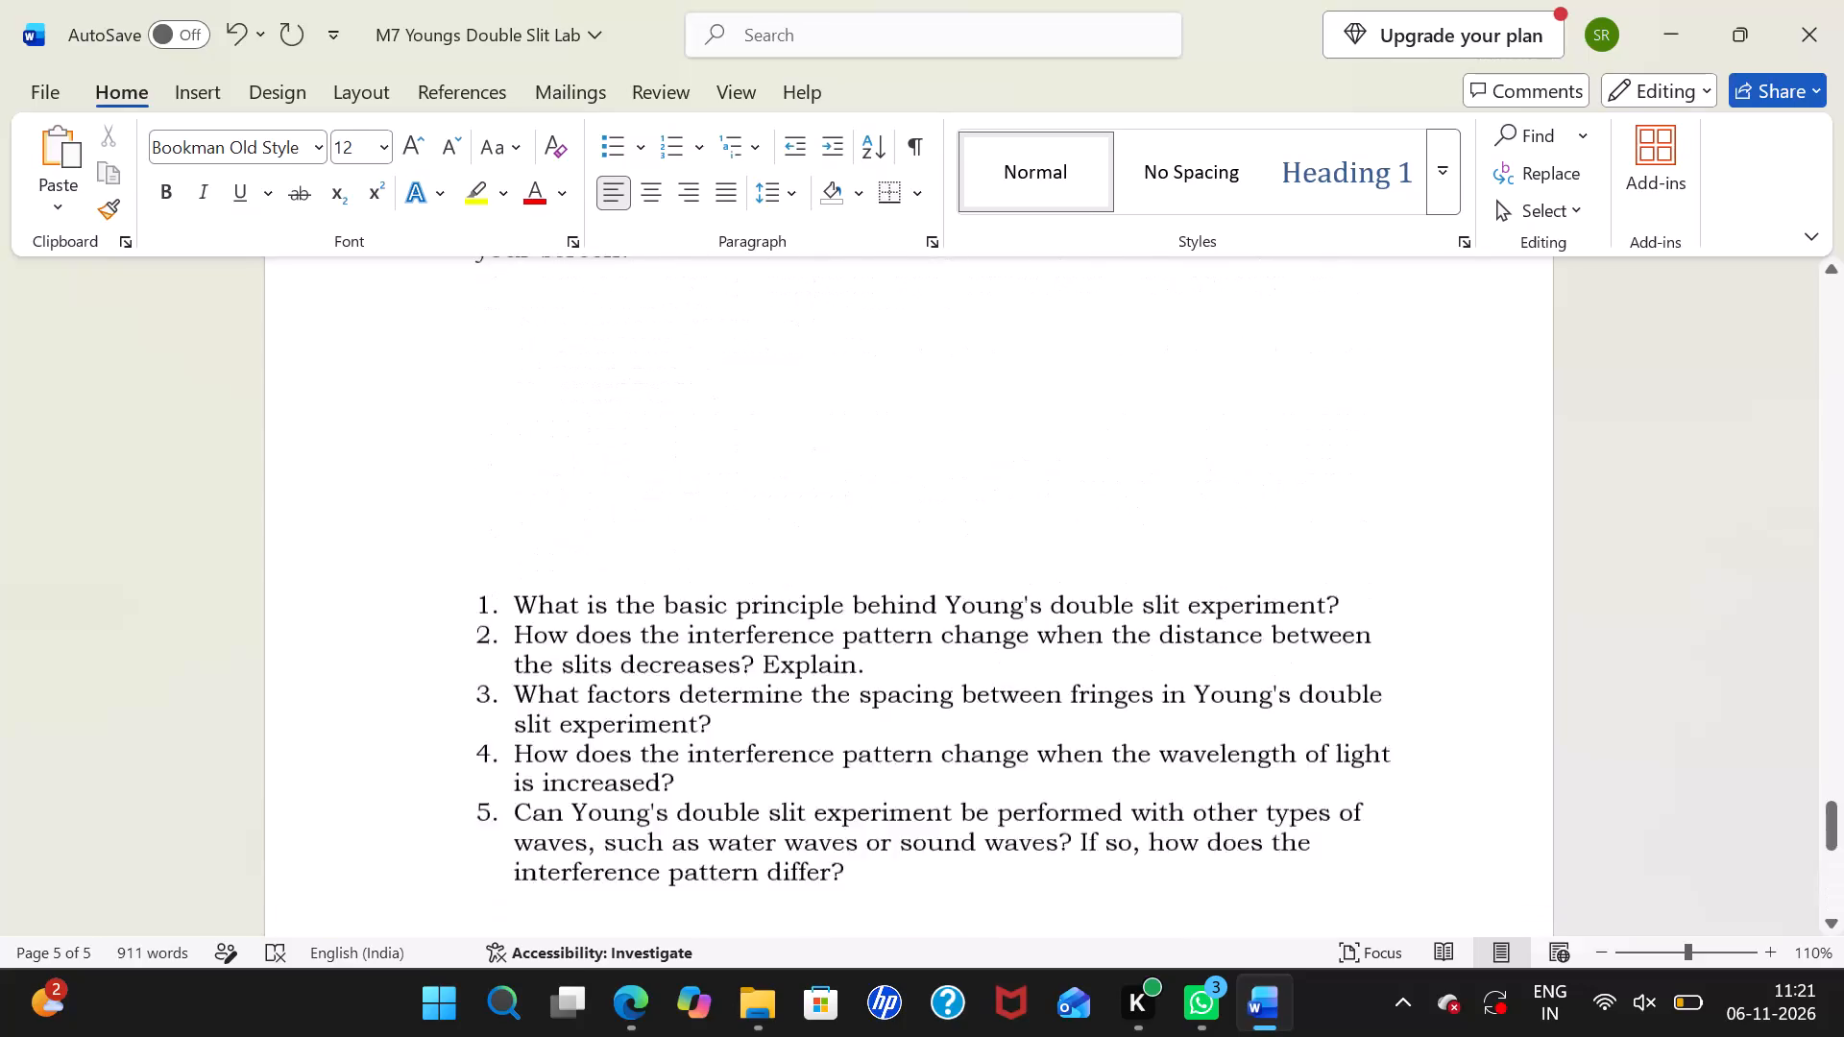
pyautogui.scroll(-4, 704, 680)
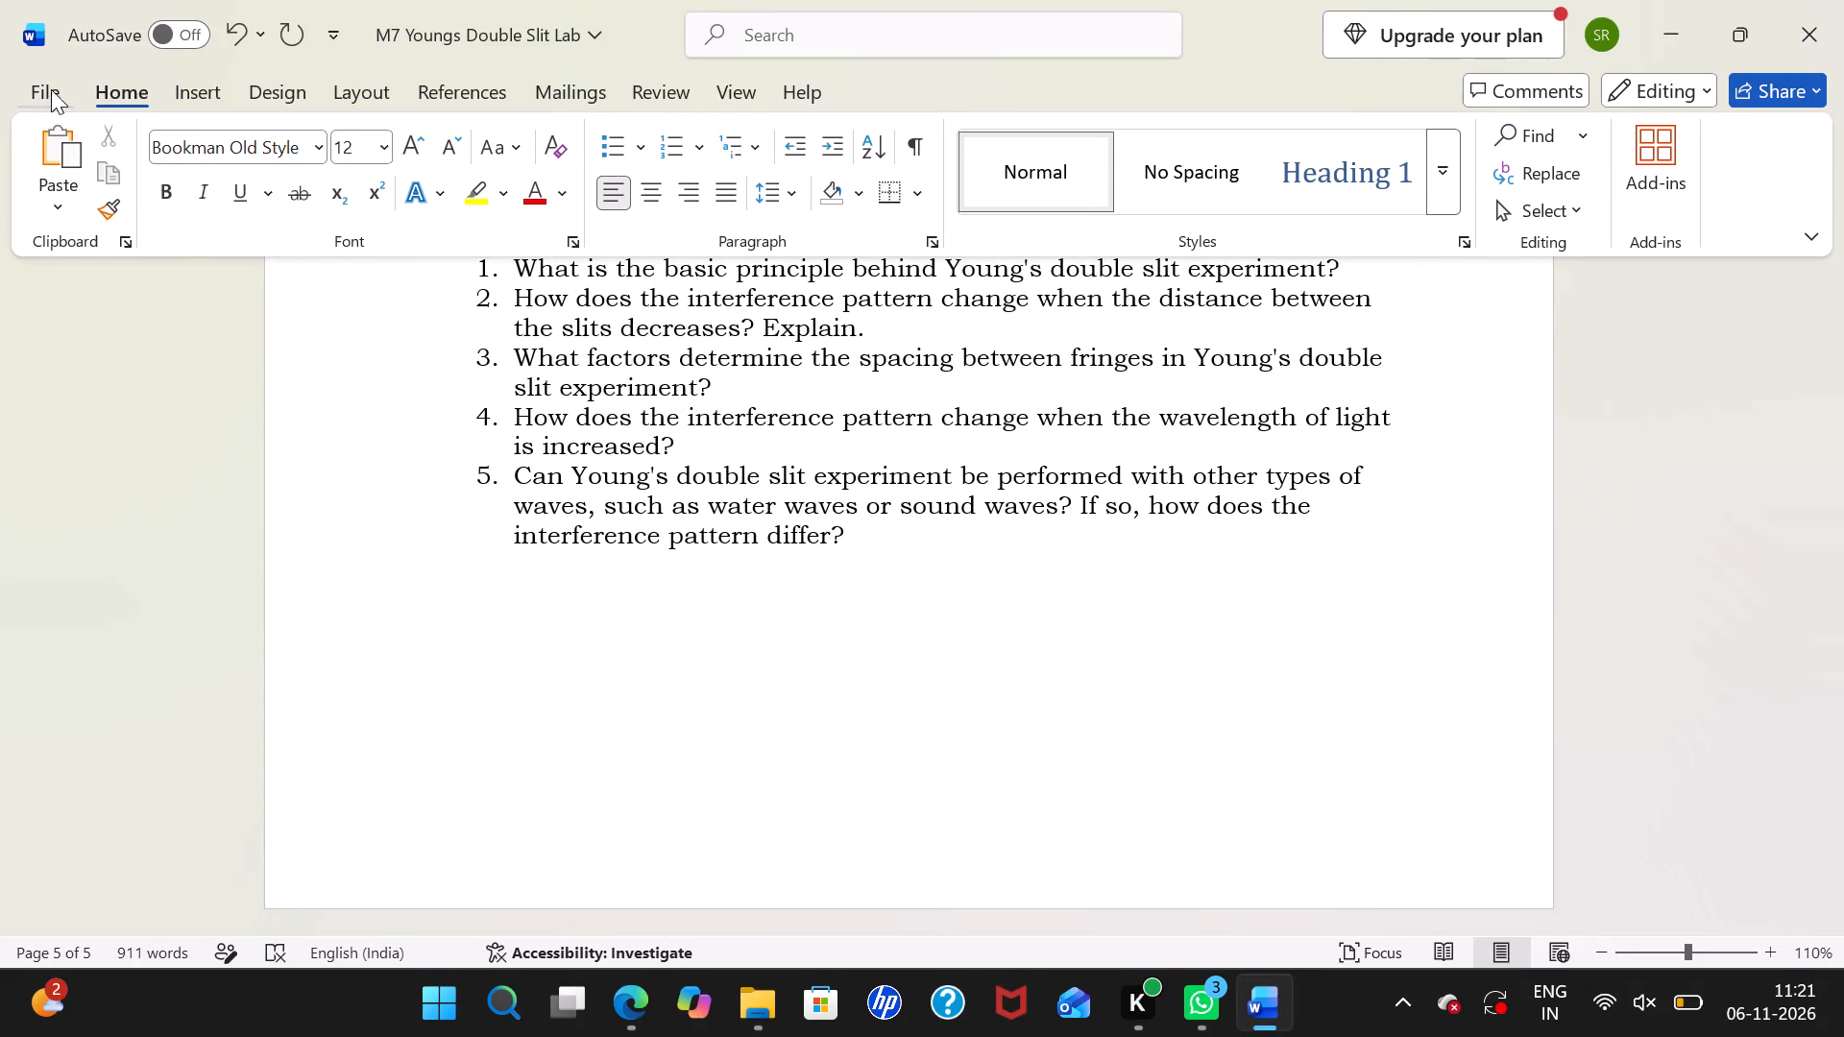
# Fill in the Student Name cell of the header table with the student's full name in capital letters.
pyautogui.scroll(19, 446, 482)
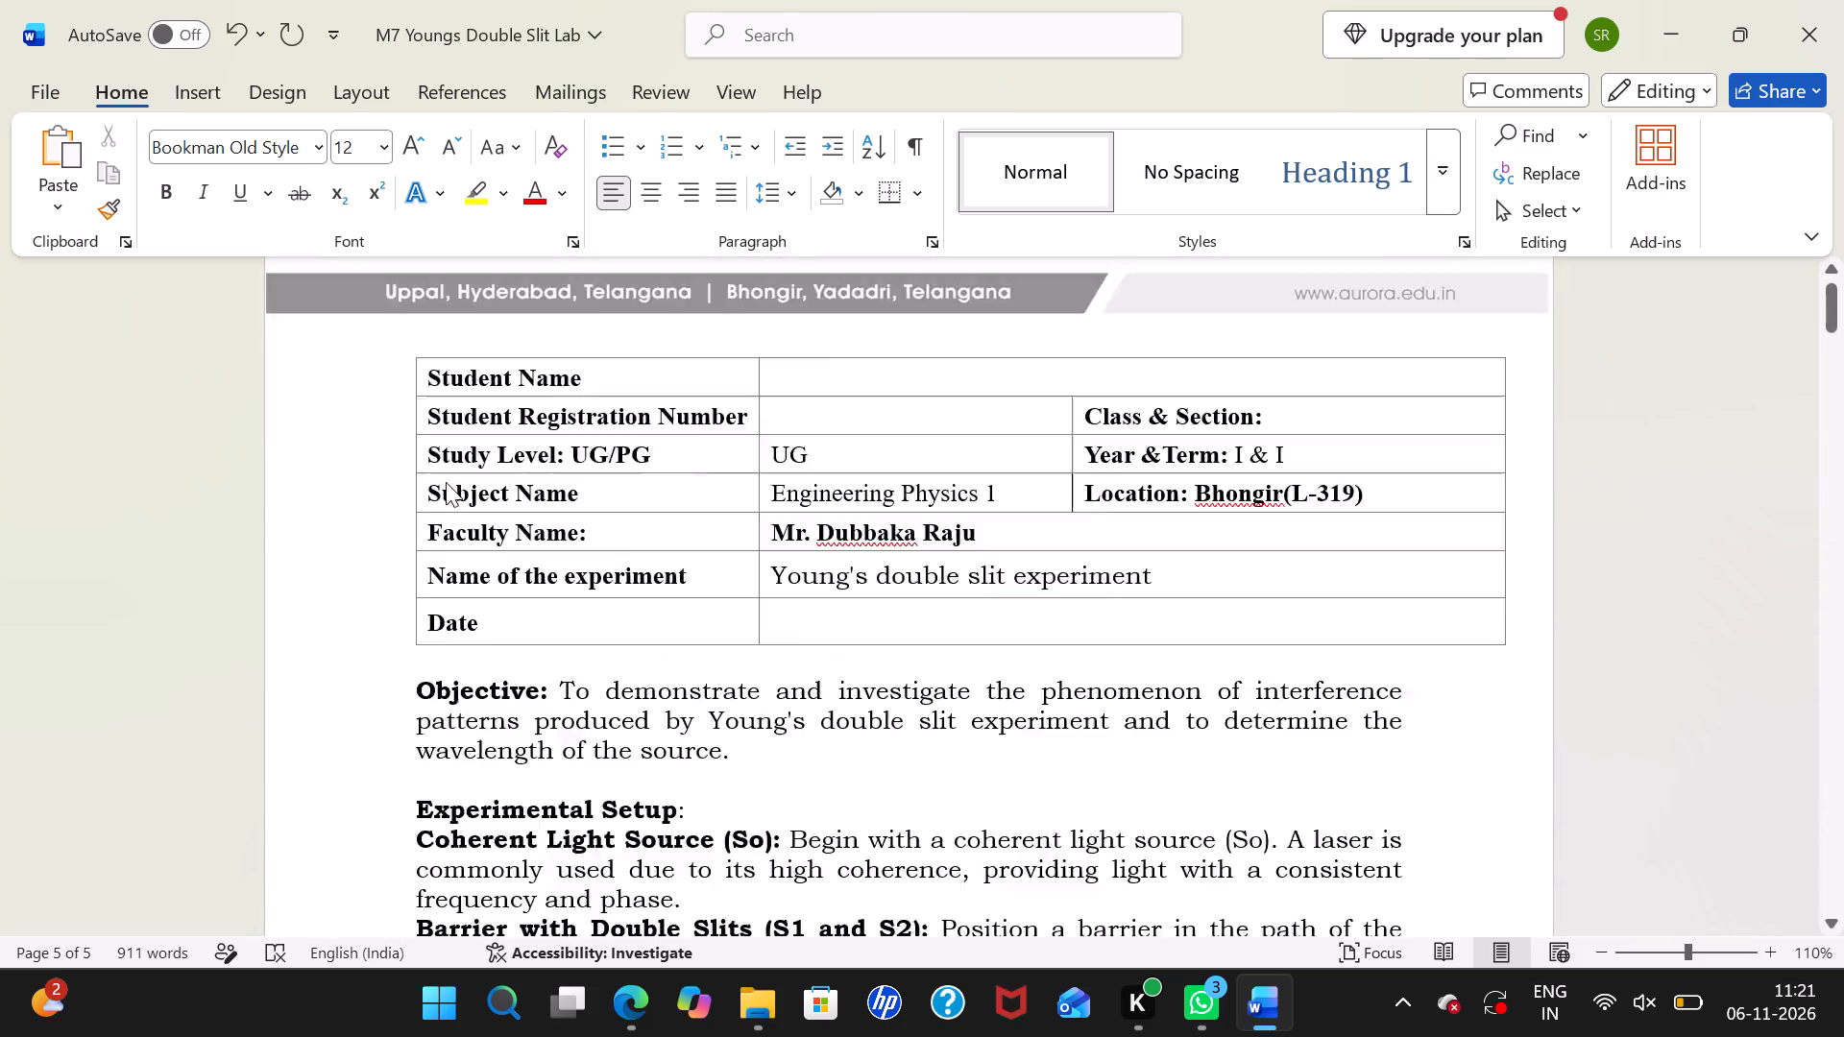
pyautogui.scroll(8, 446, 482)
pyautogui.click(816, 566)
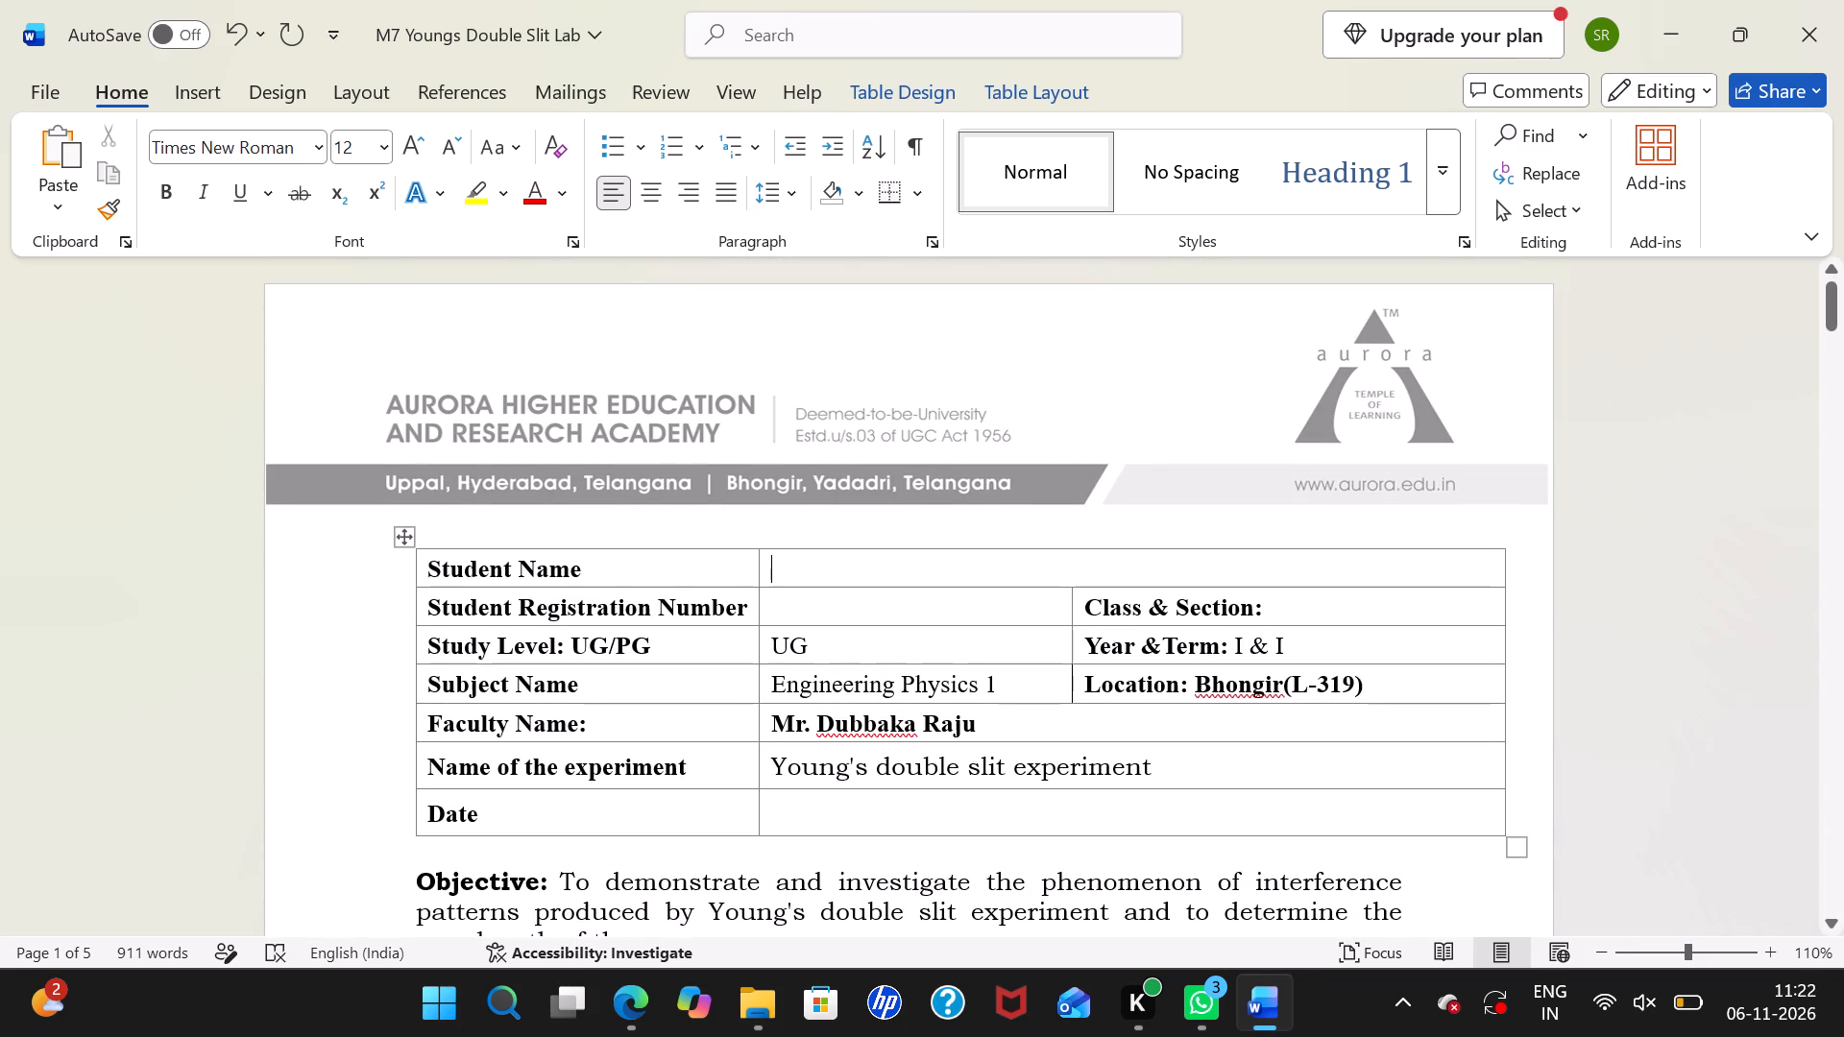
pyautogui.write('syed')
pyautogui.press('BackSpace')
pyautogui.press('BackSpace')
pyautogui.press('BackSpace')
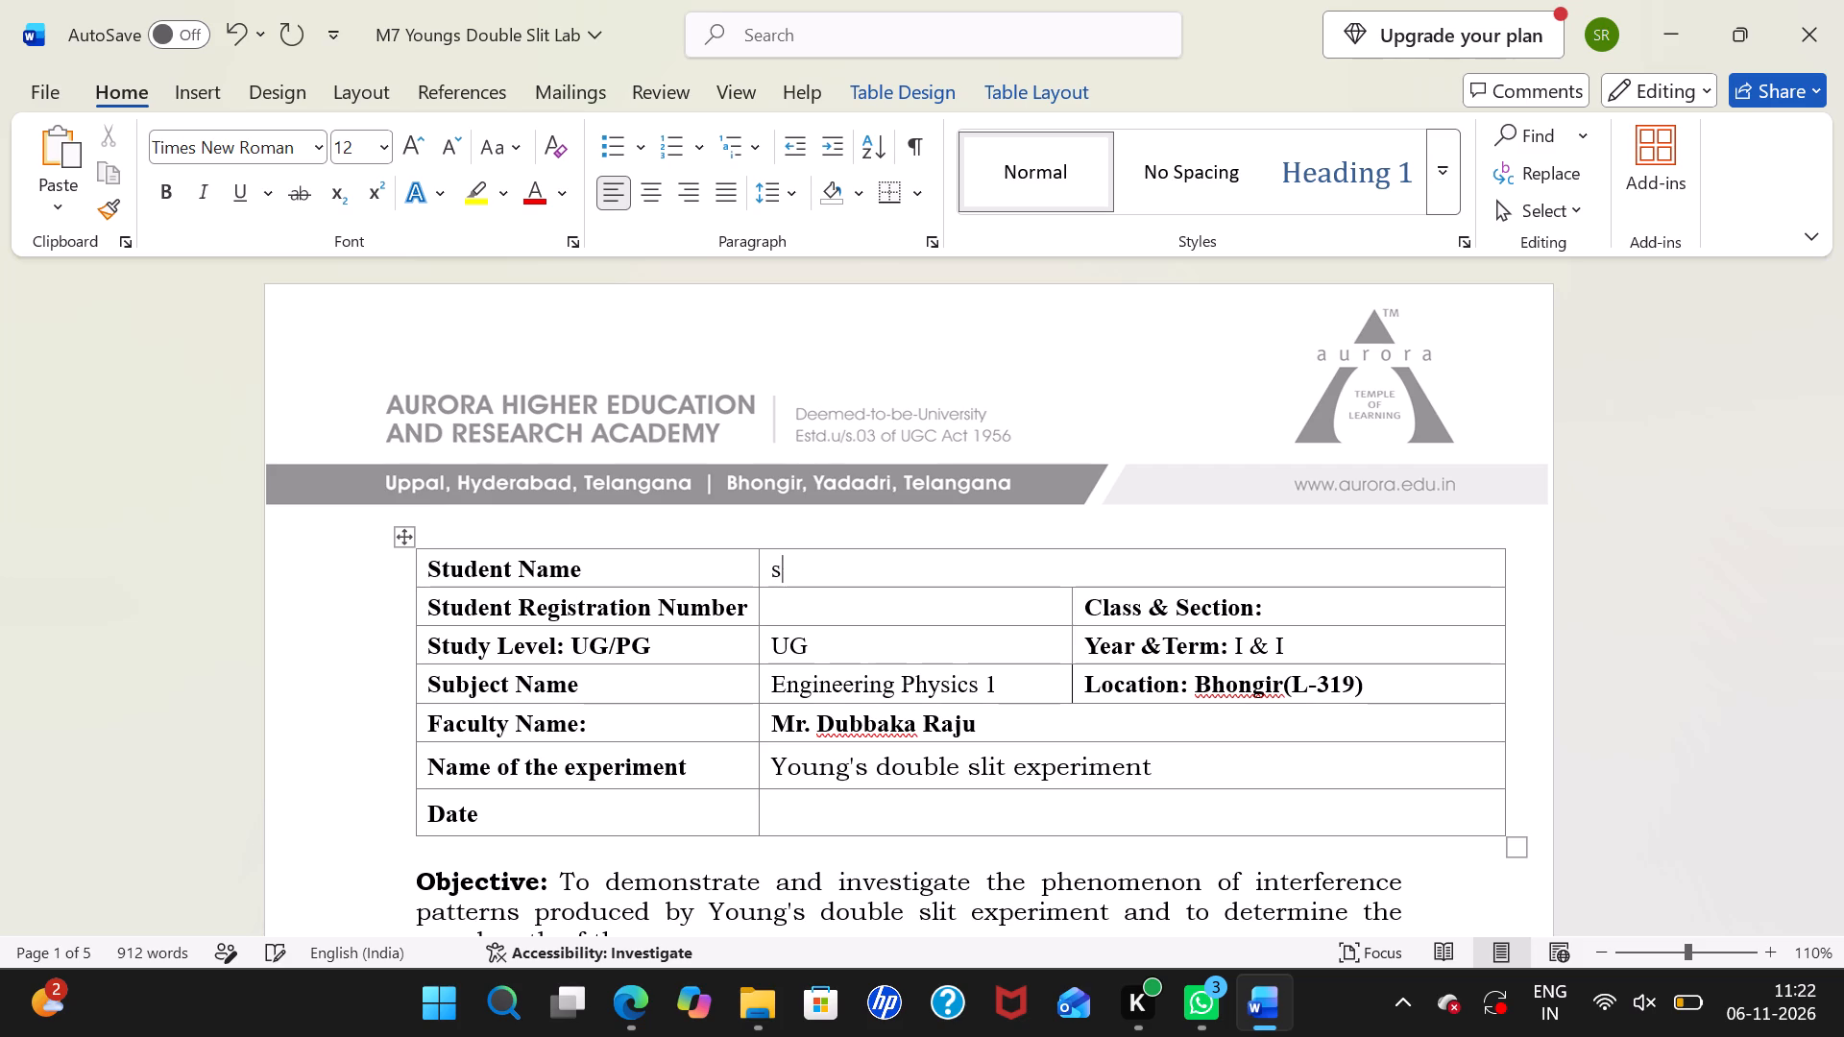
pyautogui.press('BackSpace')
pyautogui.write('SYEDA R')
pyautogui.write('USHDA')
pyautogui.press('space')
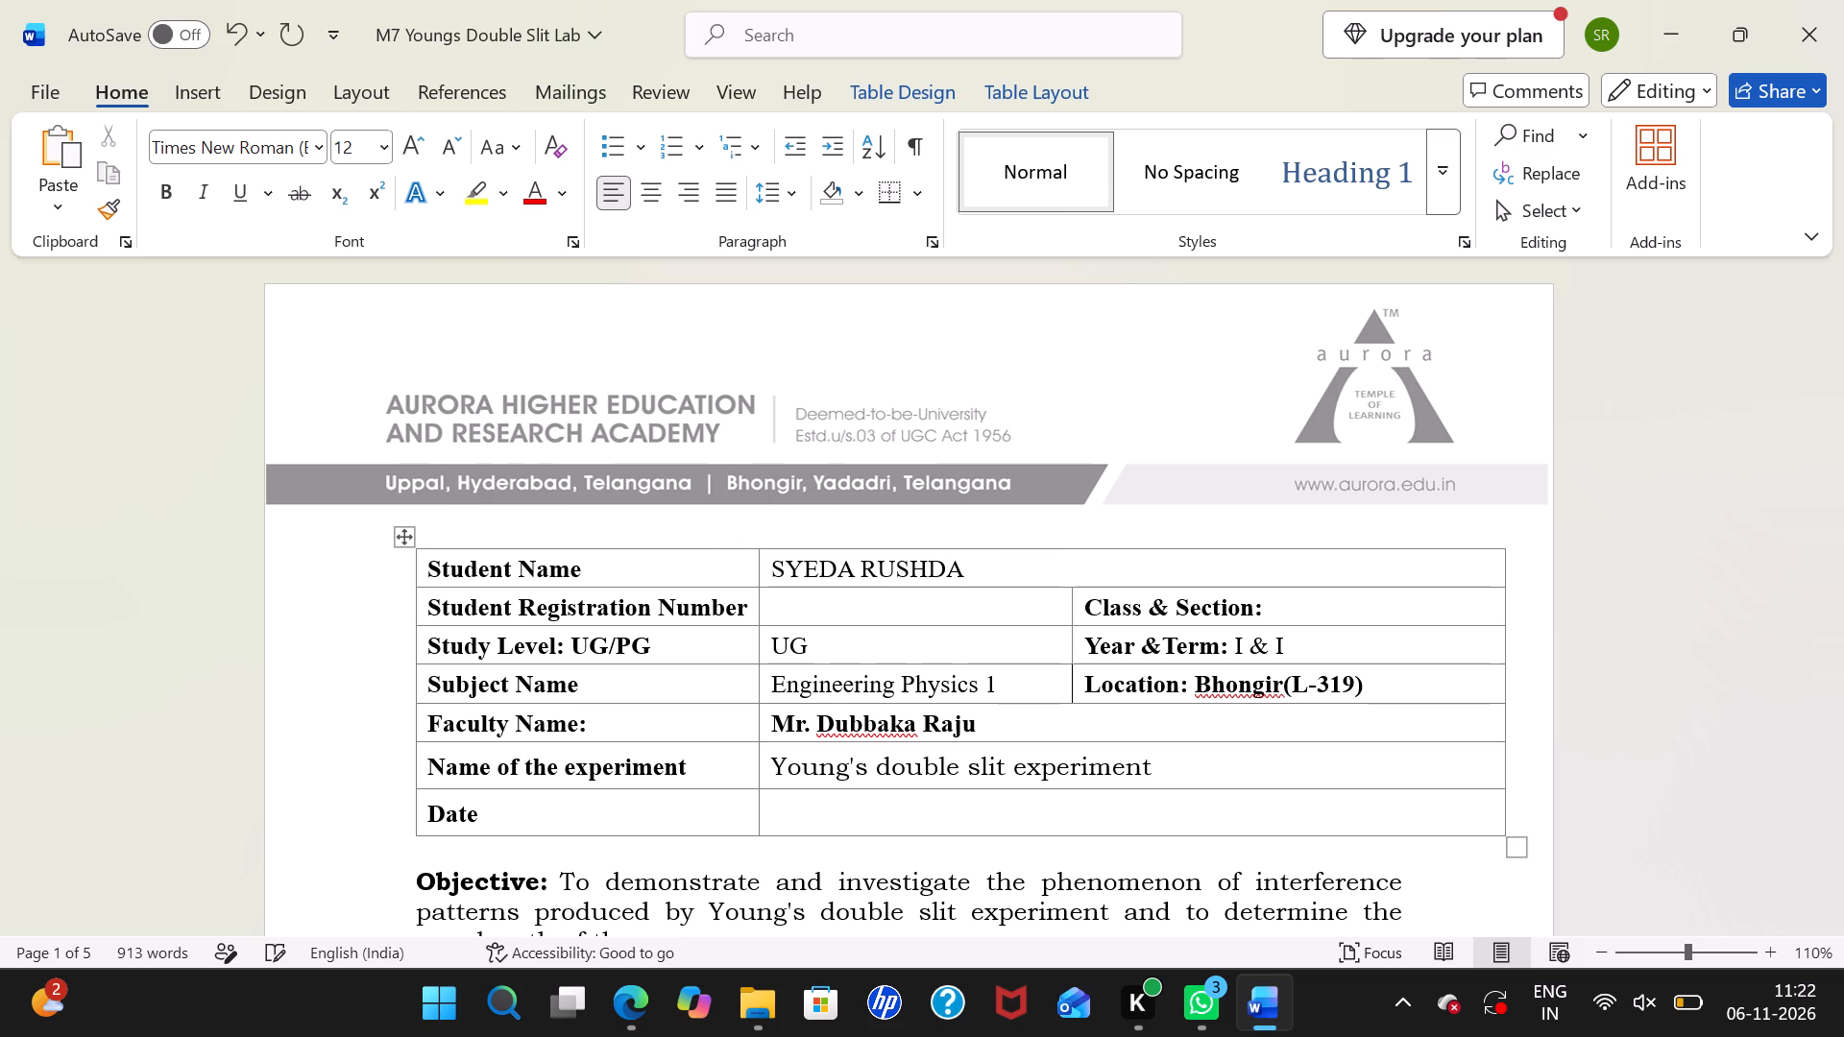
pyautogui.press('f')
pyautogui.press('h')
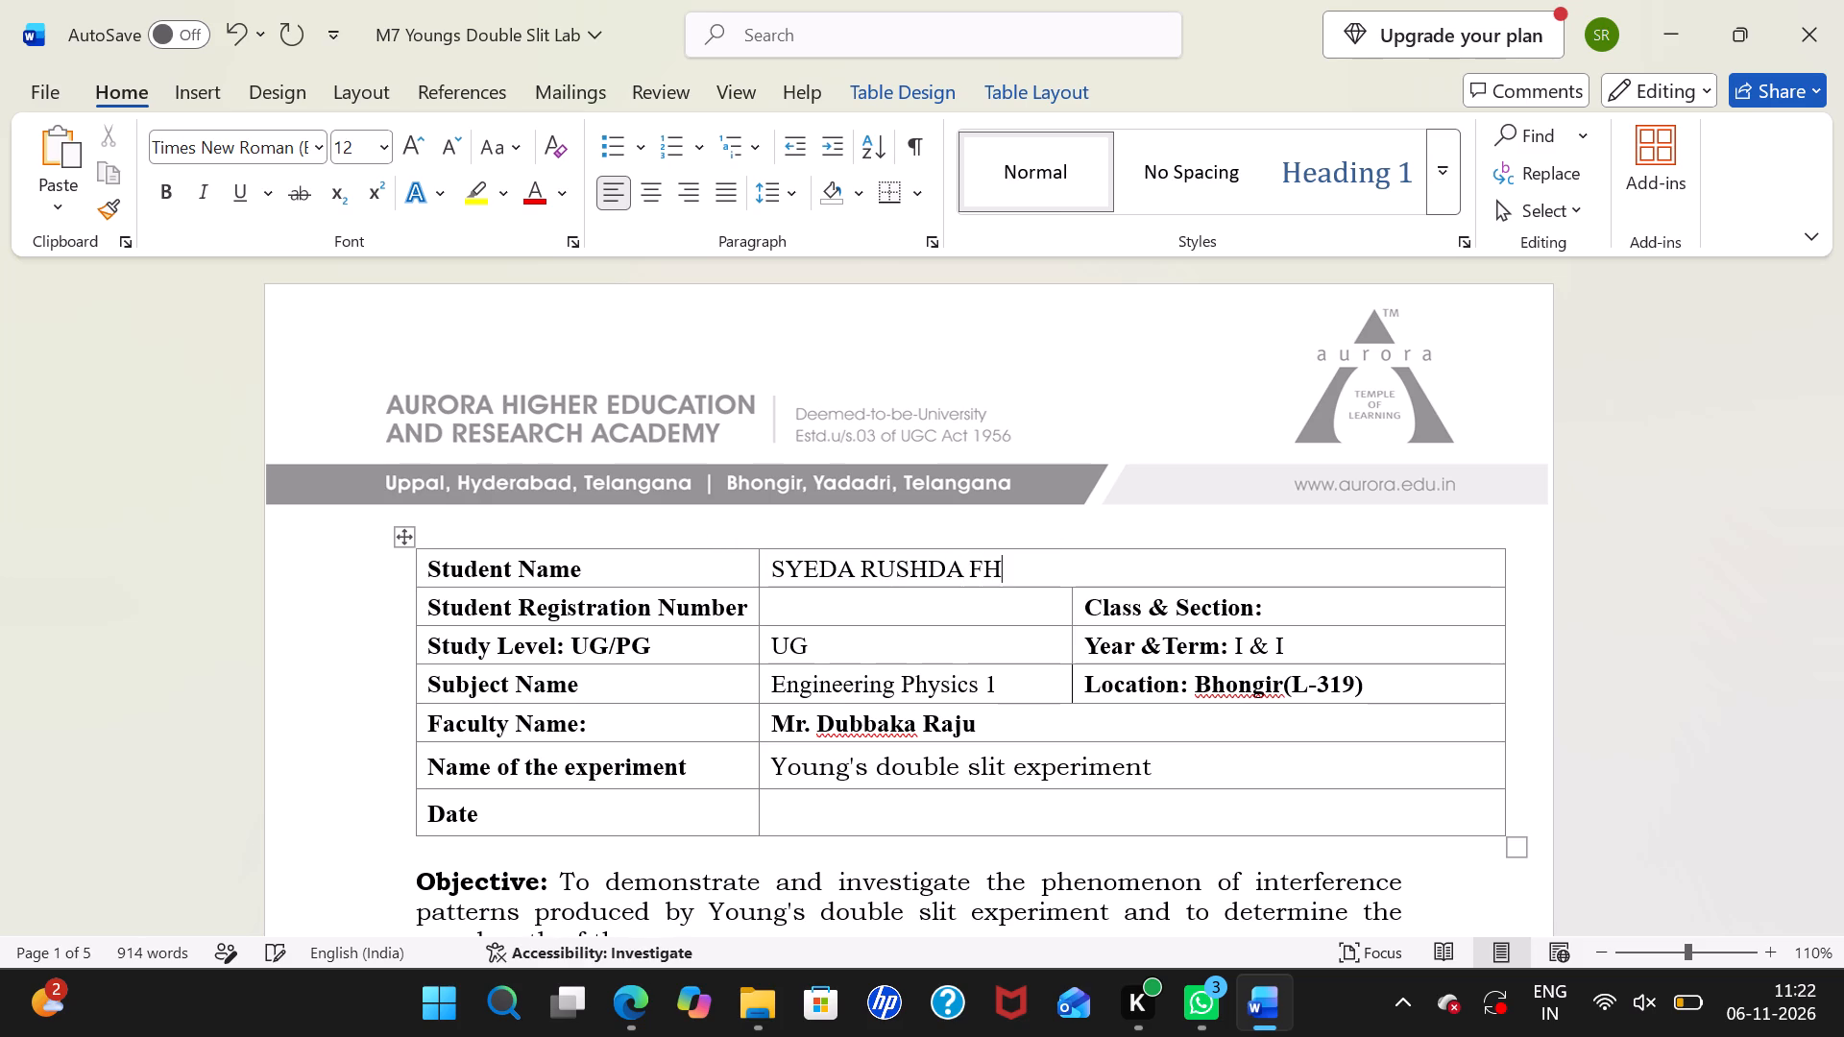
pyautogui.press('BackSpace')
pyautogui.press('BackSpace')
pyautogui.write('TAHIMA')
# Correct the last word of the student's name by inserting a space and the missing opening letters "FA" before it.
pyautogui.click(967, 566)
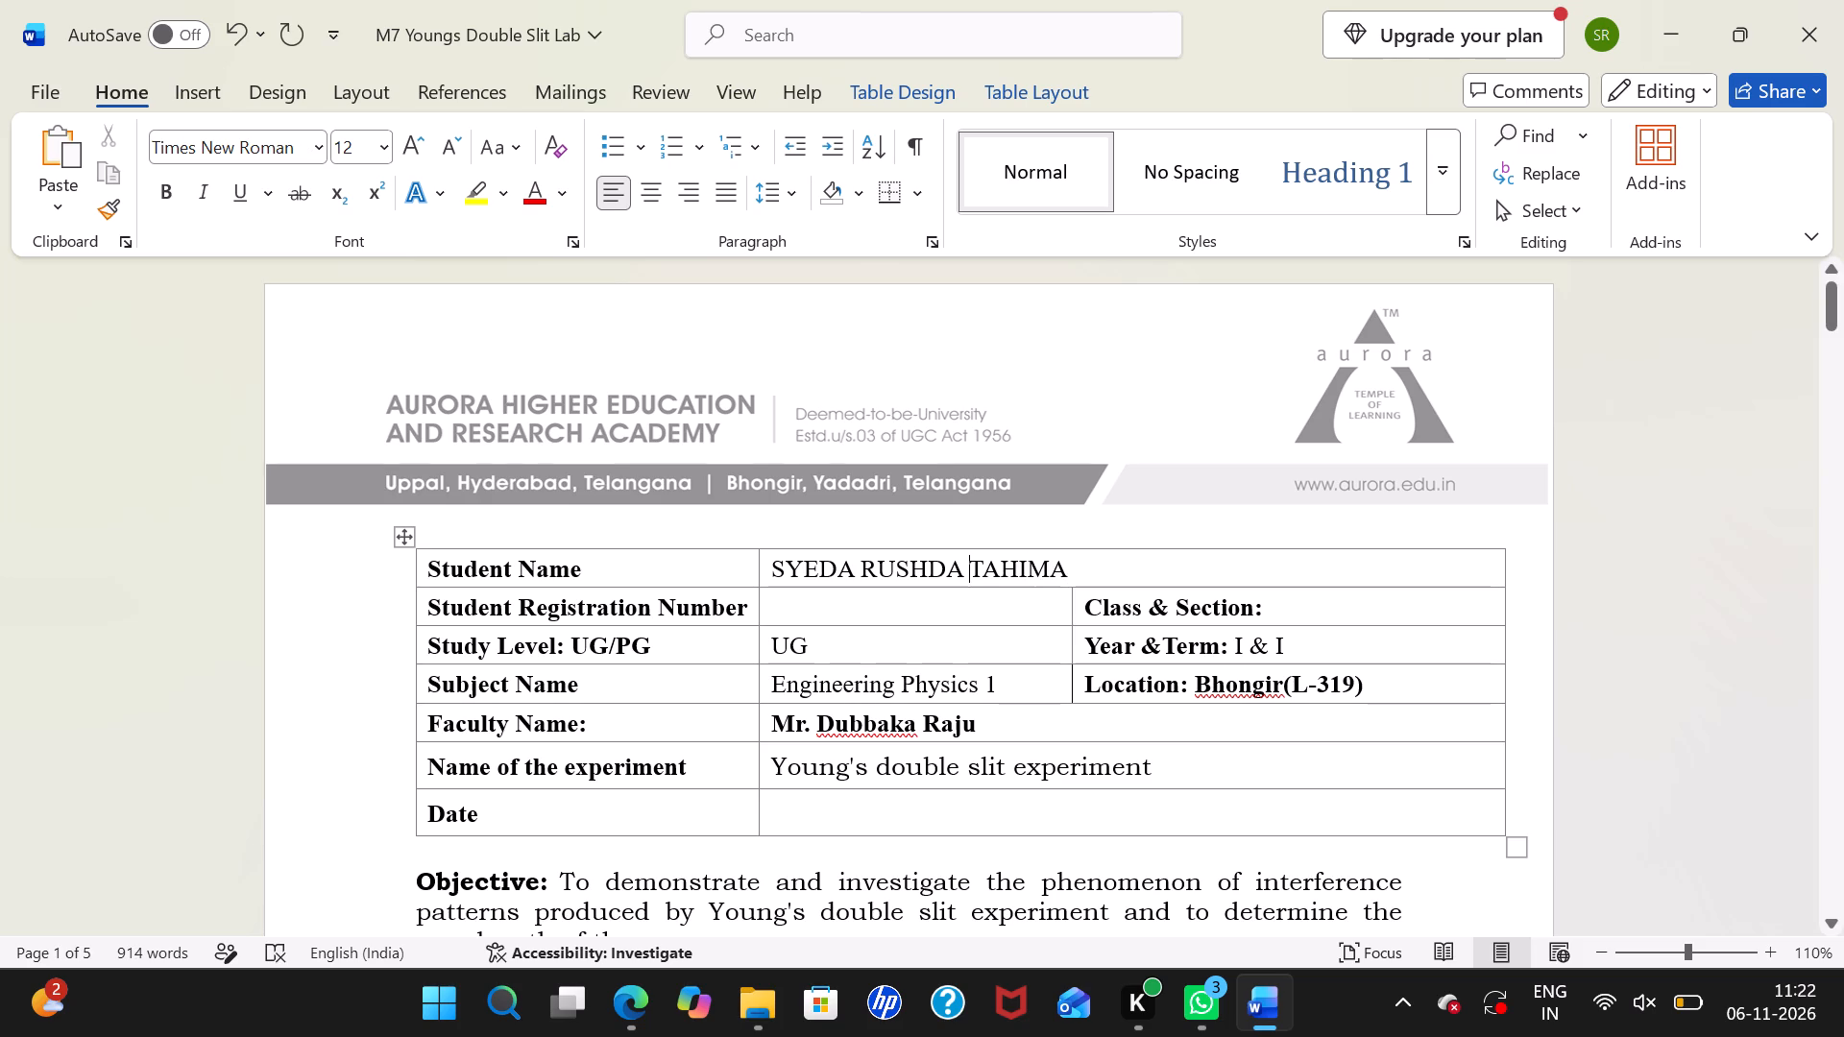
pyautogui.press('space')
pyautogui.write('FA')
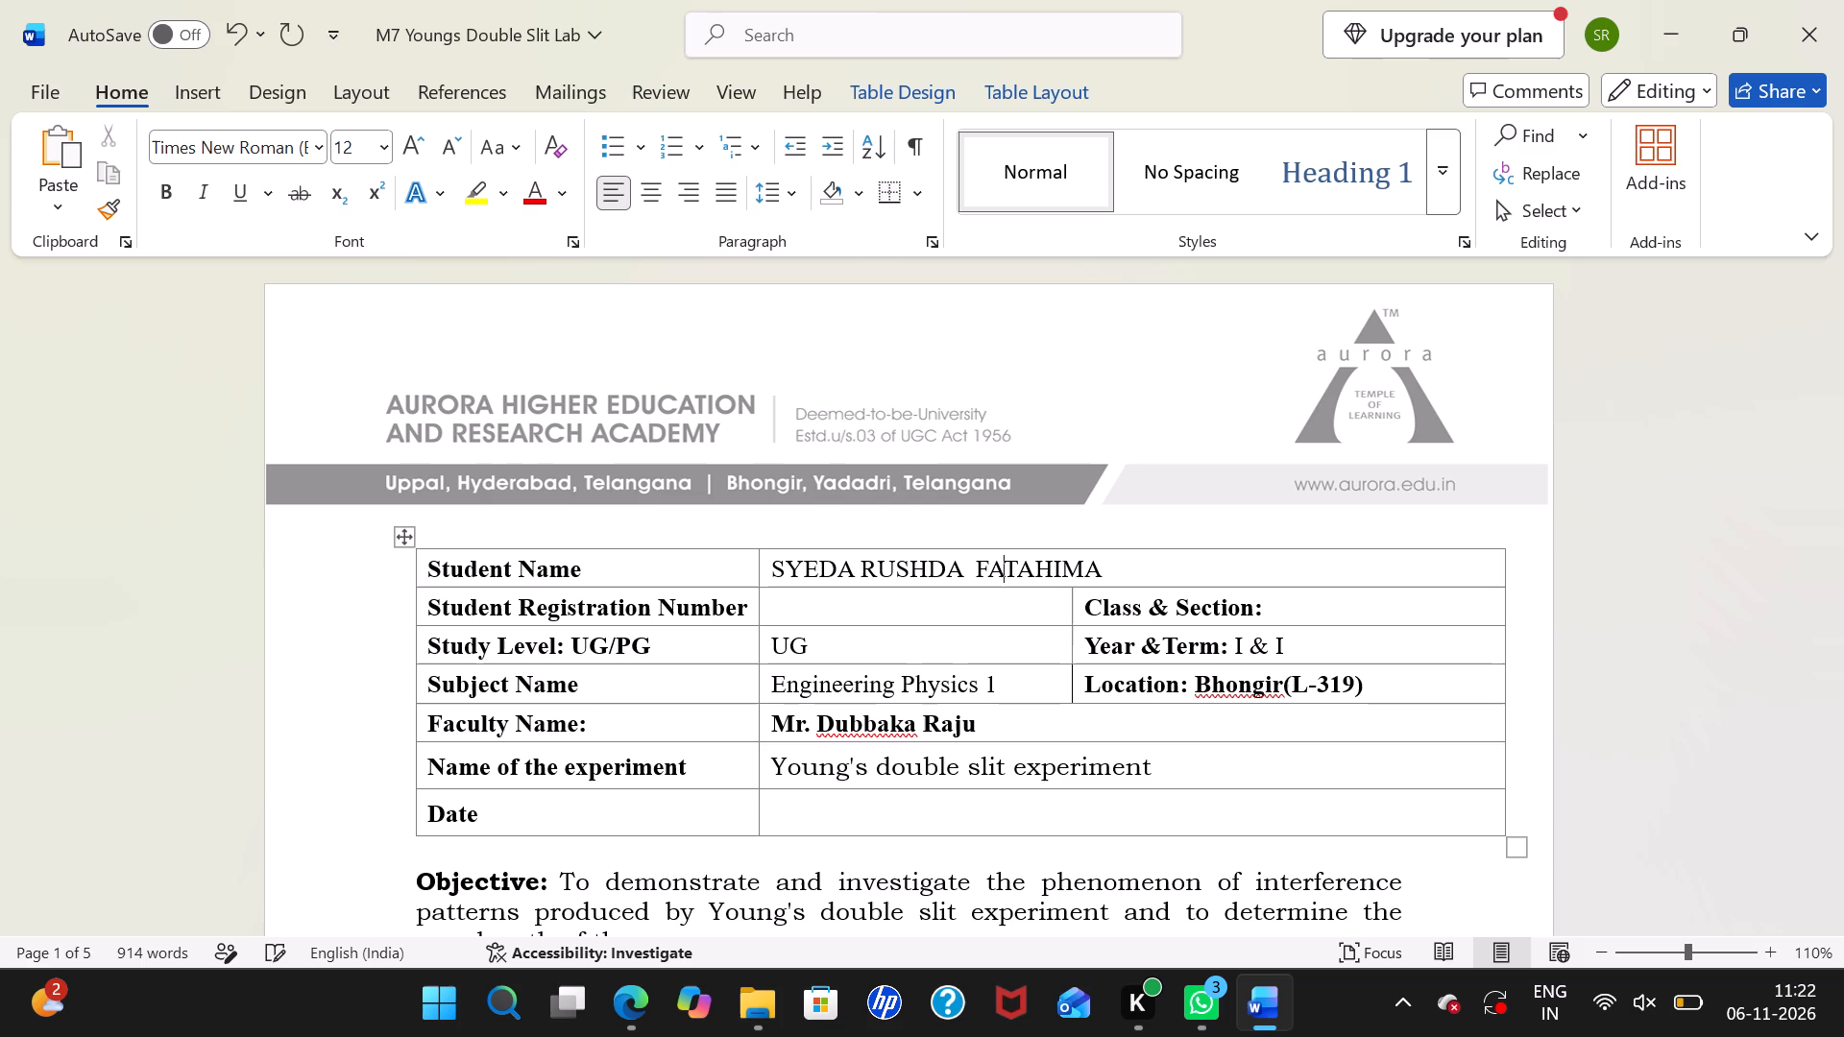
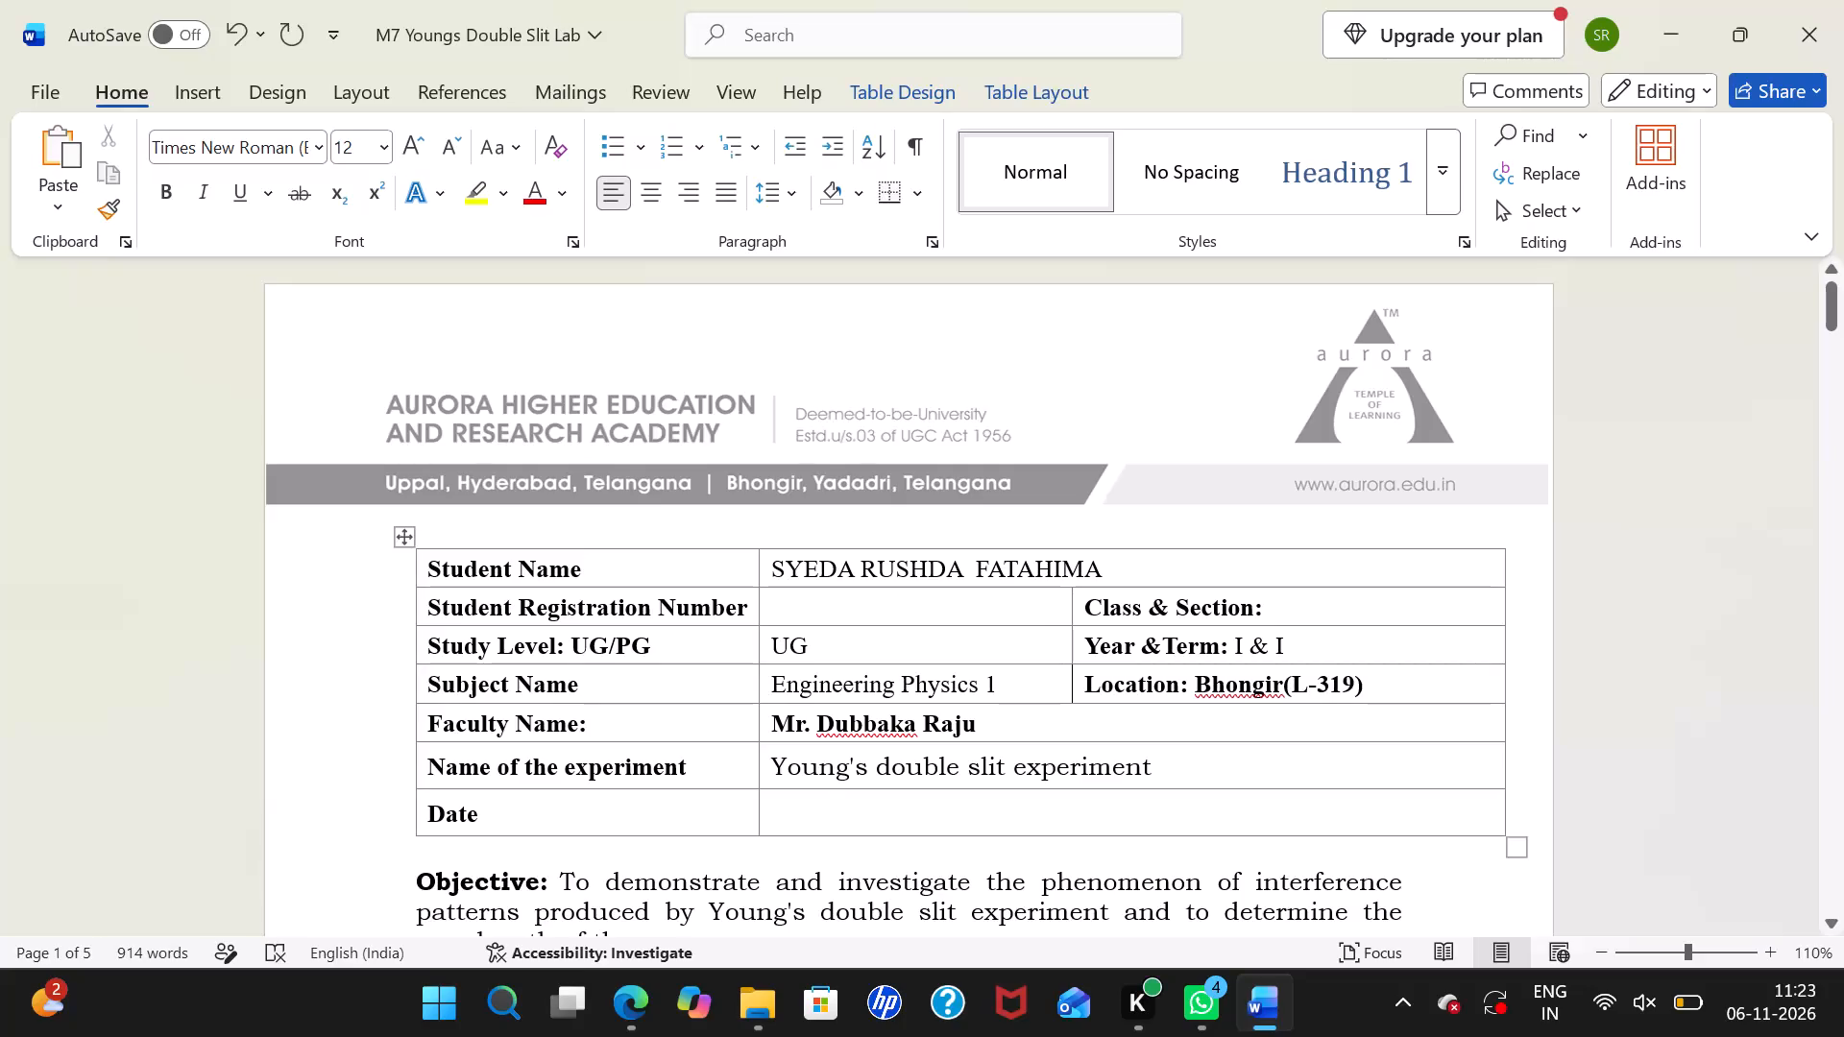
# Review the report from the header table through the experimental setup and wavelength calculations to the Result and Discussion sections.
pyautogui.click(998, 607)
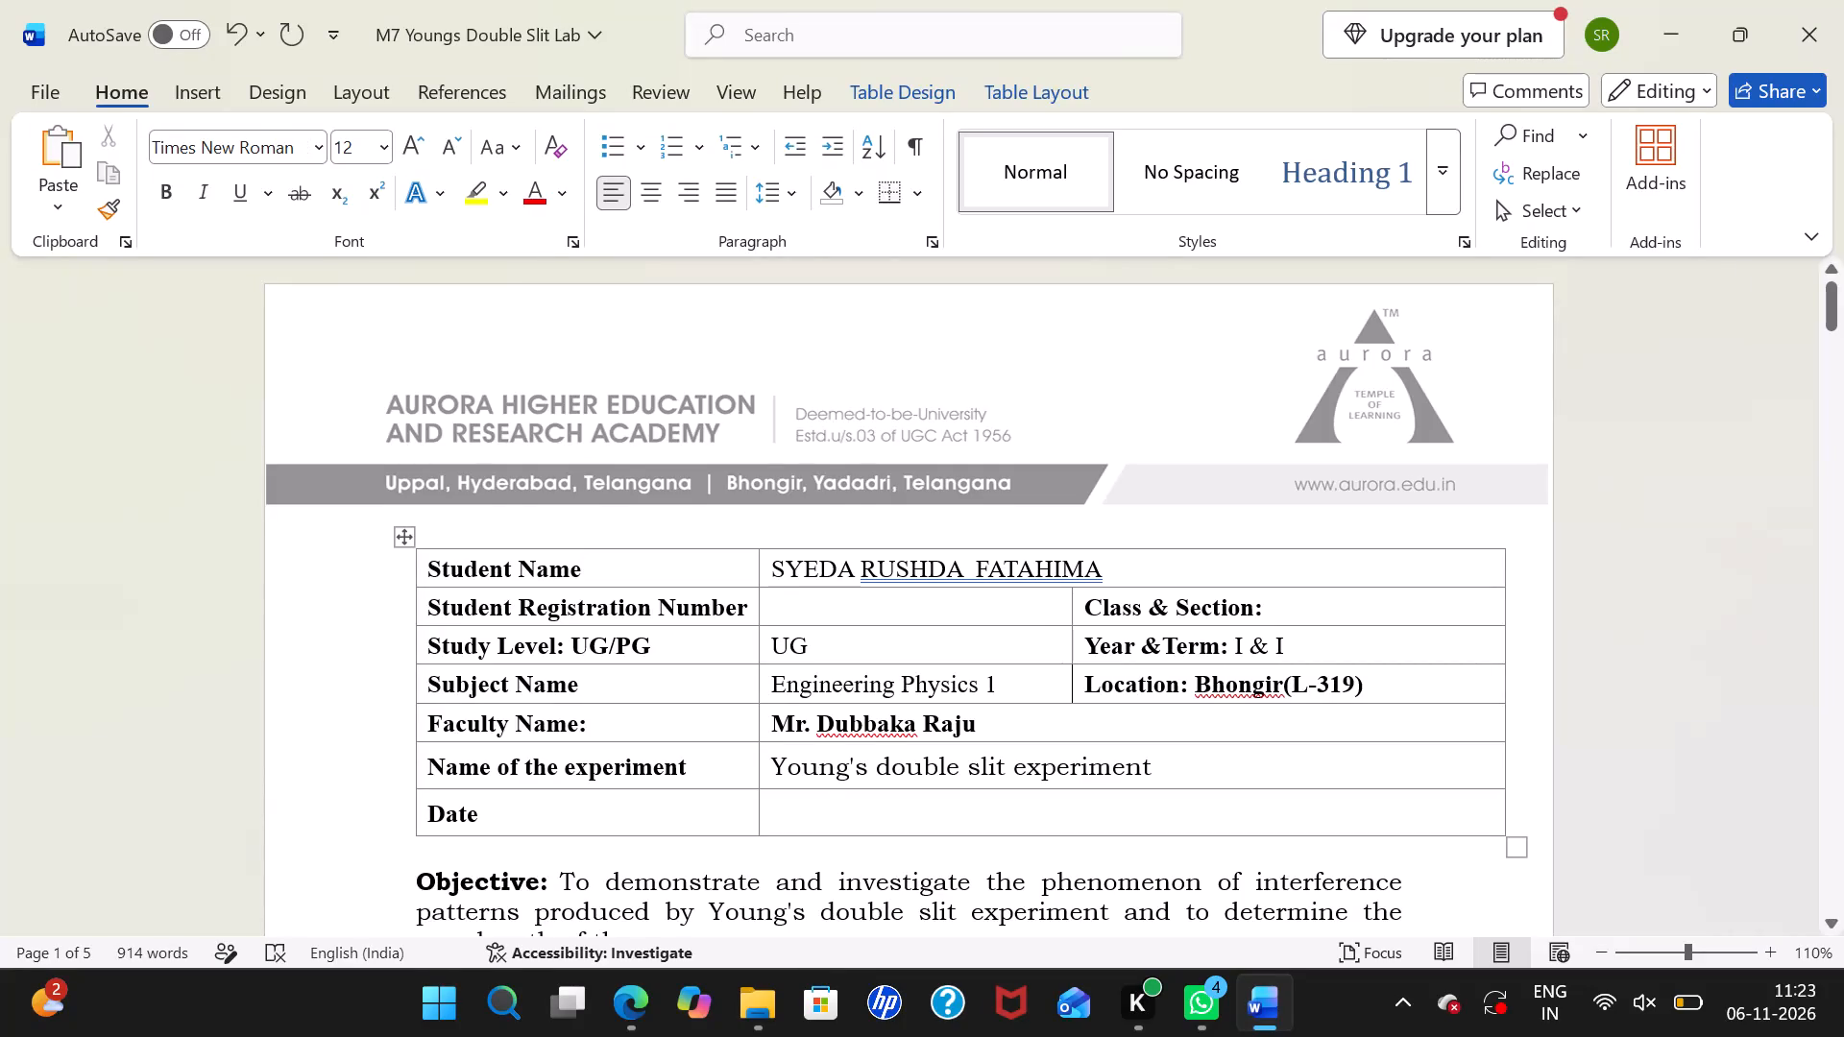
pyautogui.scroll(-5, 998, 607)
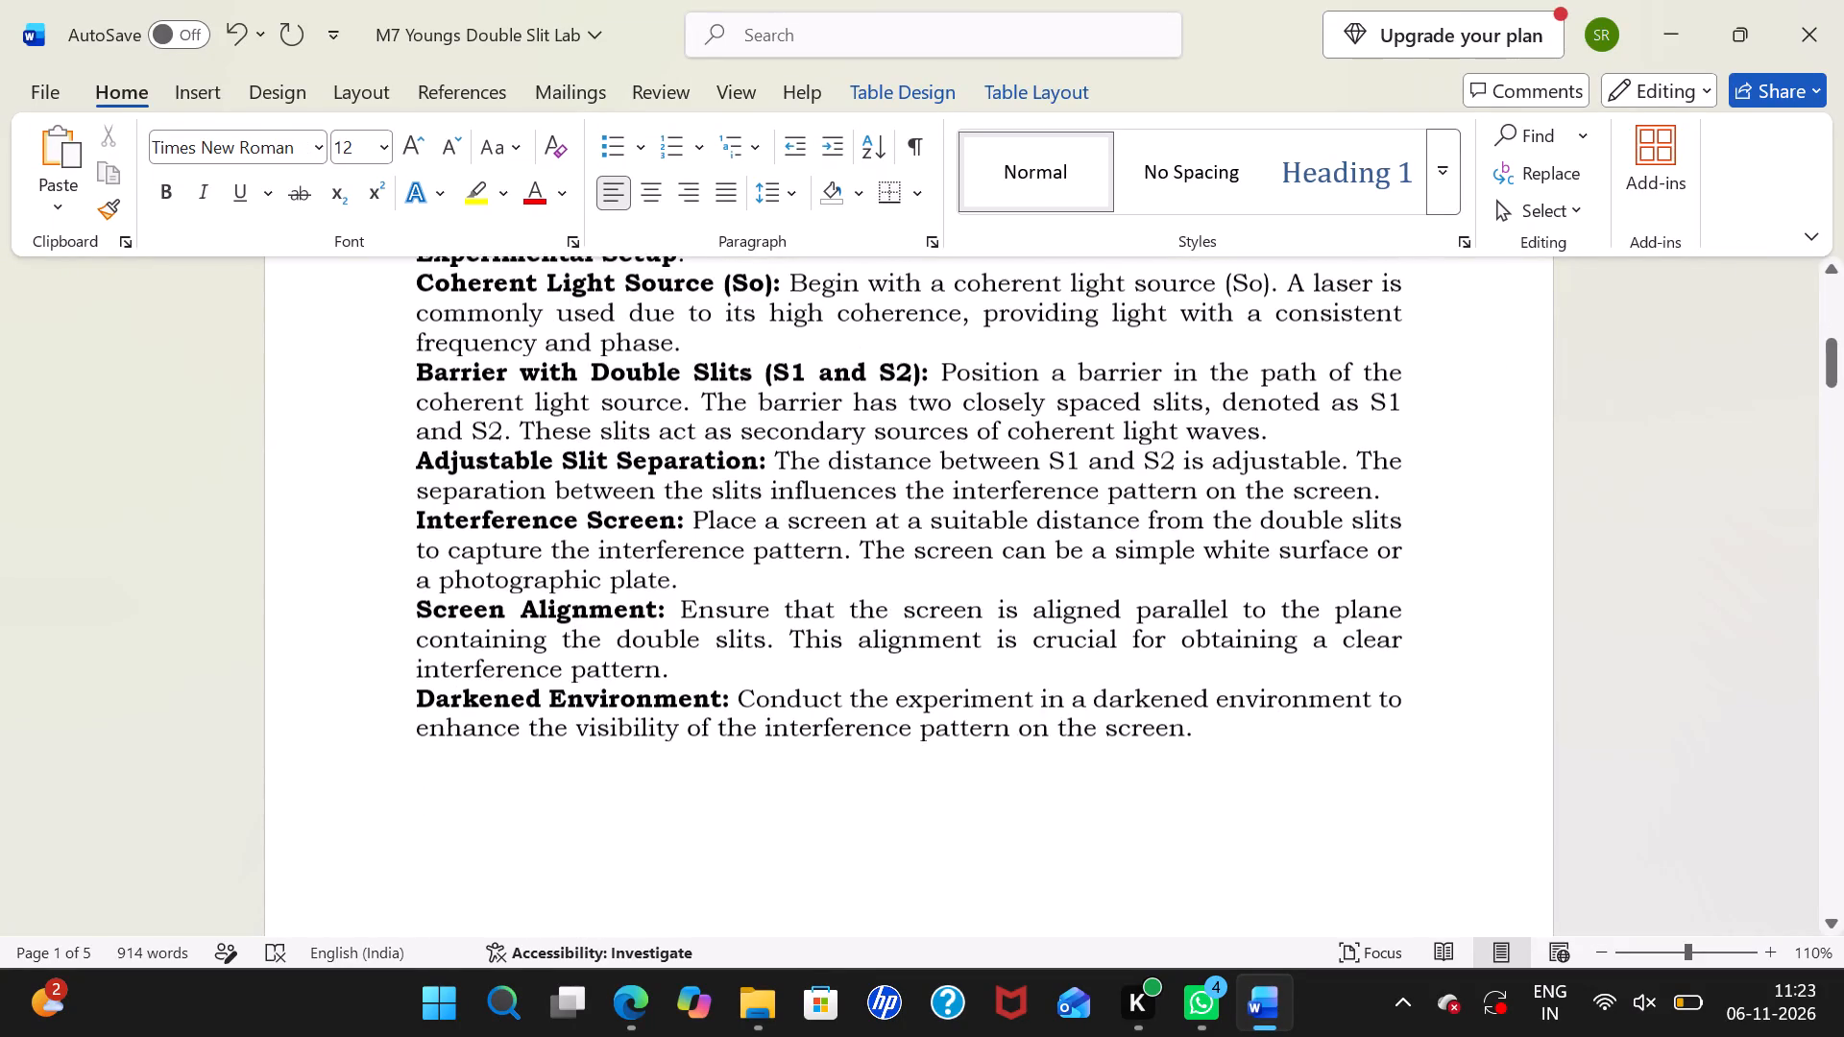
pyautogui.scroll(-9, 998, 607)
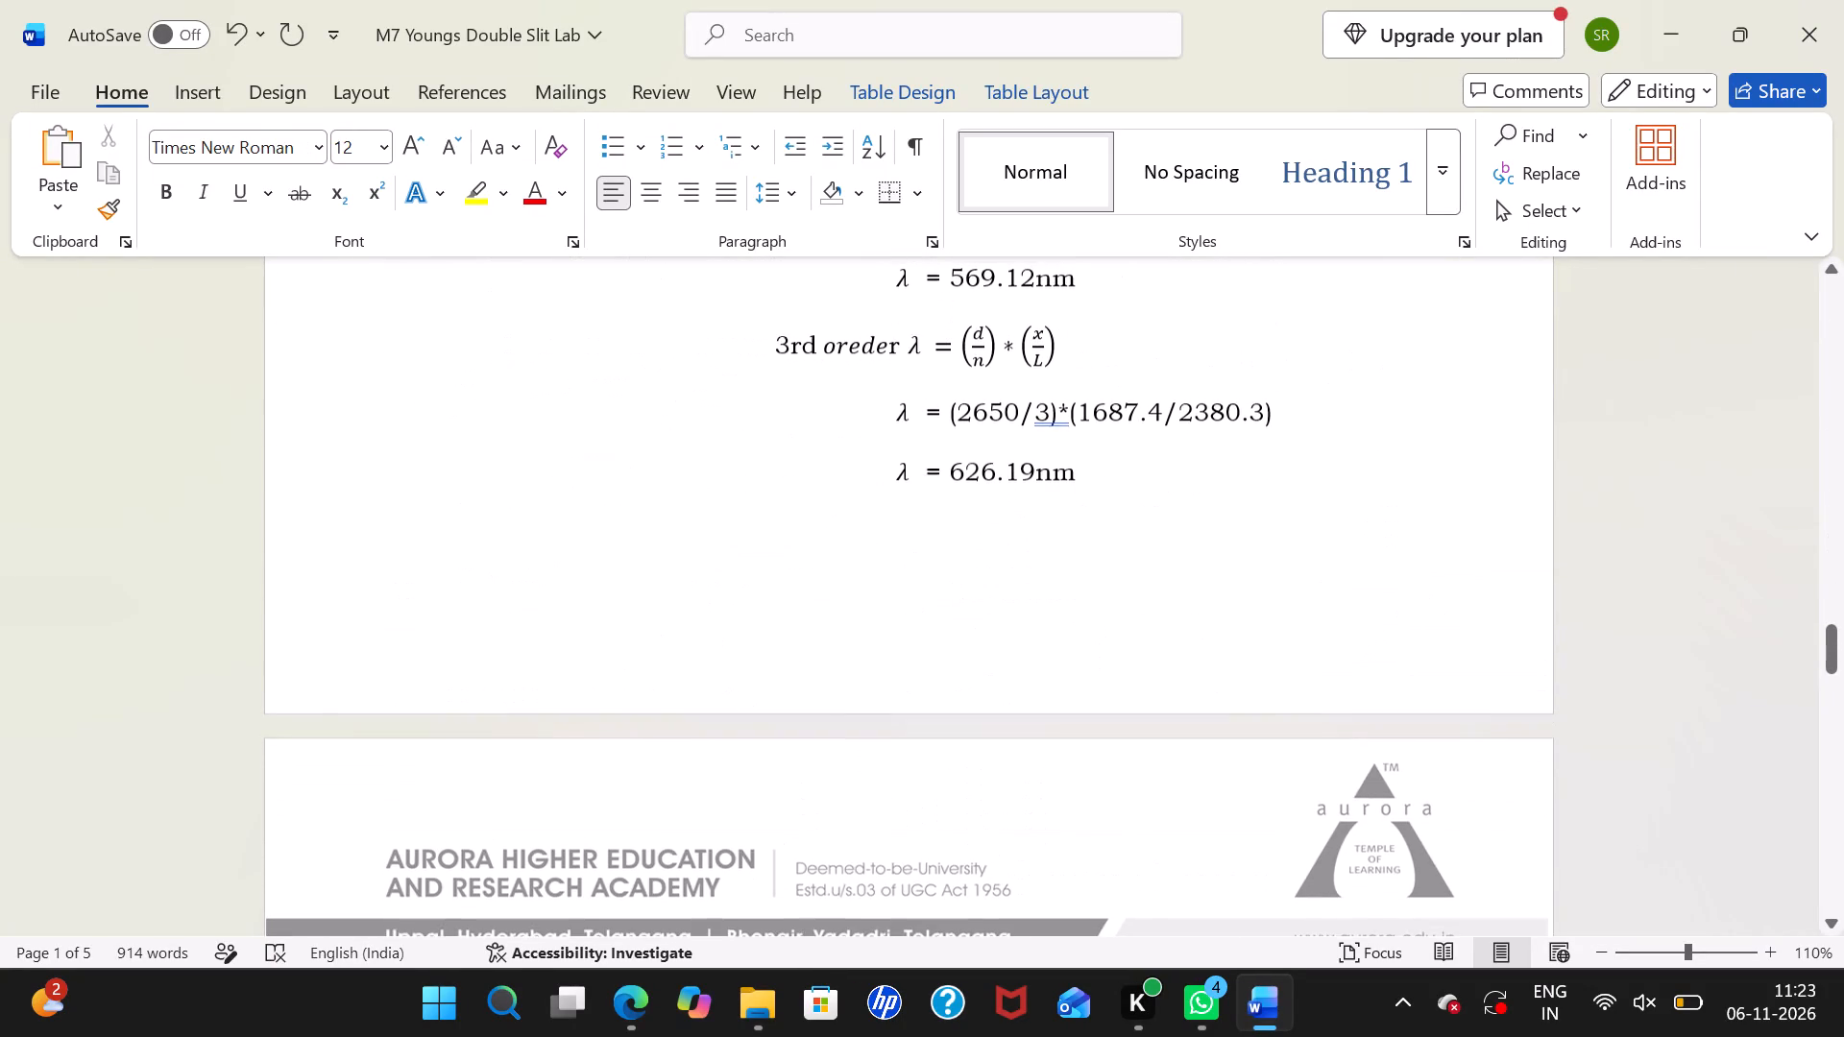
pyautogui.scroll(-1, 1013, 529)
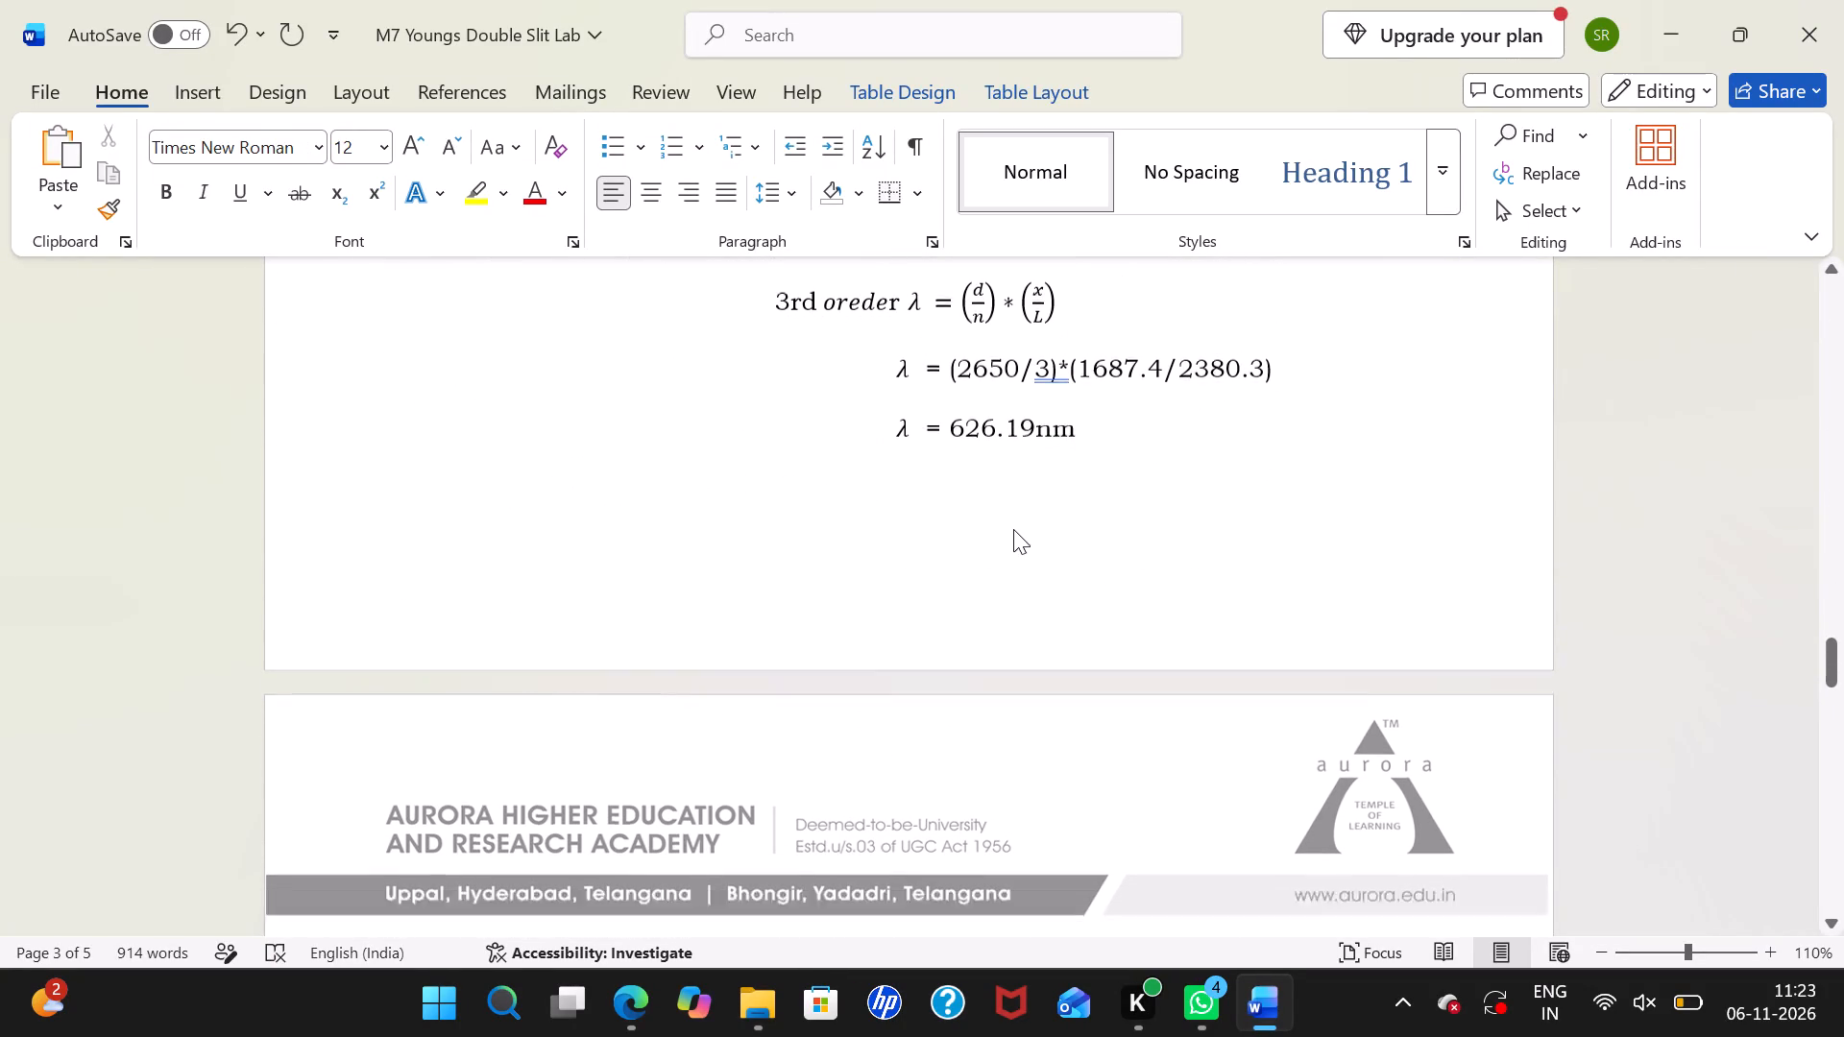
pyautogui.scroll(-4, 1013, 529)
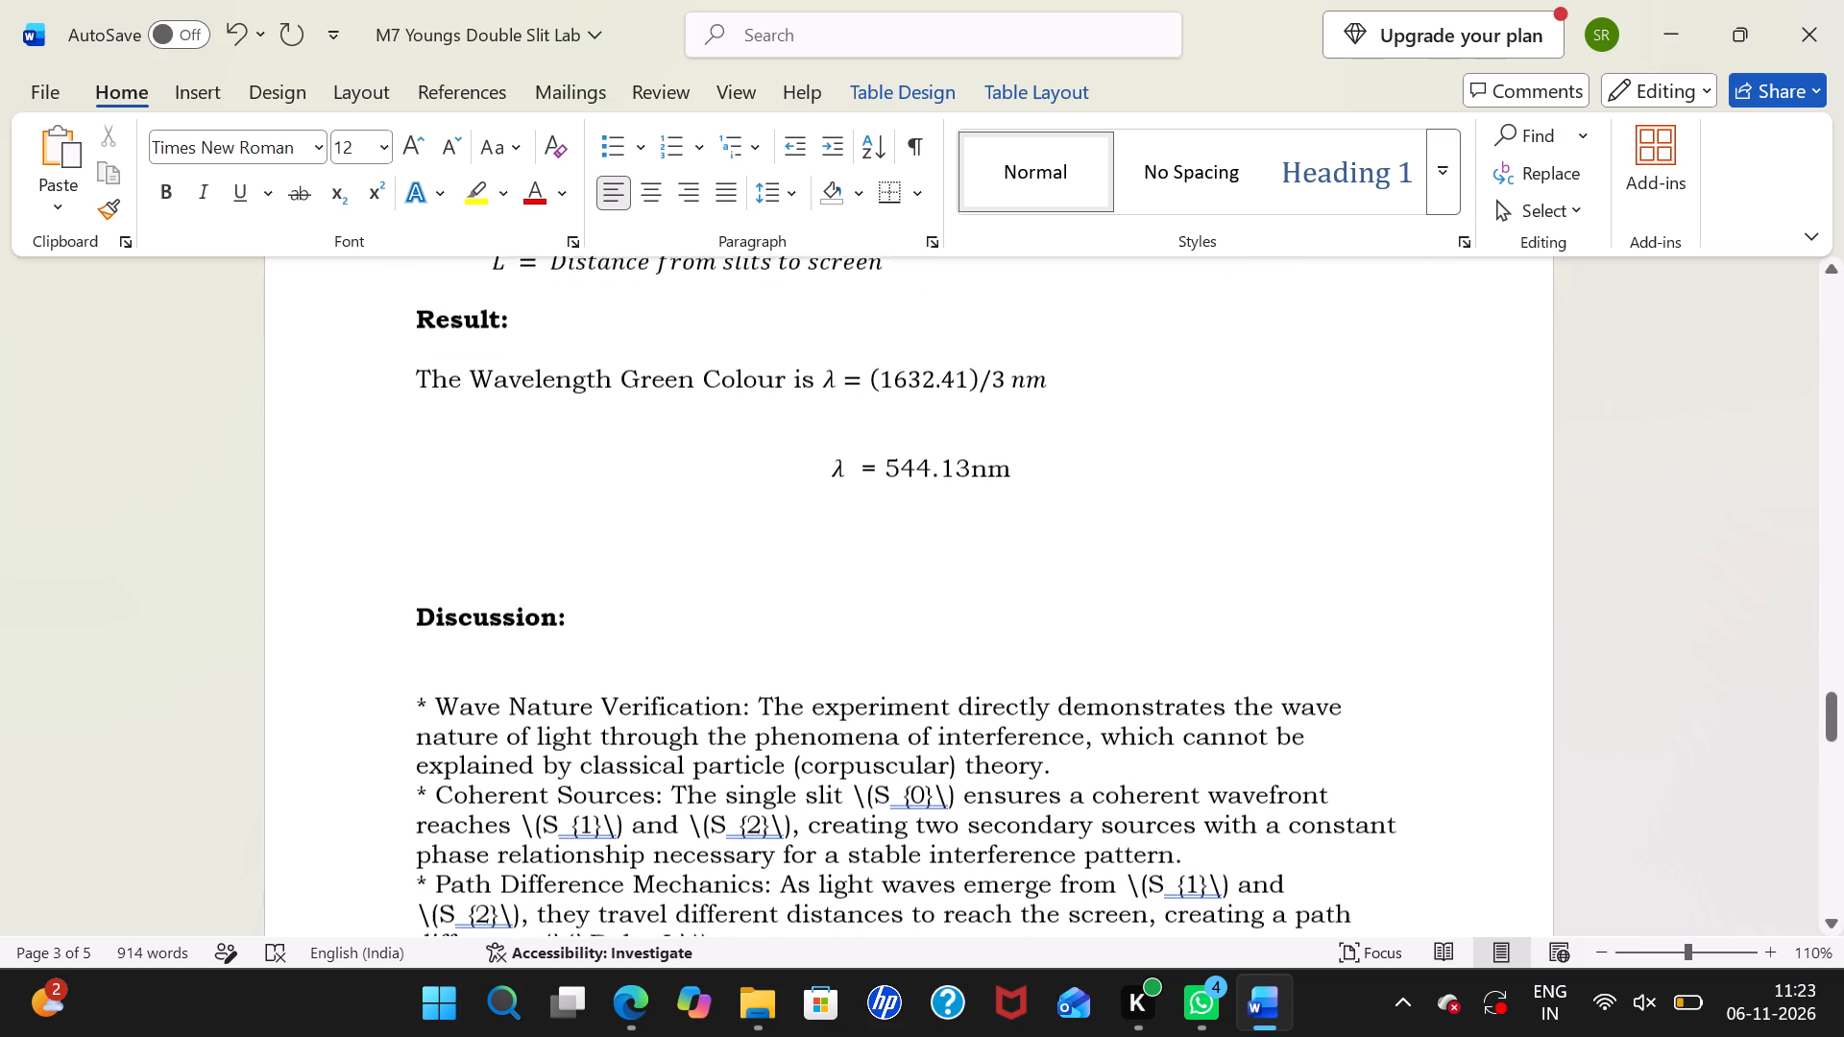
pyautogui.scroll(-2, 1013, 529)
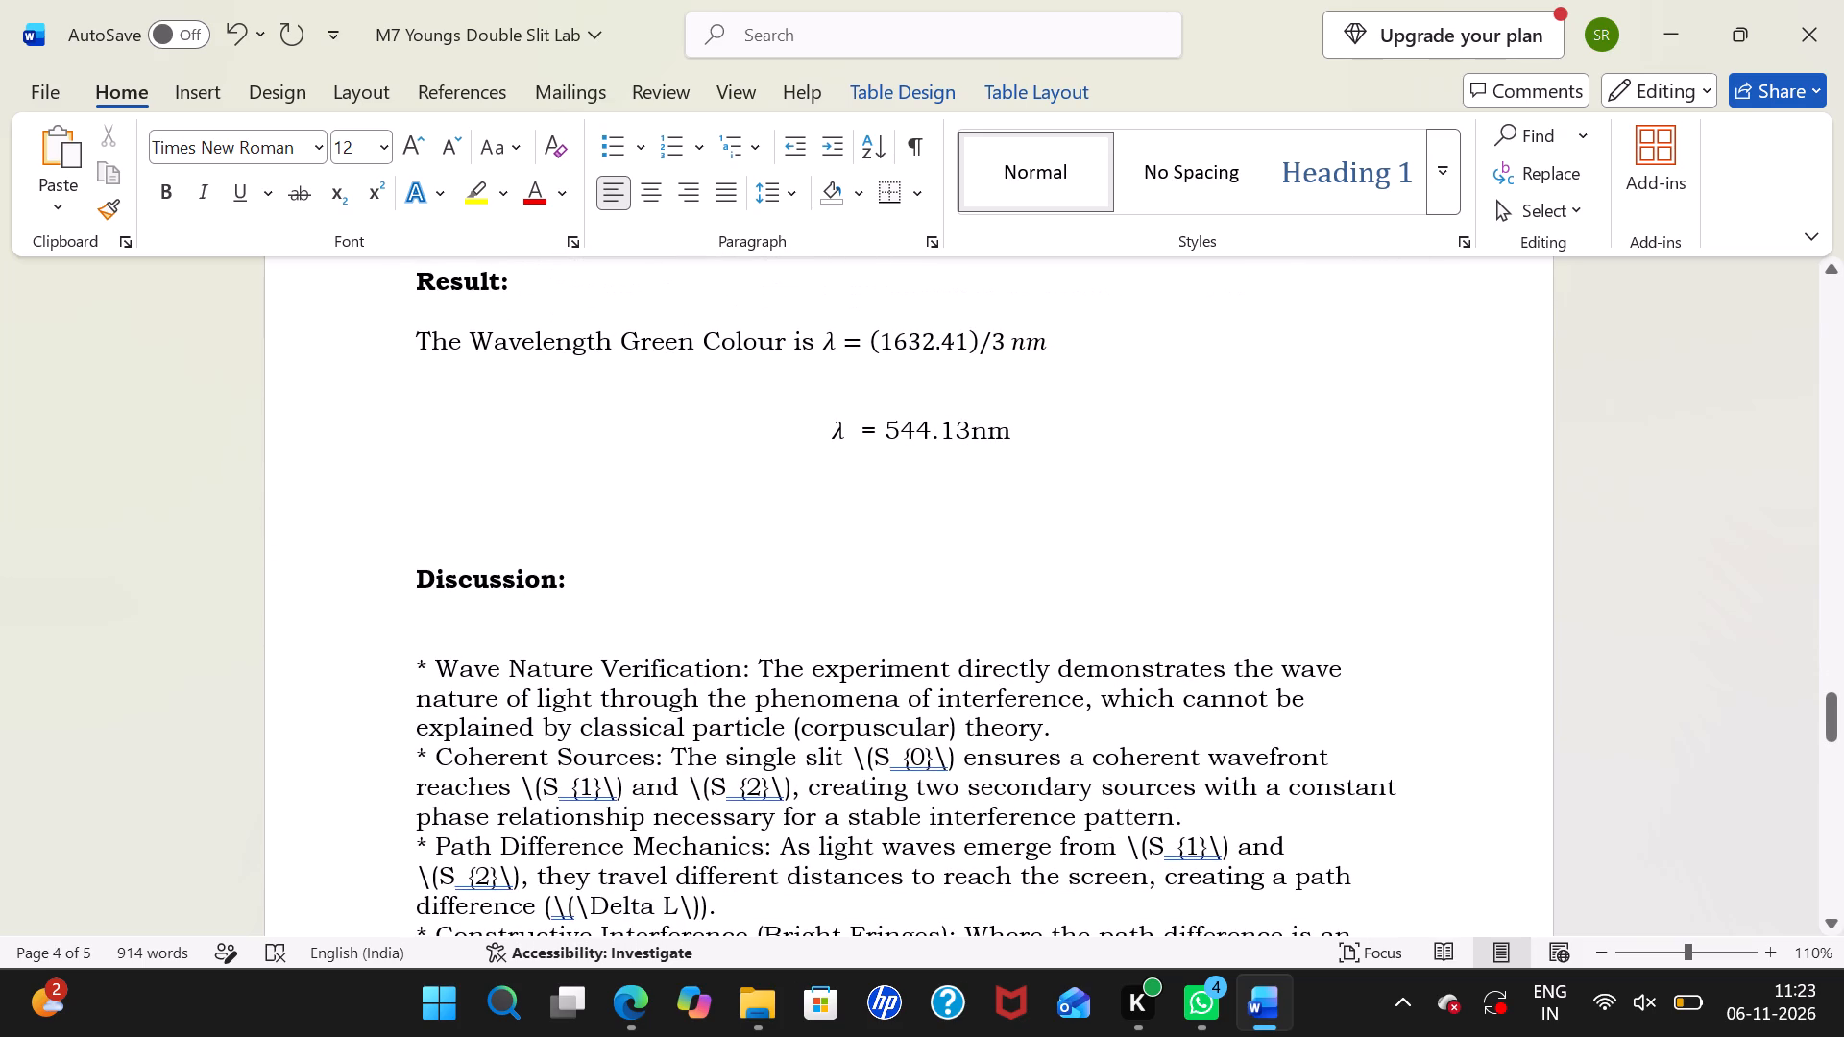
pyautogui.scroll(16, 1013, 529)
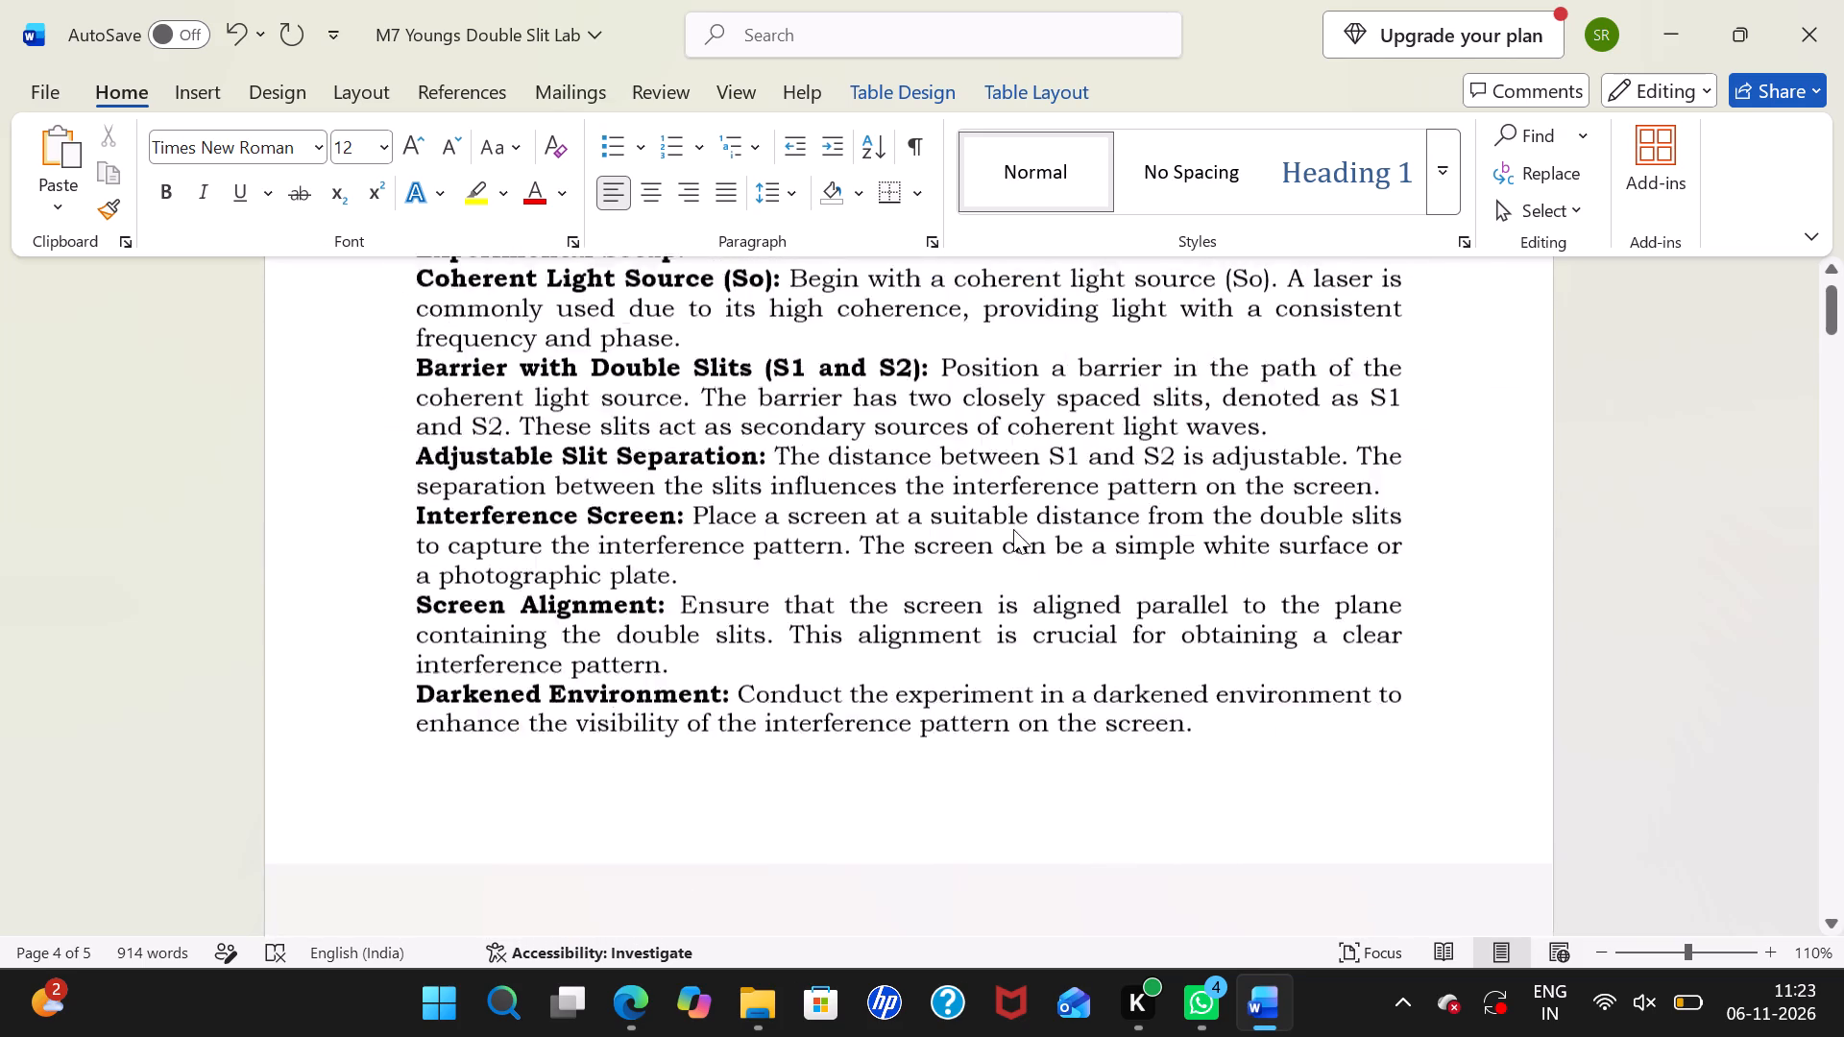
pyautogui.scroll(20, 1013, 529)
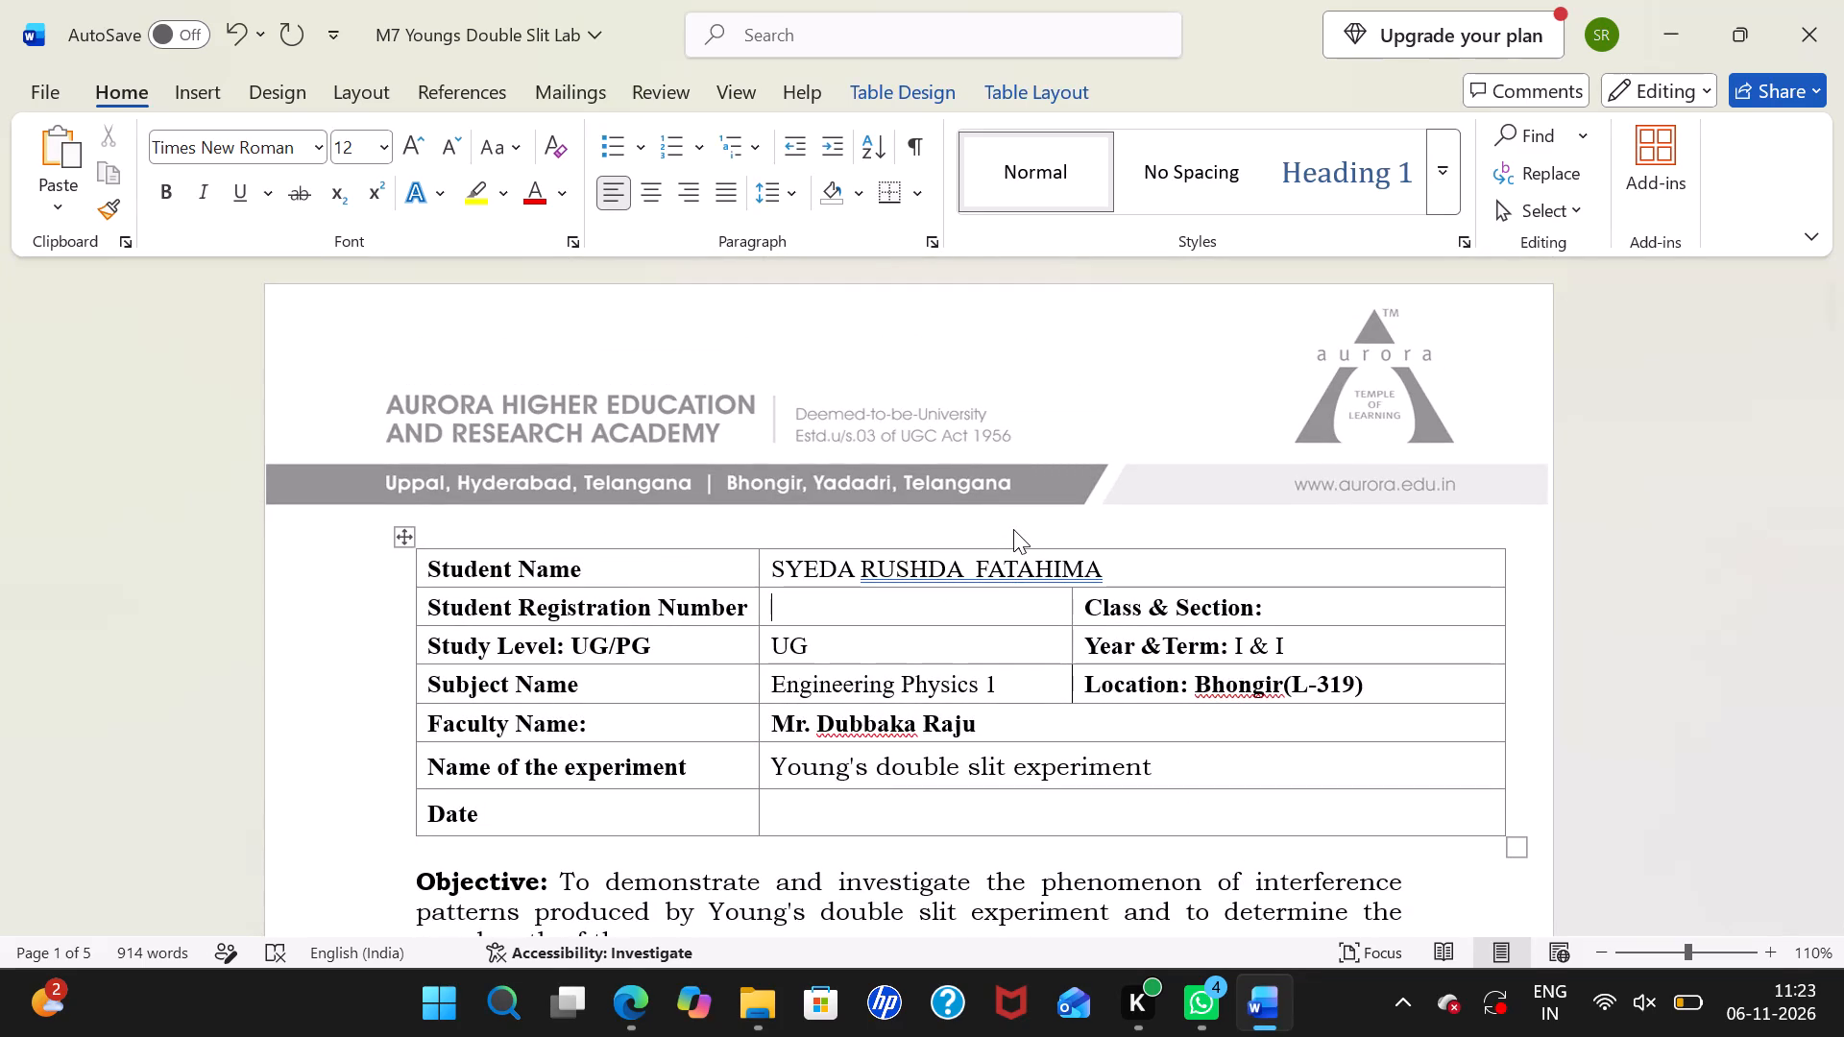
# Fill in the Student Registration Number cell of the header table with the student's registration number.
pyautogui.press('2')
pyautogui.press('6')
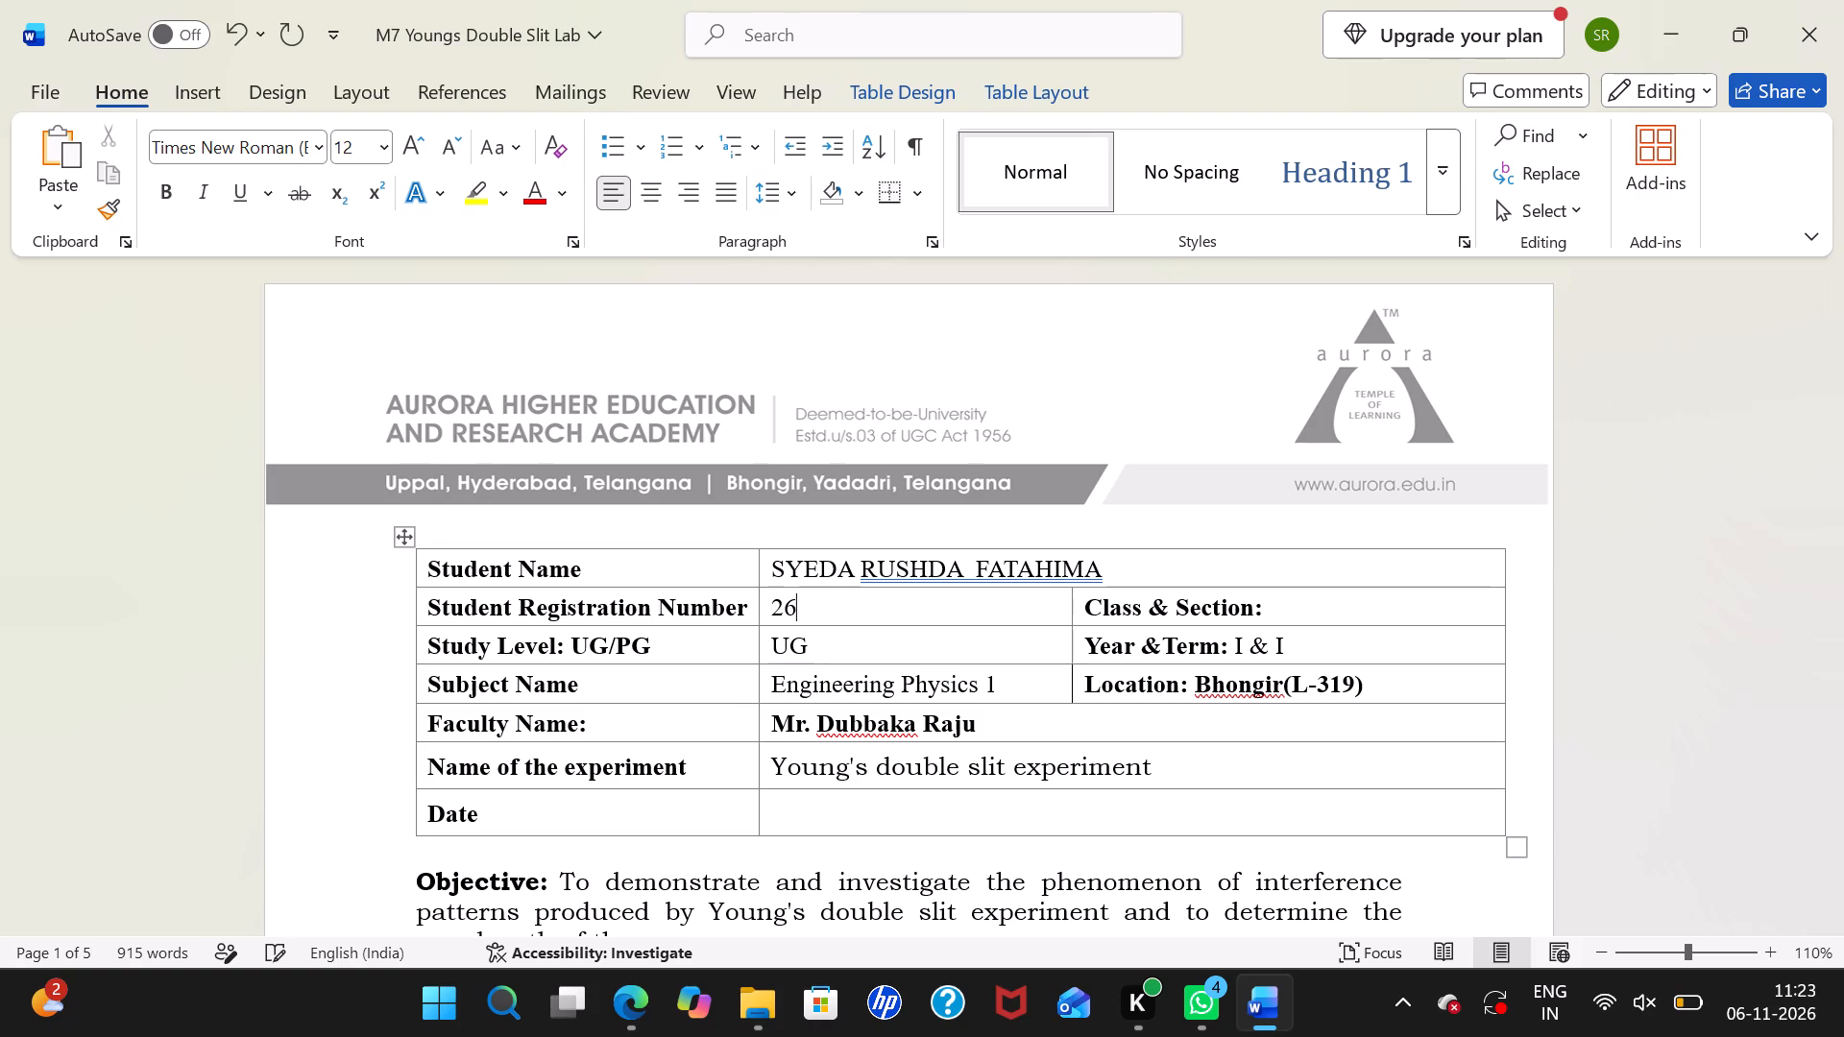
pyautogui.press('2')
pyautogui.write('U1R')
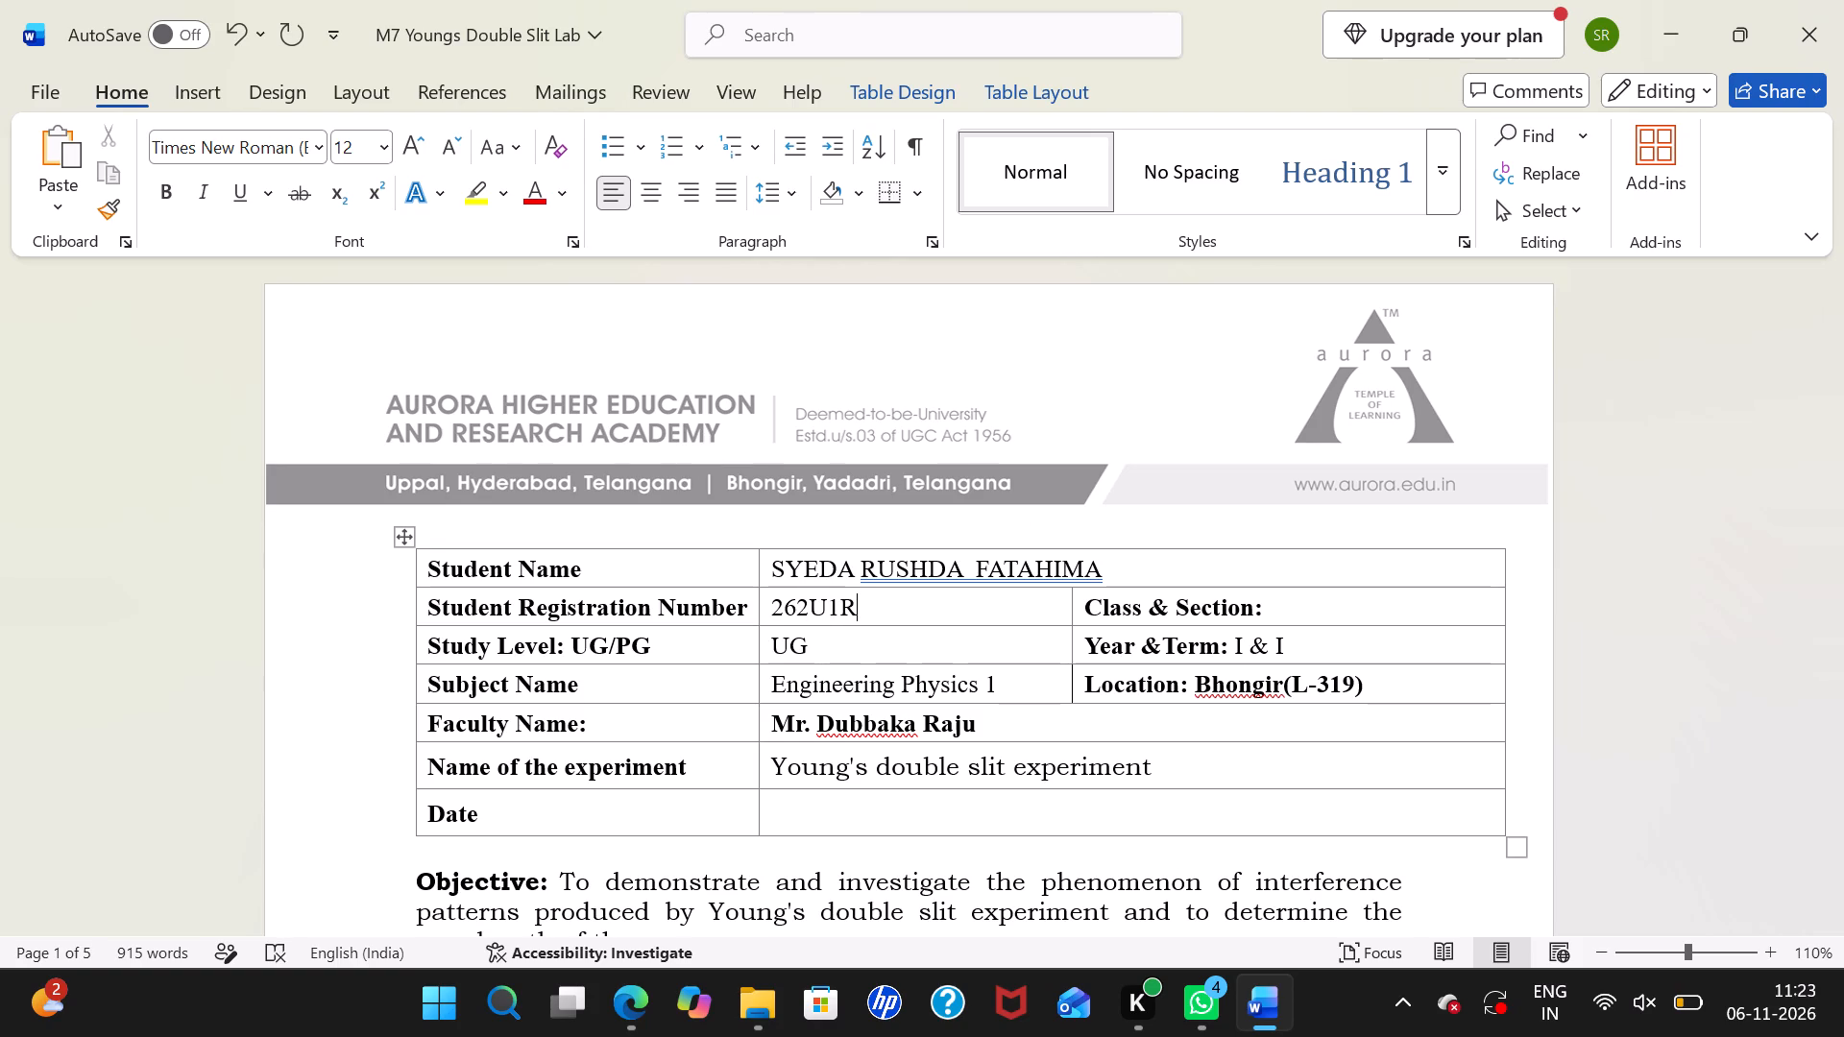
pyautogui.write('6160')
pyautogui.click(59, 94)
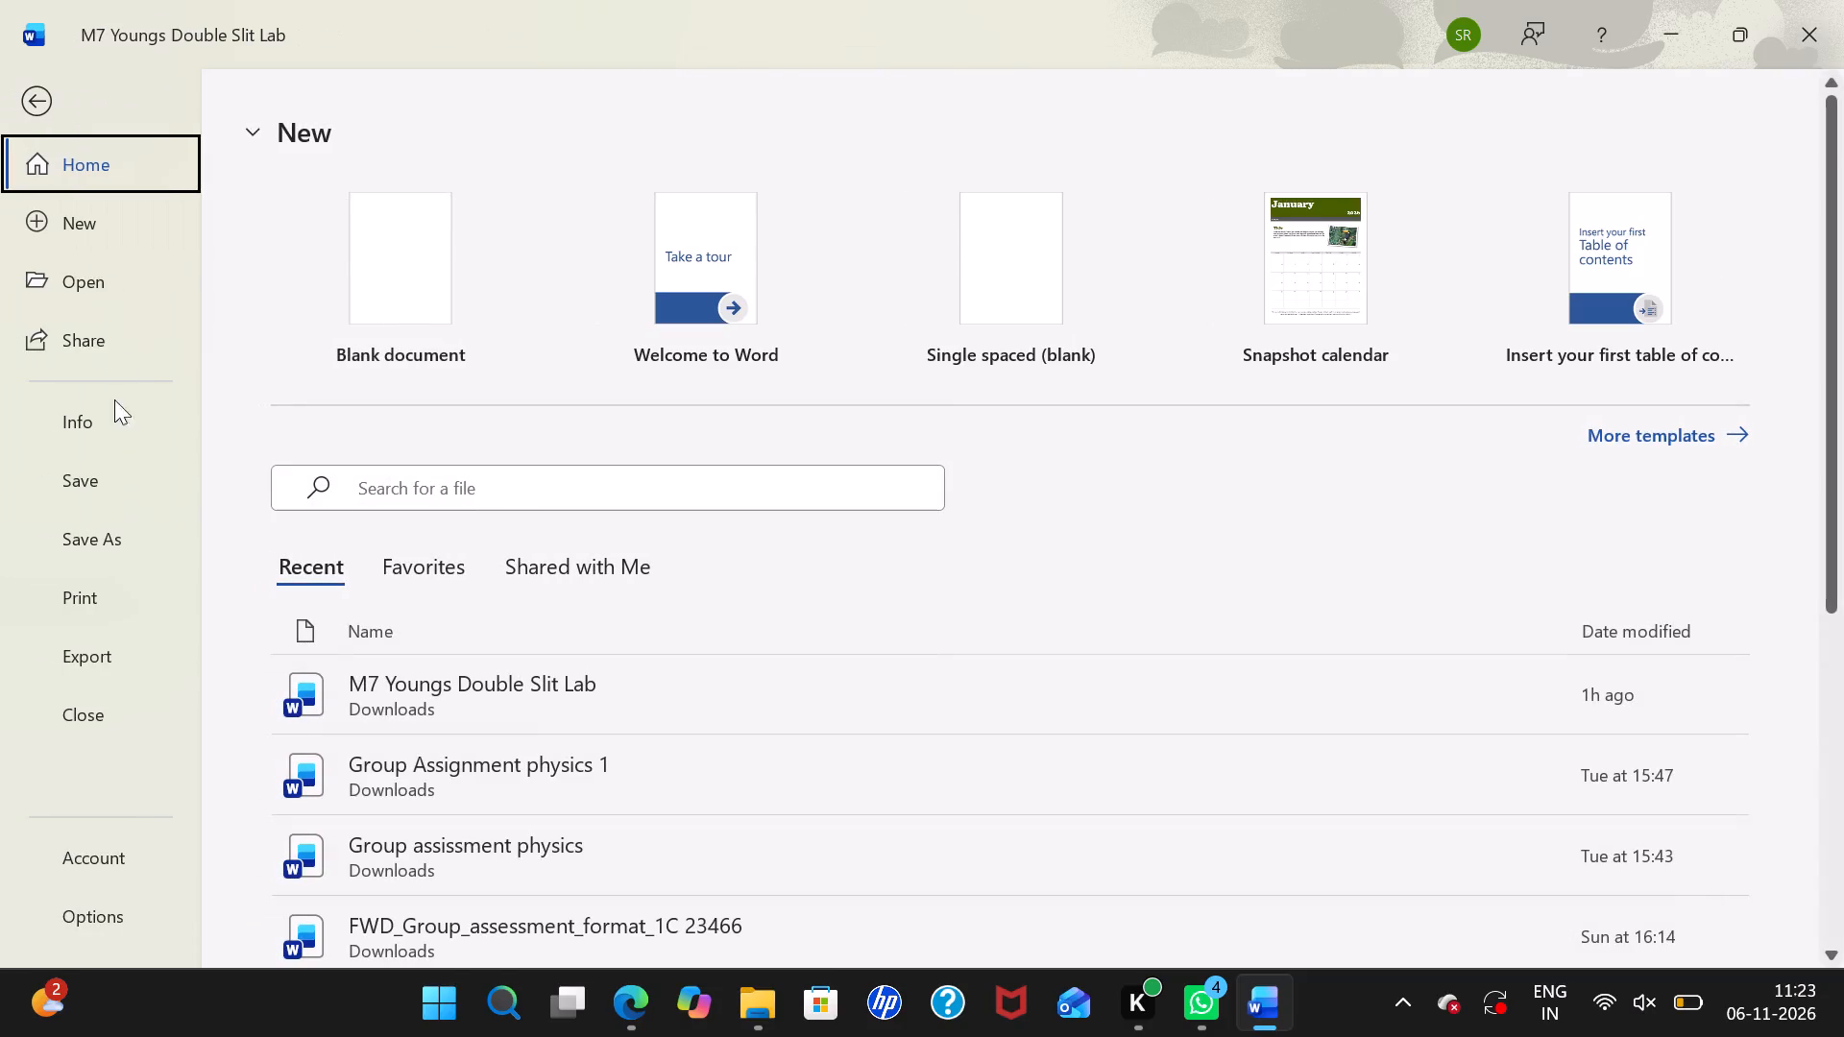
pyautogui.click(114, 527)
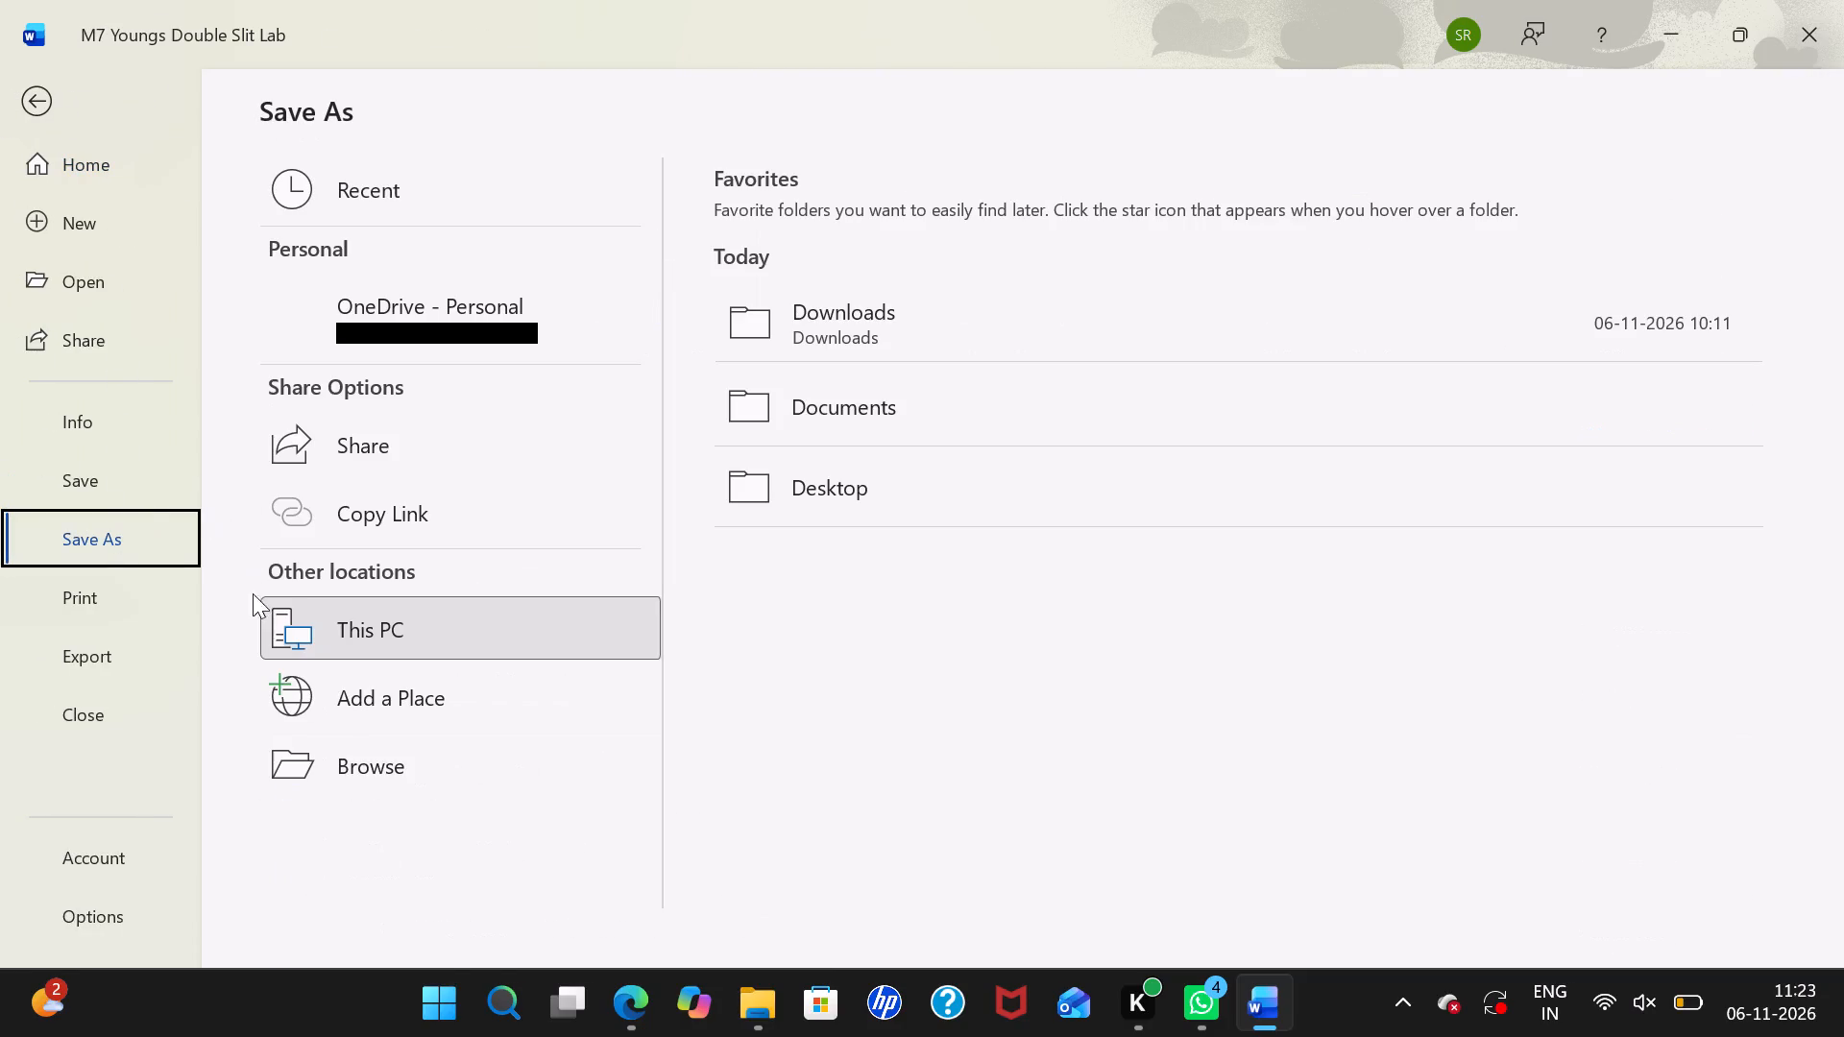